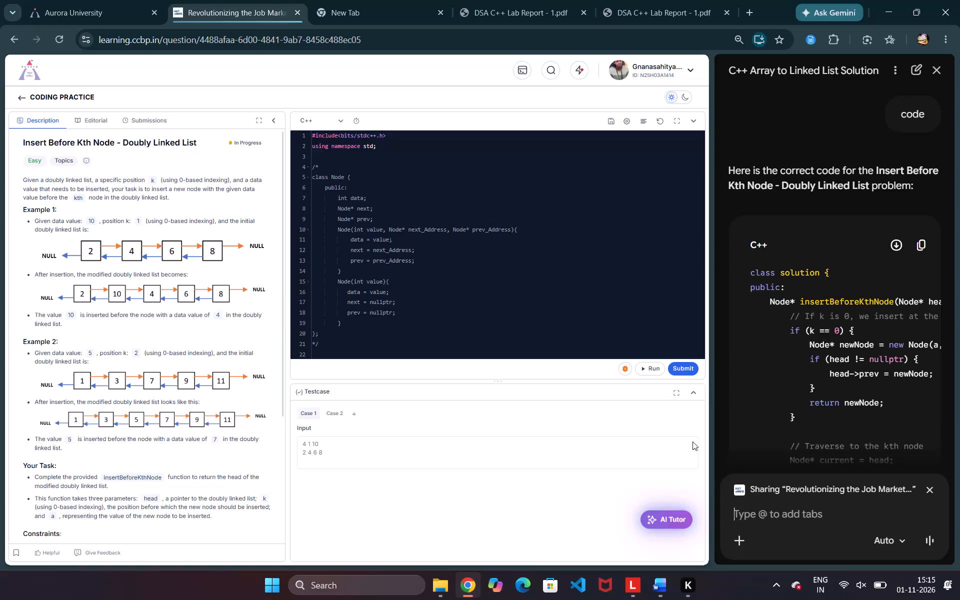
# Replace the starter solution class in the code editor with the assistant's copied insertBeforeKthNode code.
pyautogui.scroll(-5, 623, 322)
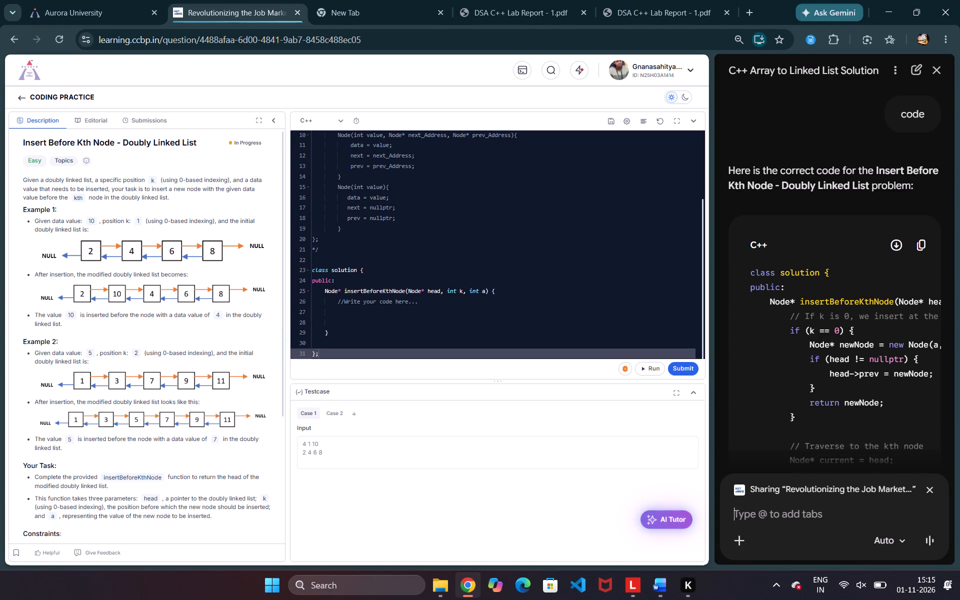
pyautogui.moveTo(313, 267); pyautogui.dragTo(350, 386)
pyautogui.press('BackSpace')
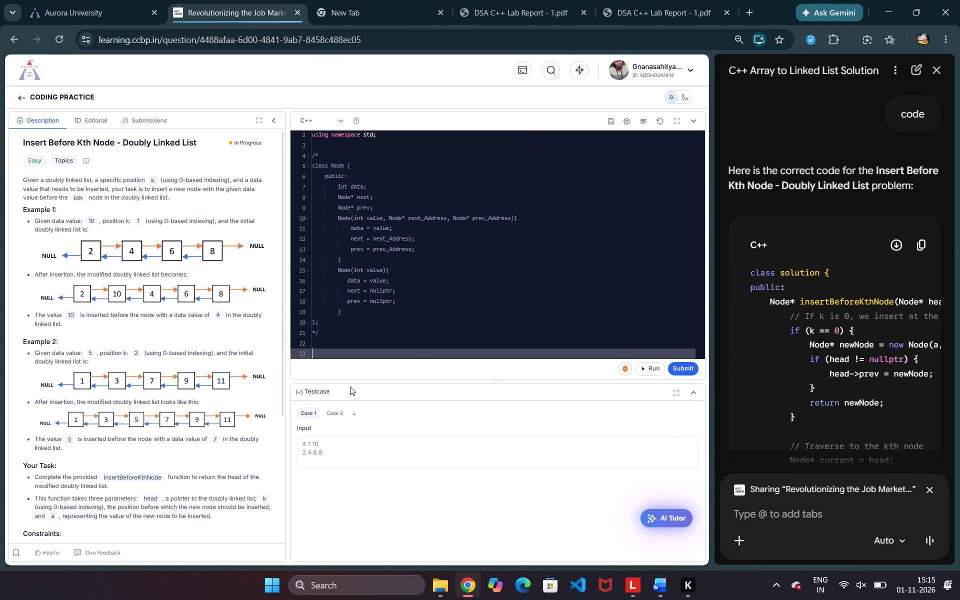
pyautogui.click(914, 248)
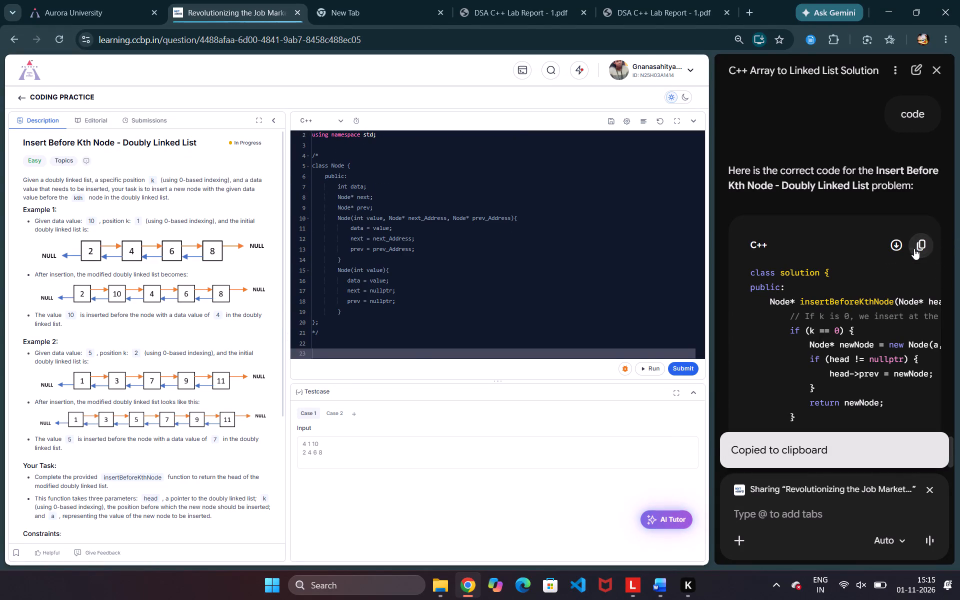
pyautogui.click(335, 356)
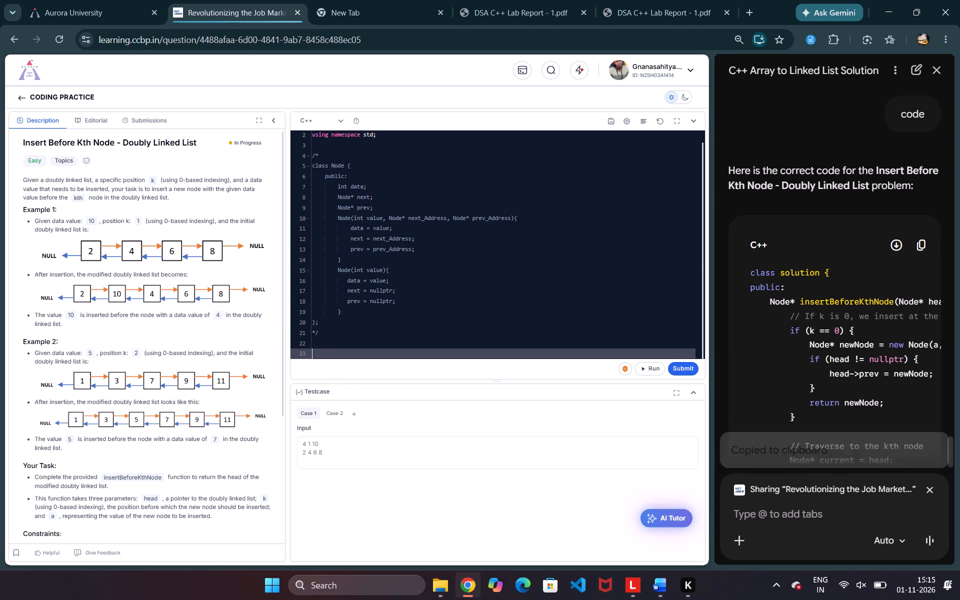
pyautogui.hotkey('ctrl', 'v')
# Run the Insert Before Kth Node solution against the test cases and submit it.
pyautogui.click(651, 364)
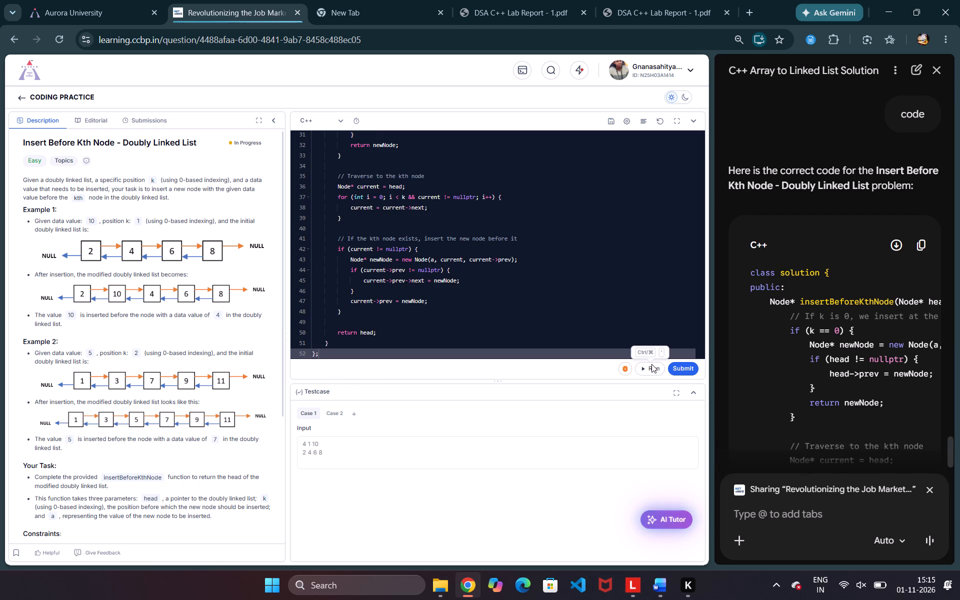
pyautogui.click(651, 368)
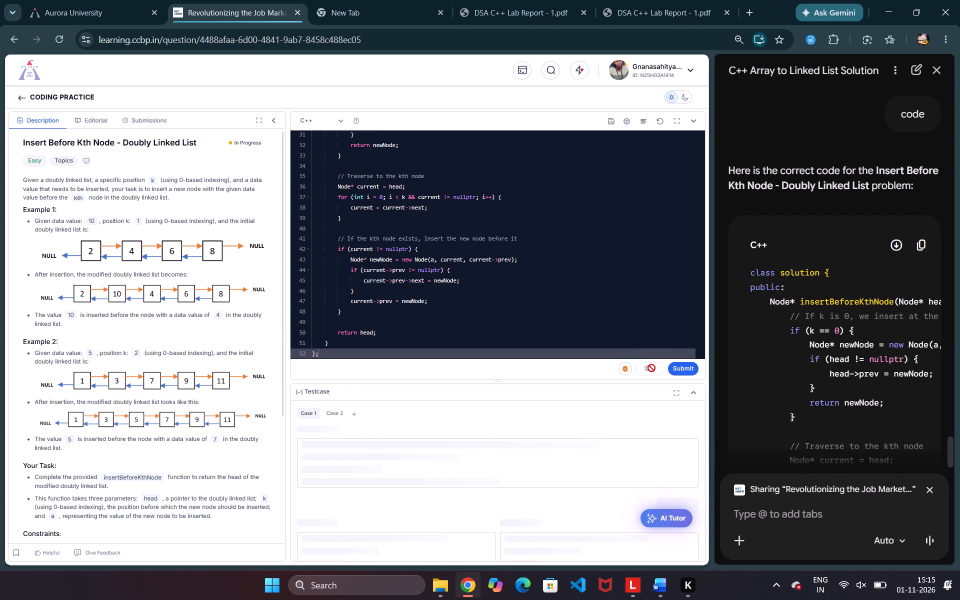
pyautogui.click(674, 367)
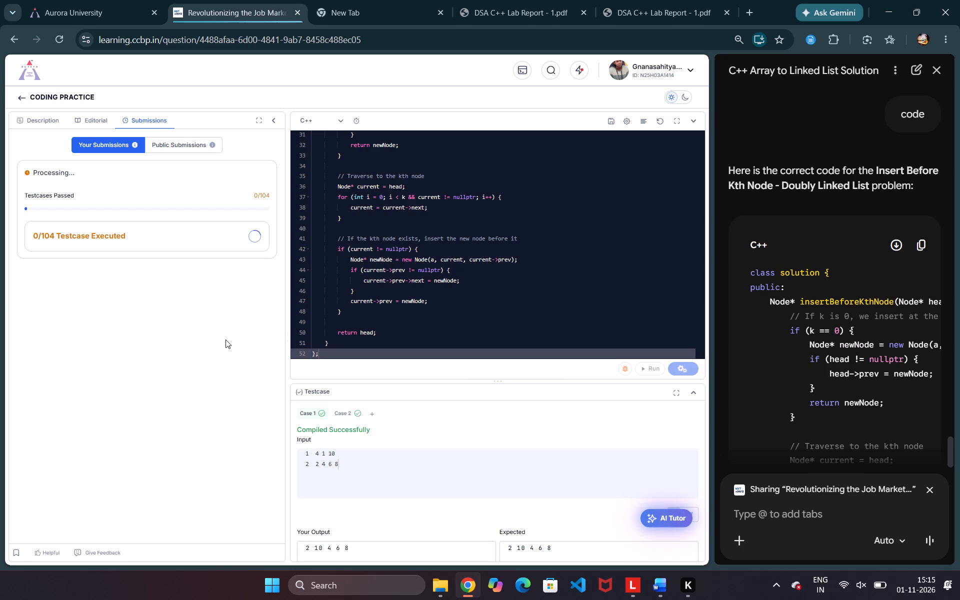
# Return to the Module II Linked Lists coding practice list and close the AI assistant's chat.
pyautogui.click(19, 96)
pyautogui.click(421, 325)
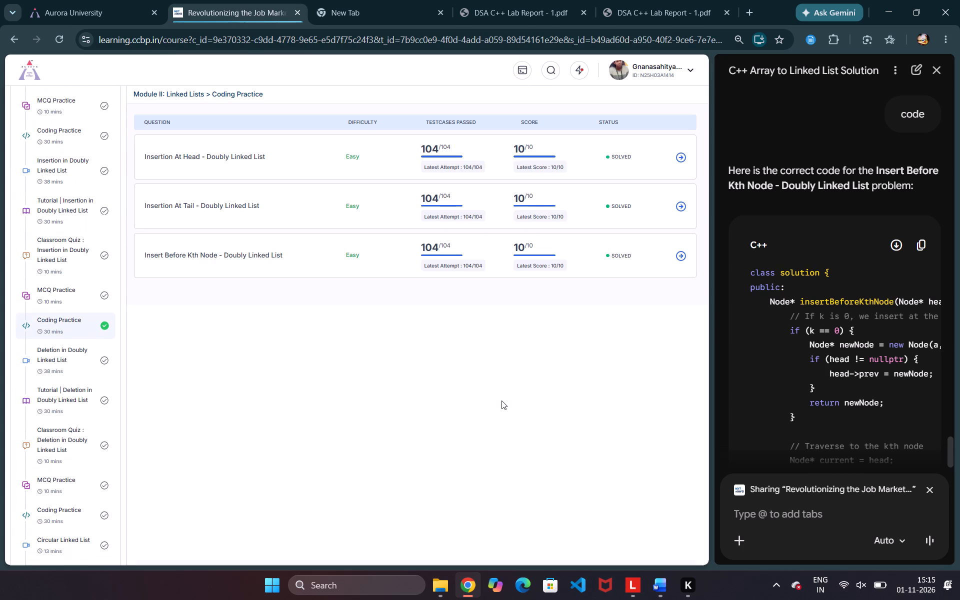
pyautogui.scroll(6, 84, 126)
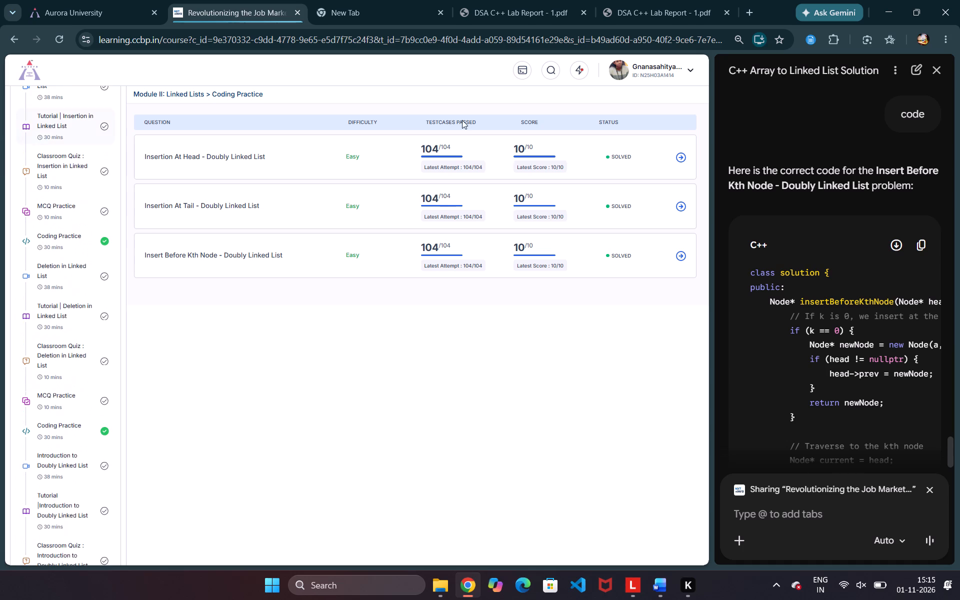
pyautogui.click(931, 63)
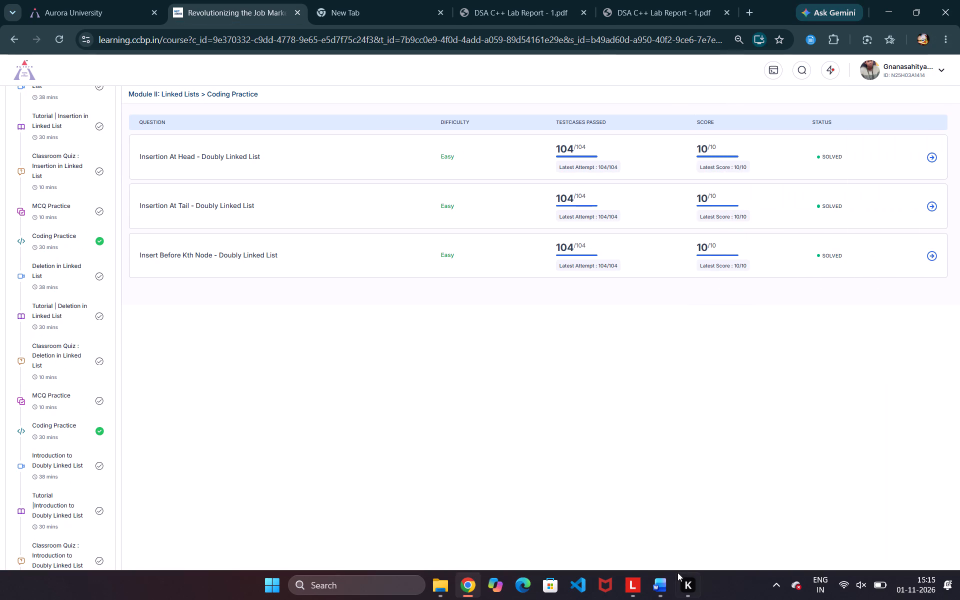
# Switch to the lab report in Word and delete the Most Frequent Element screenshot under "1. Question :".
pyautogui.click(668, 577)
pyautogui.scroll(-9, 470, 399)
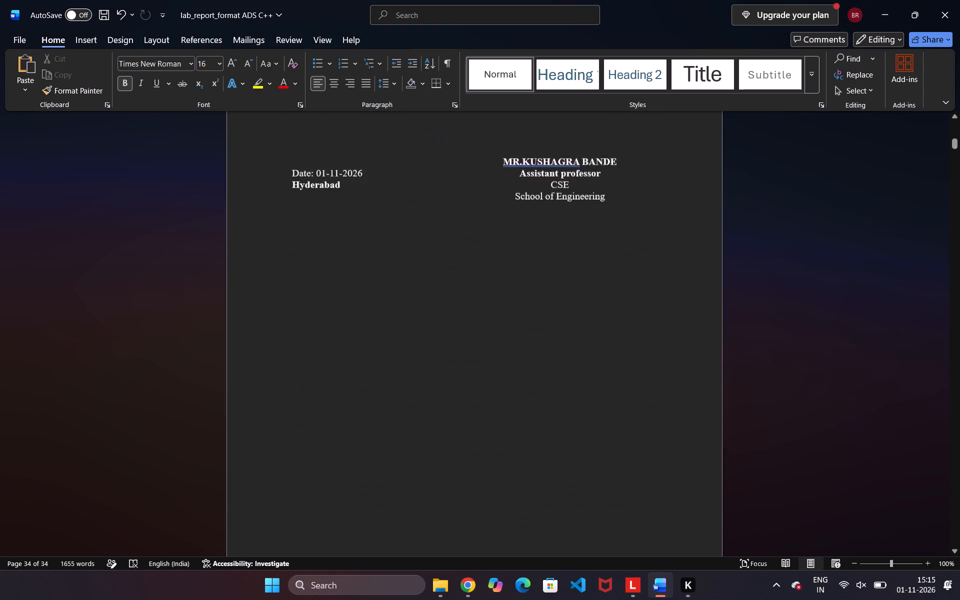
pyautogui.scroll(-5, 470, 399)
pyautogui.scroll(5, 470, 399)
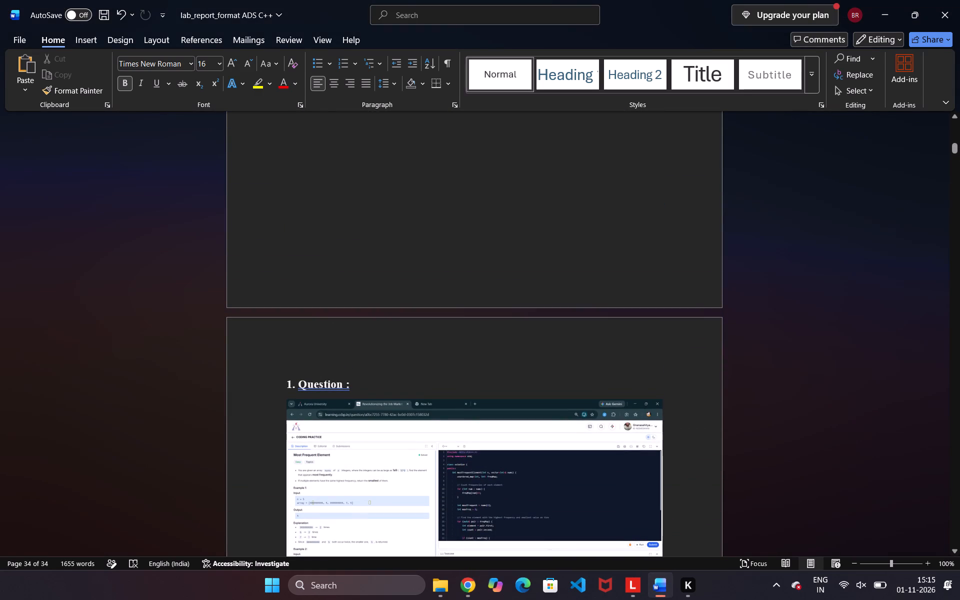
pyautogui.click(358, 486)
pyautogui.press('BackSpace')
pyautogui.scroll(-1, 358, 486)
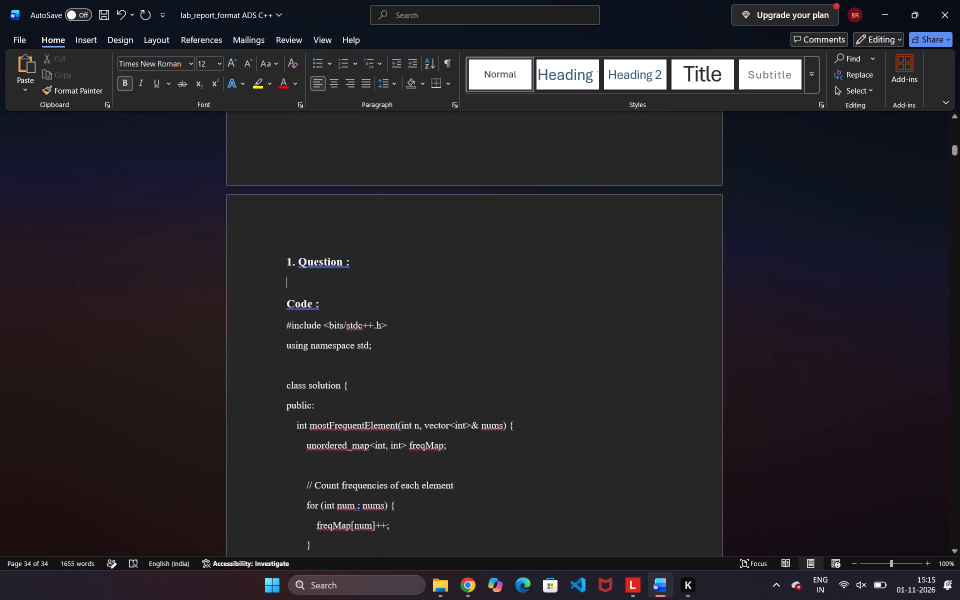
# Switch to Chrome, open Convert Array To Linked List from Module II's first Coding Practice, and run its saved code.
pyautogui.click(467, 577)
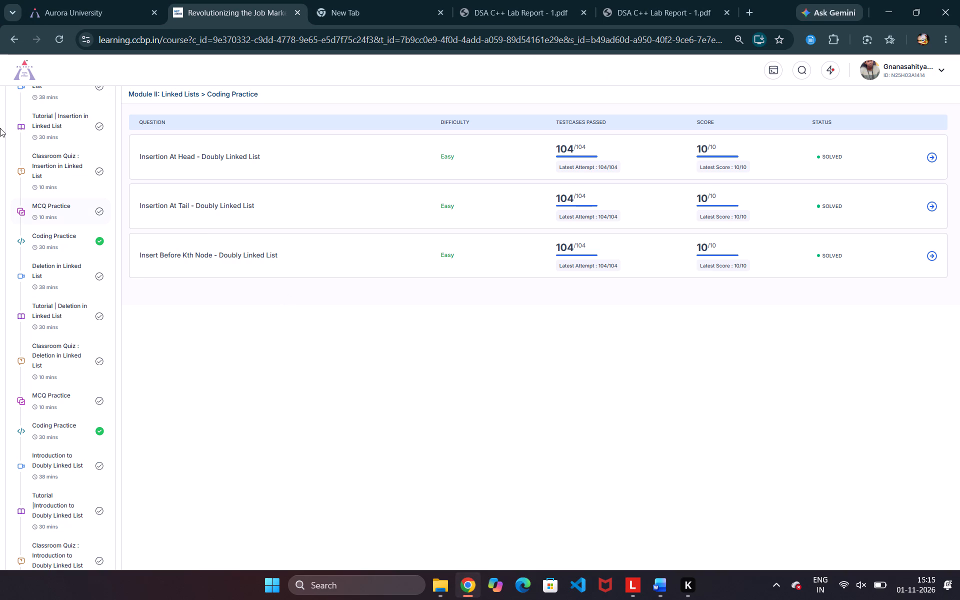
pyautogui.scroll(8, 50, 136)
pyautogui.click(47, 375)
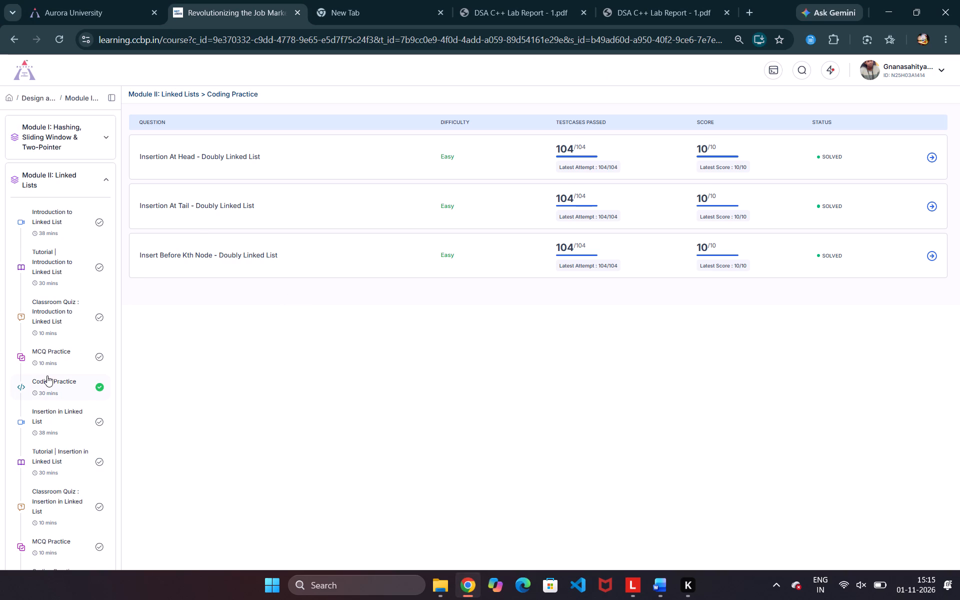
pyautogui.click(437, 161)
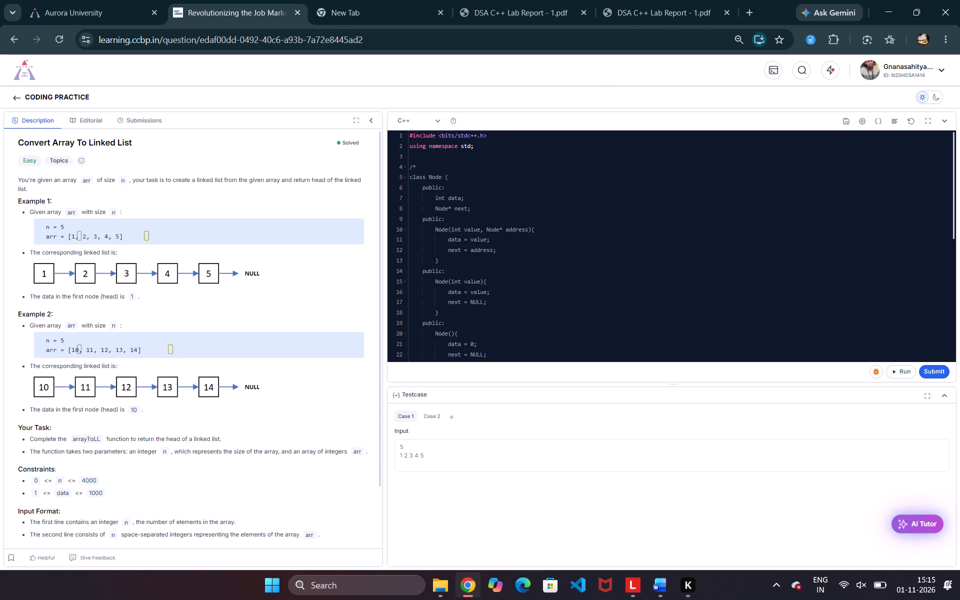
pyautogui.click(903, 372)
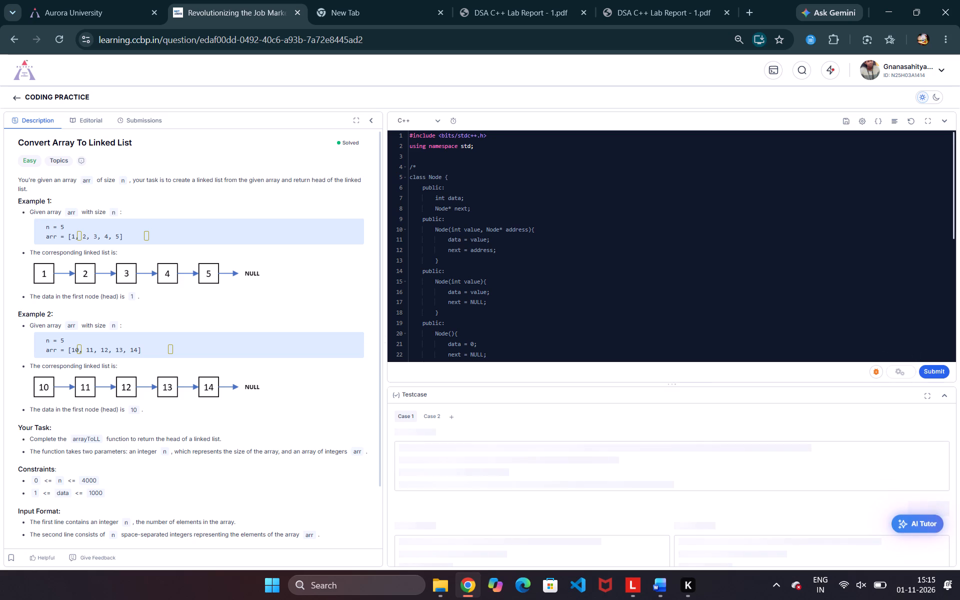
pyautogui.scroll(-1, 655, 318)
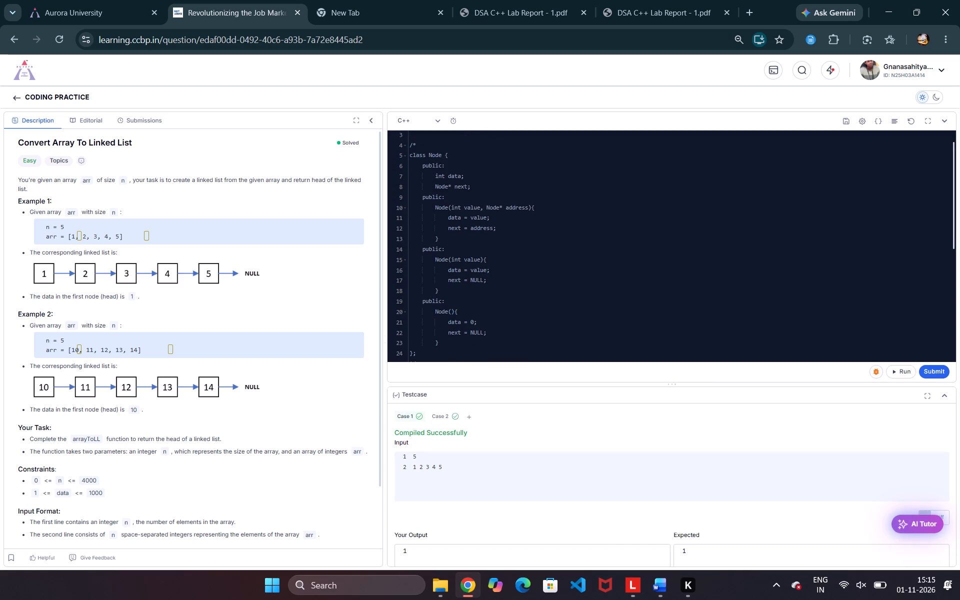
# Capture the Convert Array To Linked List problem page as a screenshot and paste it under "1. Question :" in the Word report.
pyautogui.press('shift+super+s')
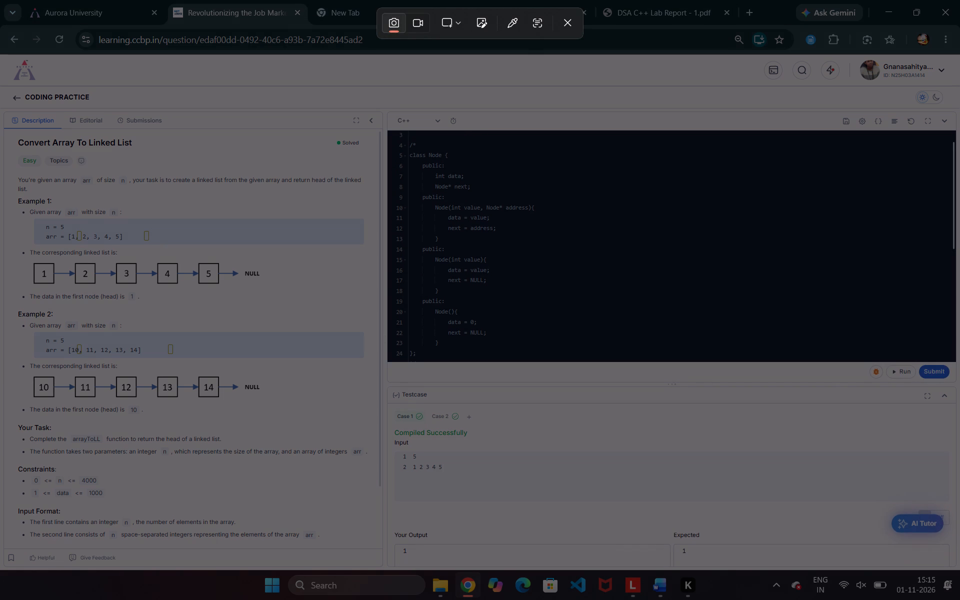
pyautogui.moveTo(0, 54); pyautogui.dragTo(661, 523)
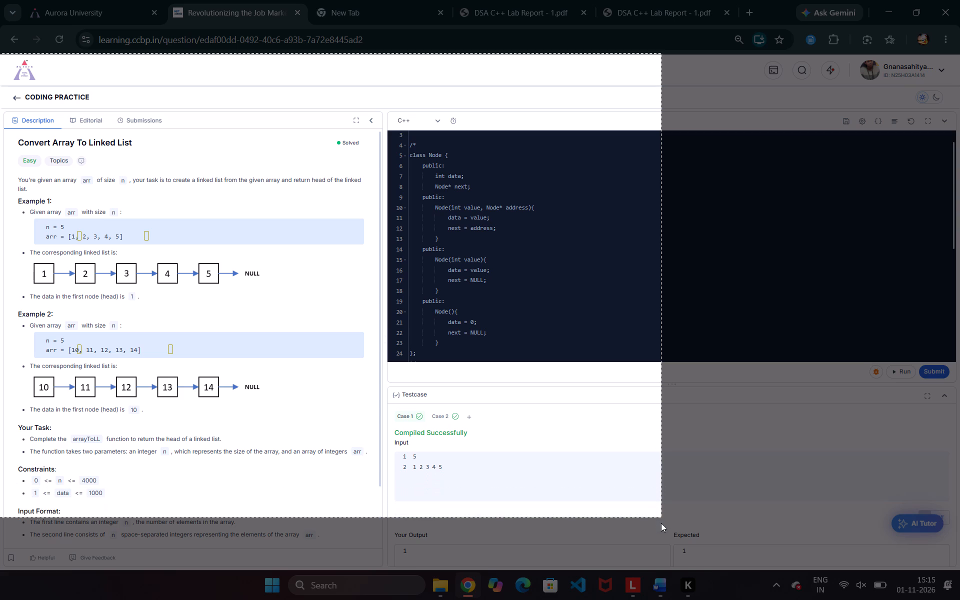
pyautogui.moveTo(661, 523); pyautogui.dragTo(804, 598)
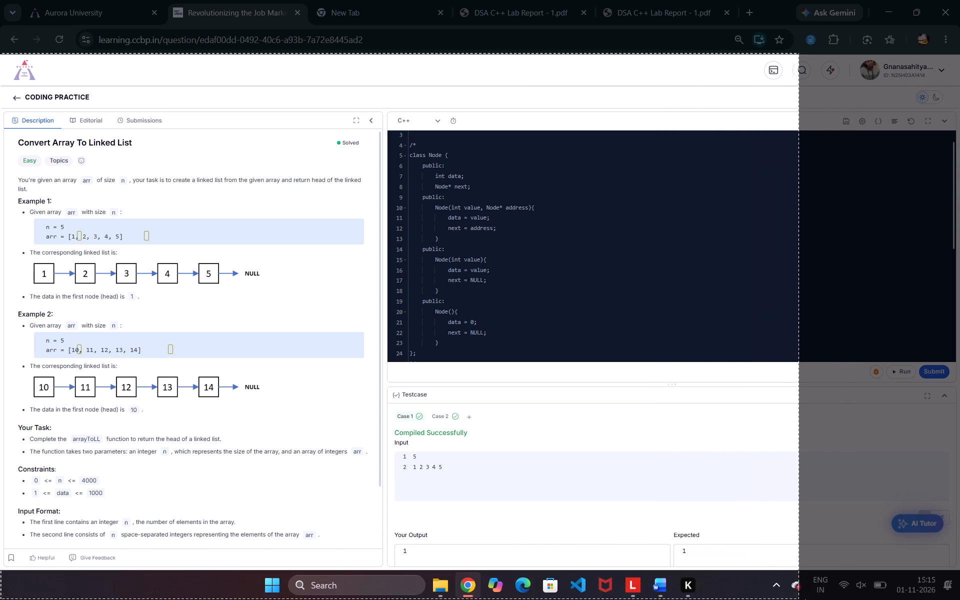
pyautogui.moveTo(804, 598); pyautogui.dragTo(959, 569)
pyautogui.click(663, 586)
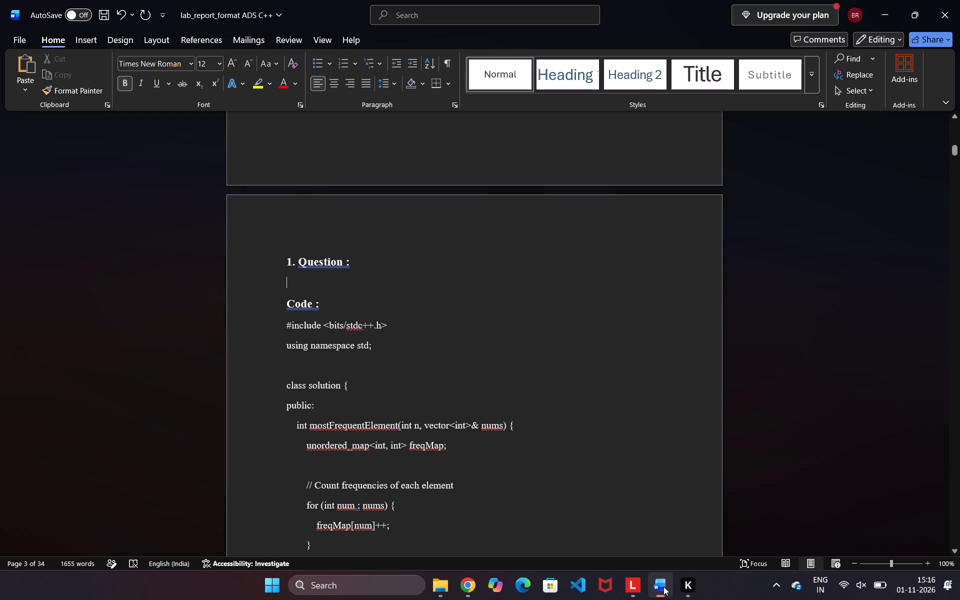
pyautogui.hotkey('ctrl', 'v')
# Delete the old mostFrequentElement code between question 1's Code and Output headings.
pyautogui.scroll(-4, 663, 586)
pyautogui.scroll(-2, 553, 509)
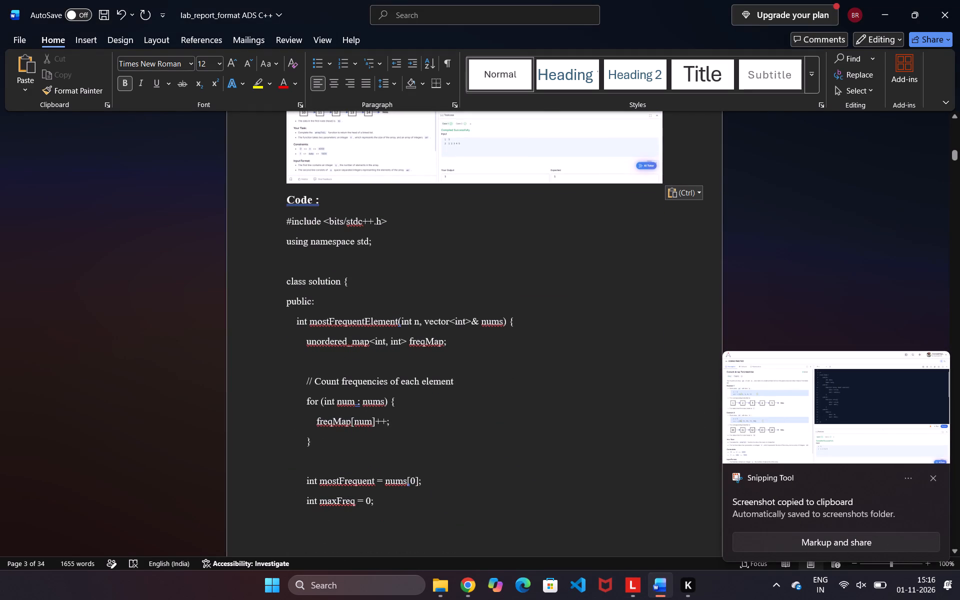
pyautogui.moveTo(286, 219); pyautogui.dragTo(428, 529)
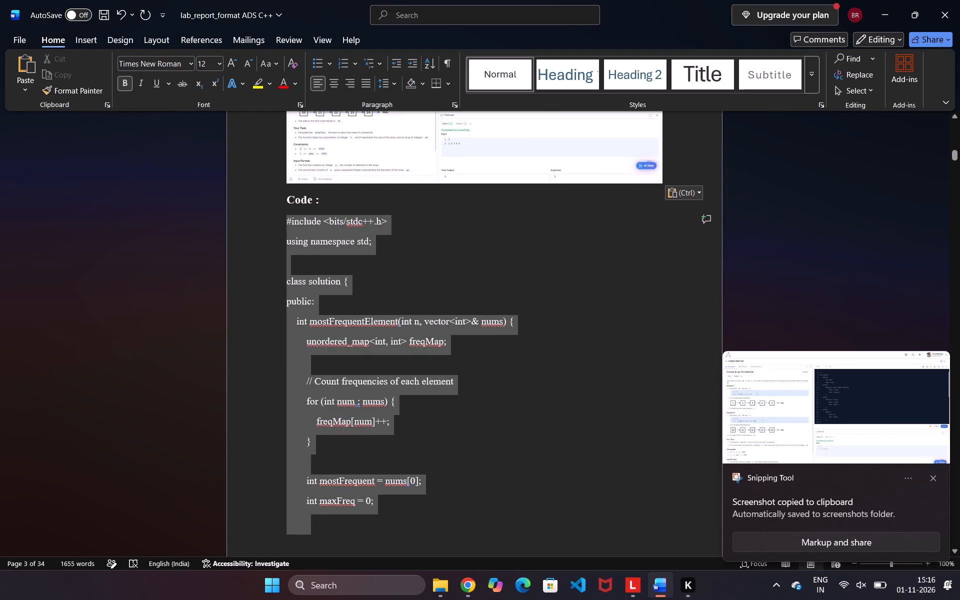
pyautogui.moveTo(428, 529); pyautogui.dragTo(426, 560)
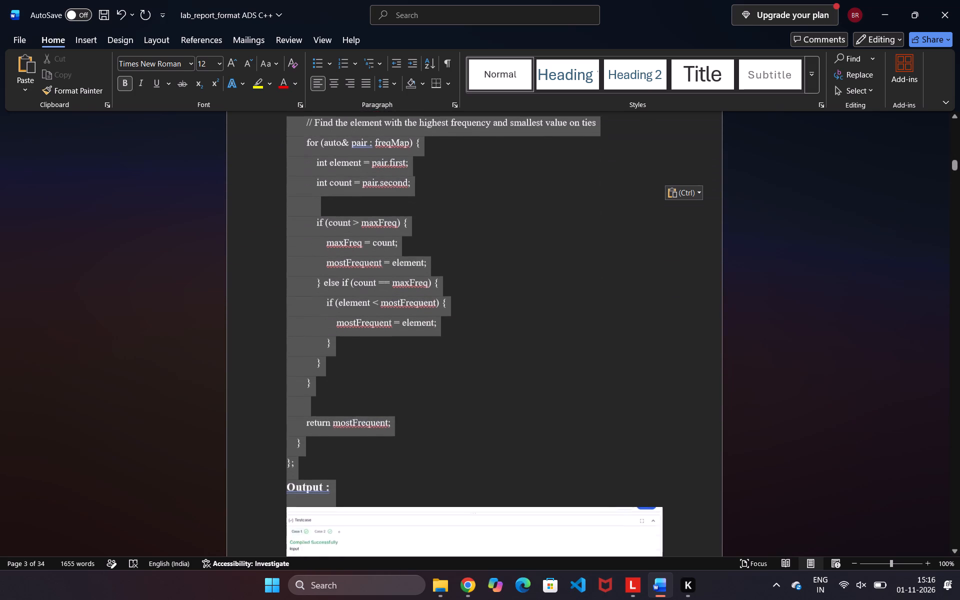
pyautogui.moveTo(426, 560); pyautogui.dragTo(309, 414)
pyautogui.press('BackSpace')
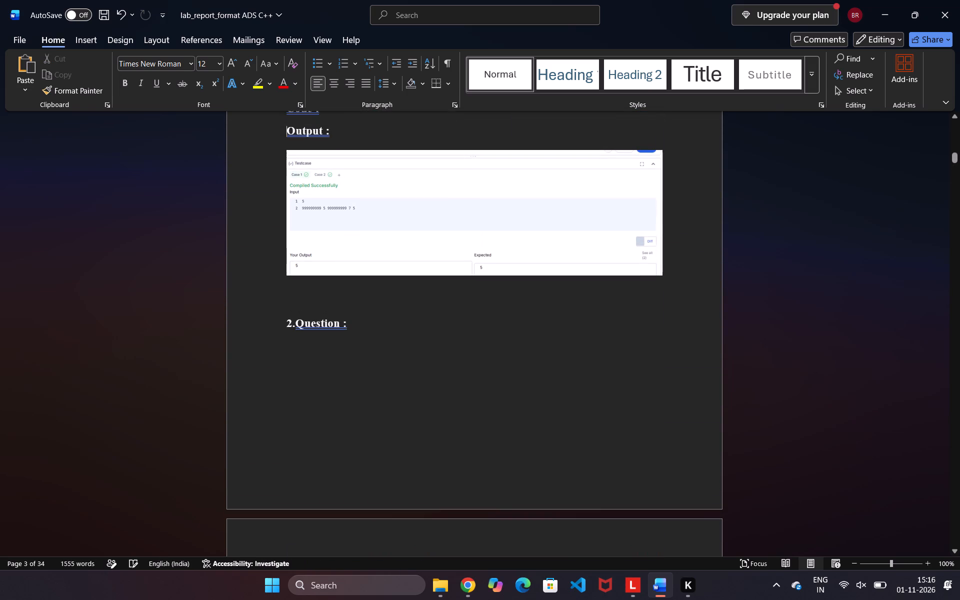
# Copy the full Convert Array To Linked List code from Chrome and paste it on a new line under question 1's Code heading.
pyautogui.scroll(2, 431, 420)
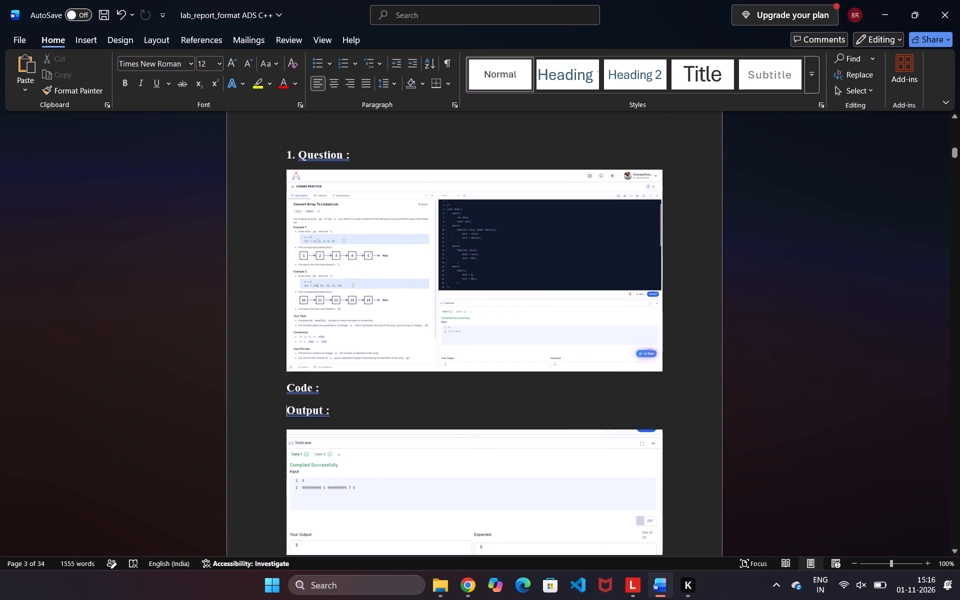
pyautogui.click(347, 389)
pyautogui.press('Return')
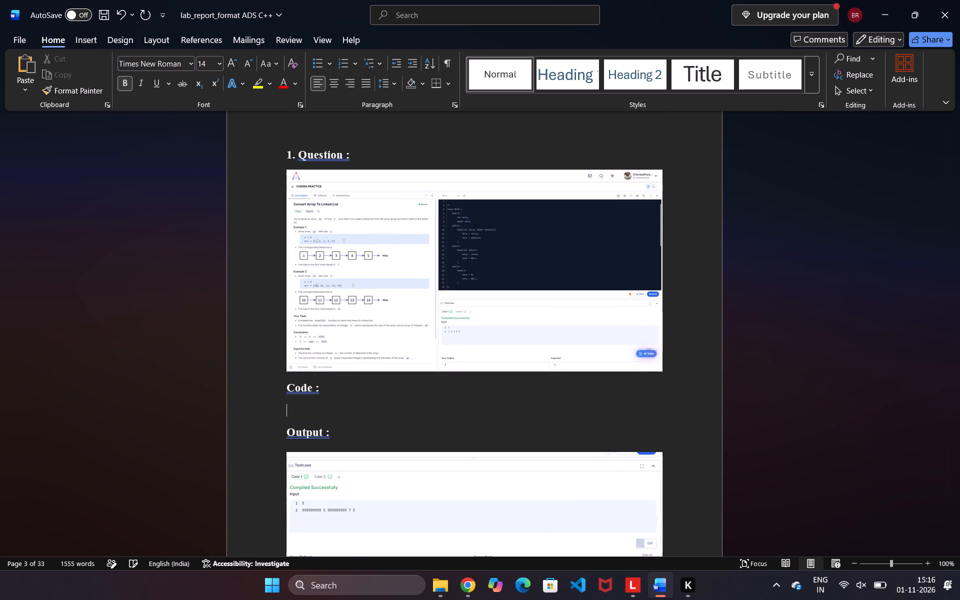
pyautogui.click(461, 574)
pyautogui.scroll(1, 476, 229)
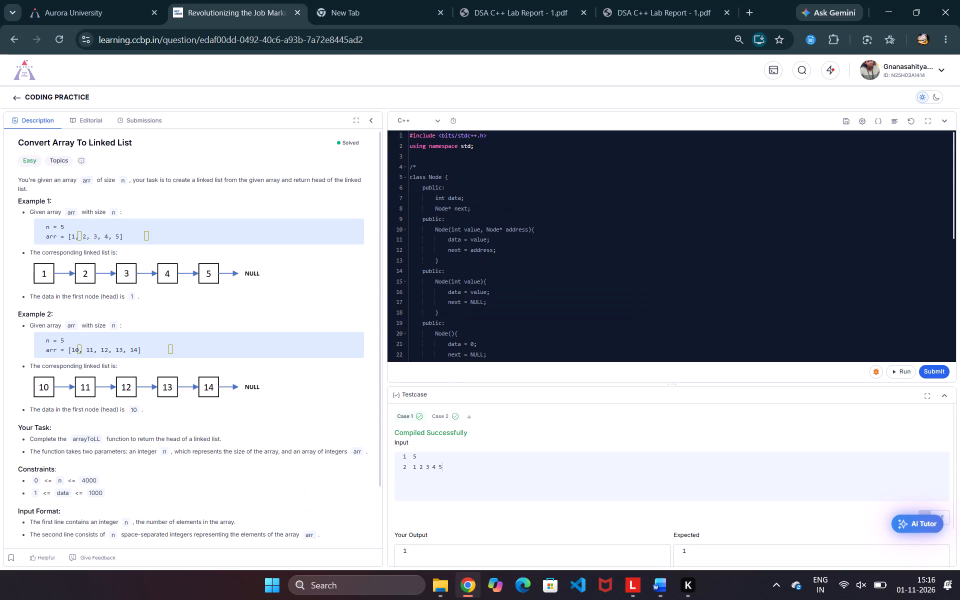
pyautogui.scroll(1, 476, 229)
pyautogui.moveTo(410, 134); pyautogui.dragTo(421, 164)
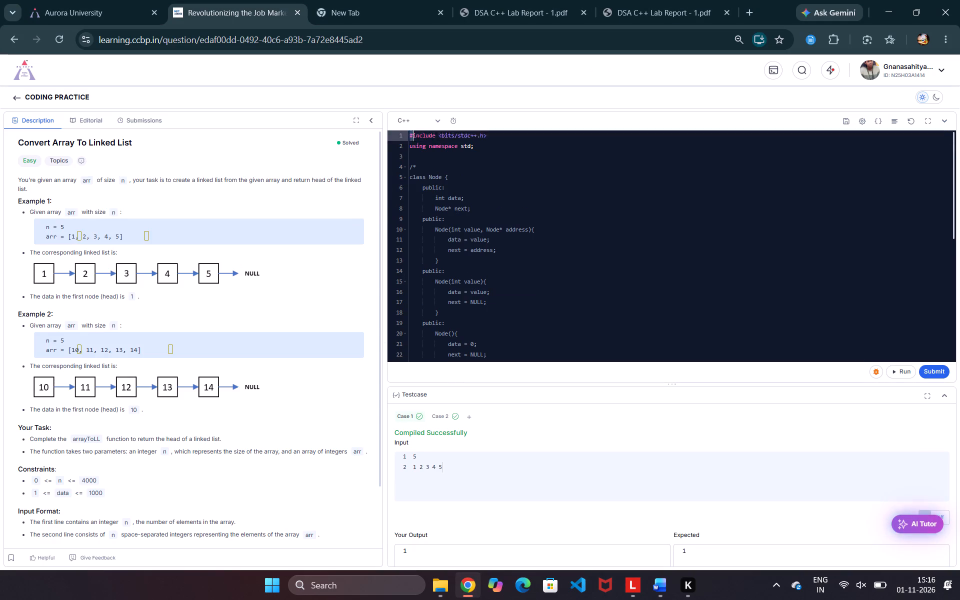
pyautogui.moveTo(421, 164); pyautogui.dragTo(467, 429)
pyautogui.hotkey('ctrl', 'c')
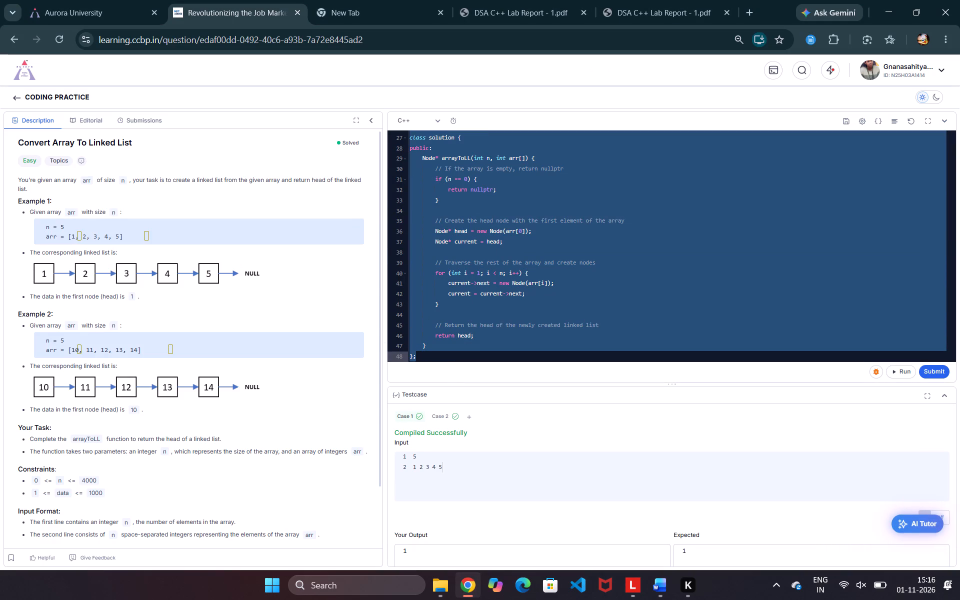
pyautogui.click(654, 589)
pyautogui.hotkey('ctrl', 'v')
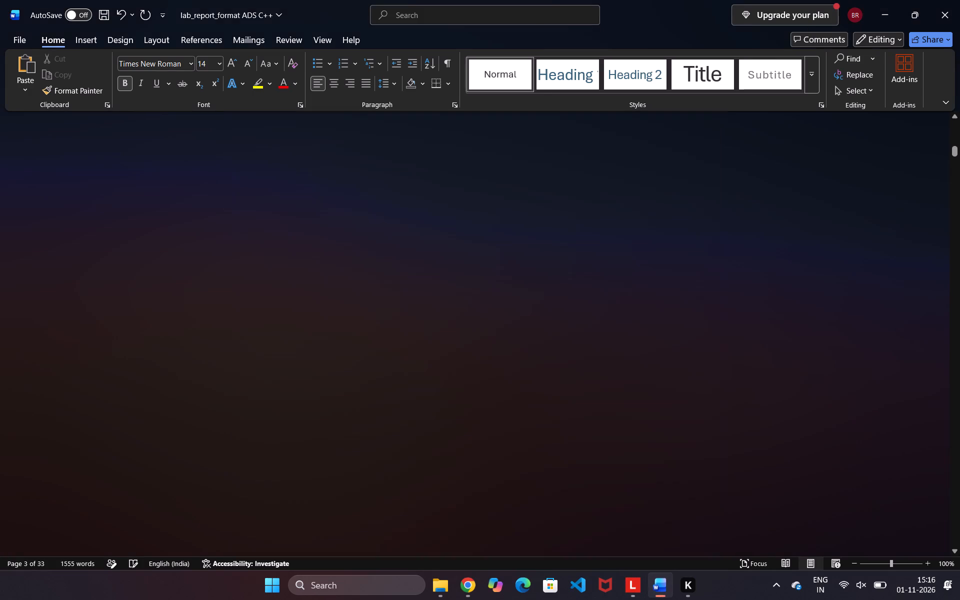
# Remove bold formatting from all of the pasted linked list code under question 1's Code heading.
pyautogui.scroll(8, 478, 410)
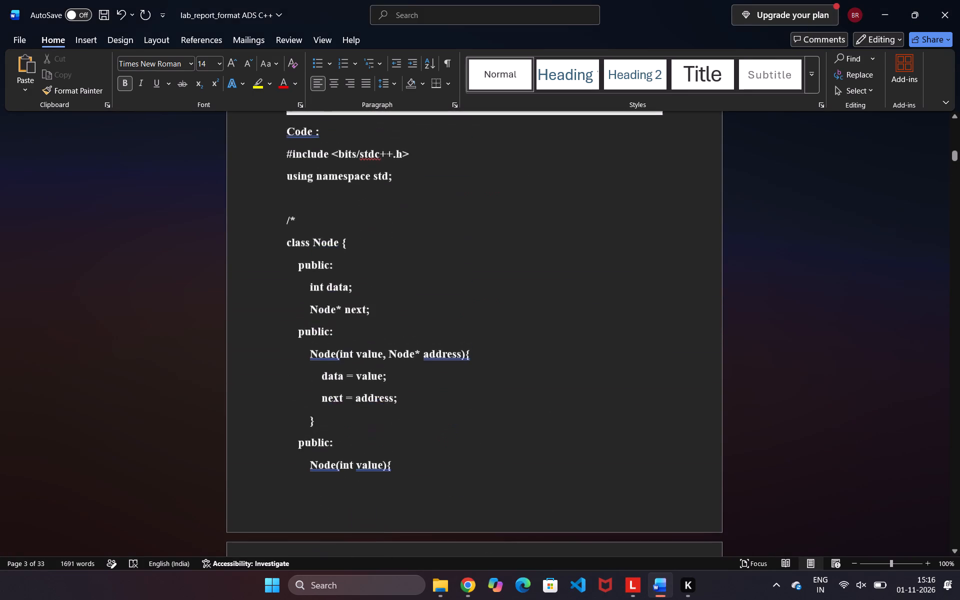
pyautogui.scroll(1, 478, 410)
pyautogui.moveTo(288, 491); pyautogui.dragTo(365, 142)
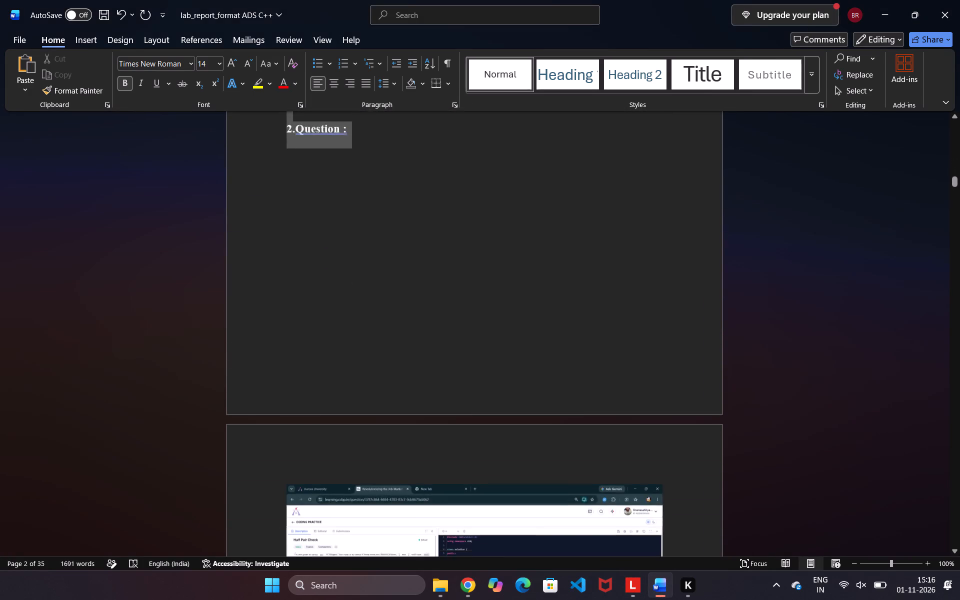
pyautogui.moveTo(365, 142); pyautogui.dragTo(321, 203)
pyautogui.click(130, 83)
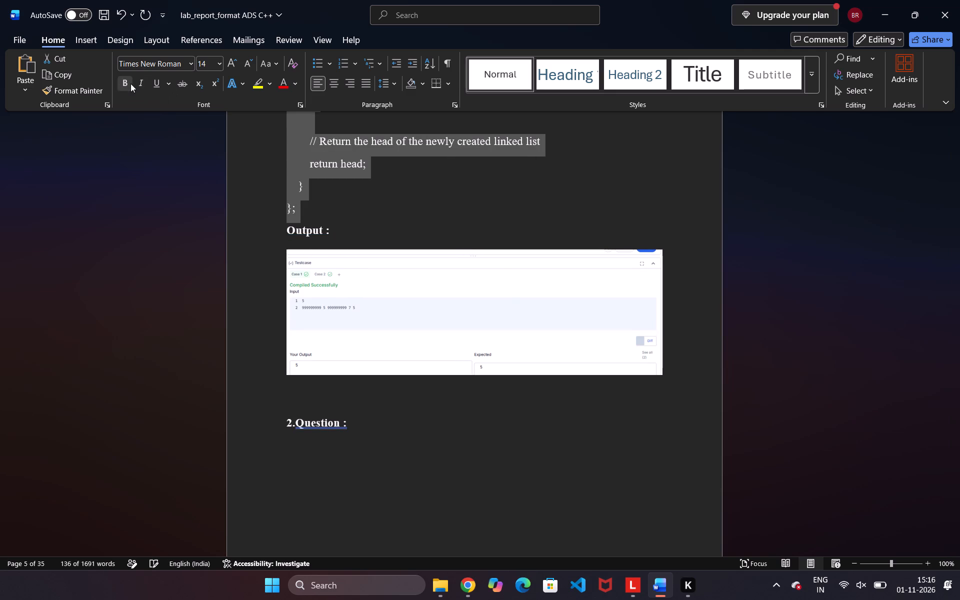
# Reduce the font size of the selected linked list code under question 1's Code heading to 12.
pyautogui.click(244, 61)
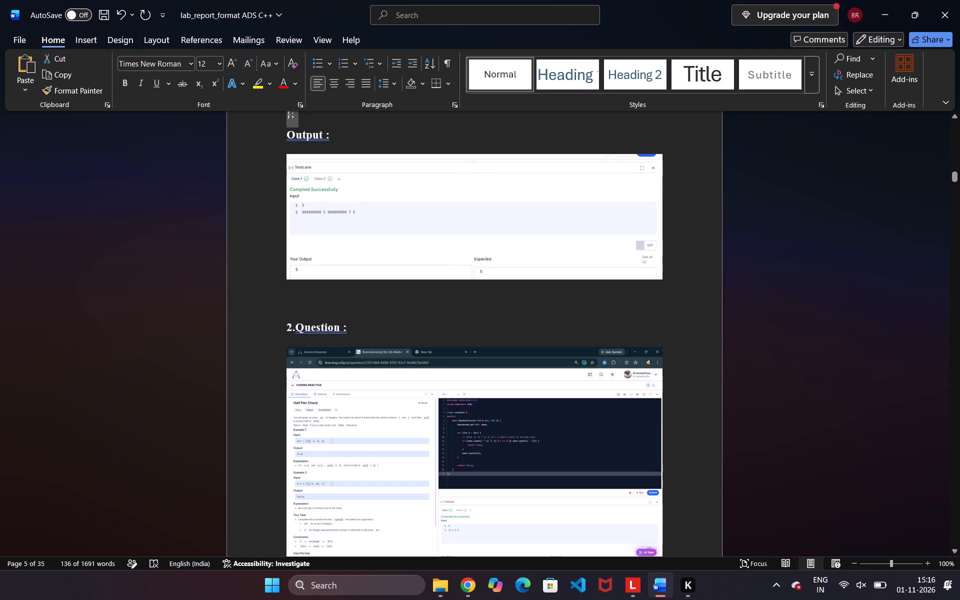
# Replace the old image under question 1's Output heading with a screenshot of the Convert Array To Linked List testcase results from Chrome.
pyautogui.click(317, 201)
pyautogui.press('BackSpace')
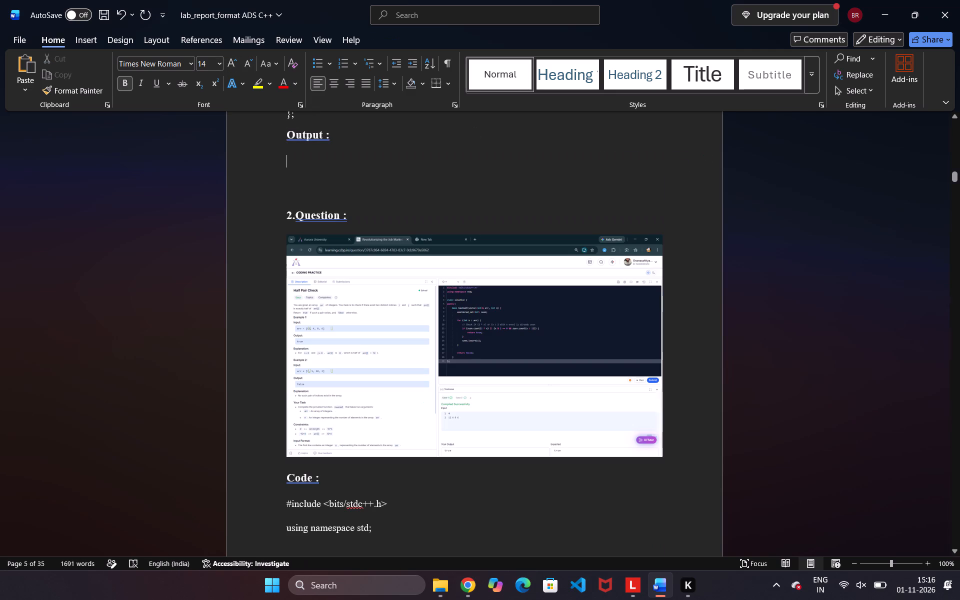
pyautogui.click(458, 586)
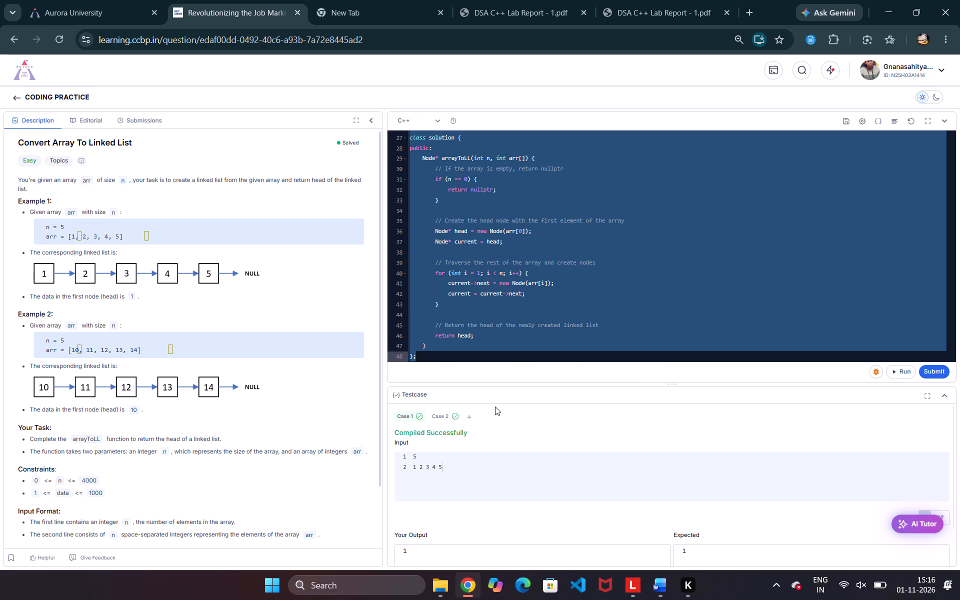
pyautogui.click(623, 250)
pyautogui.press('shift+super+s')
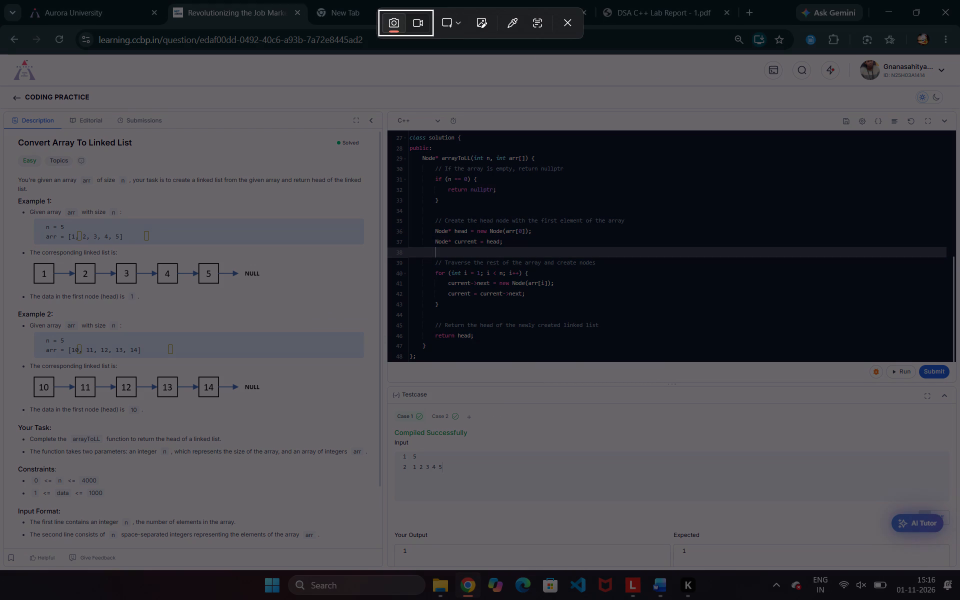
pyautogui.moveTo(383, 383); pyautogui.dragTo(946, 554)
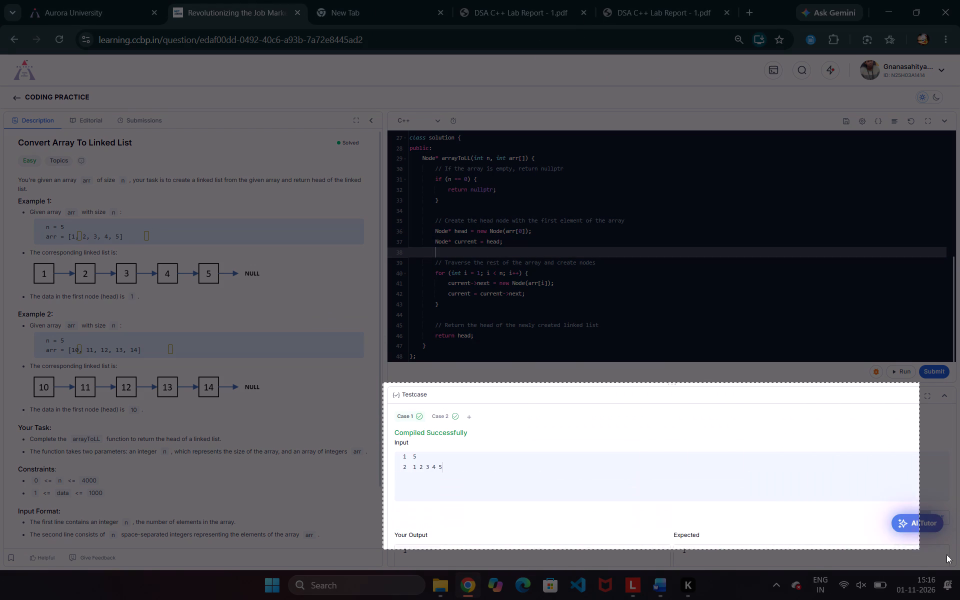
pyautogui.moveTo(946, 554); pyautogui.dragTo(959, 568)
pyautogui.click(658, 592)
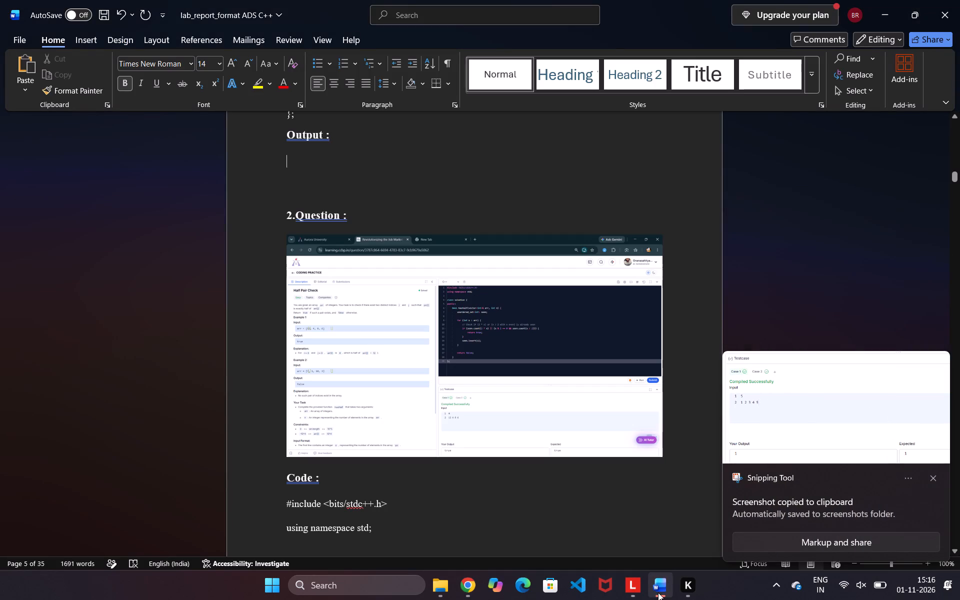
pyautogui.hotkey('ctrl', 'v')
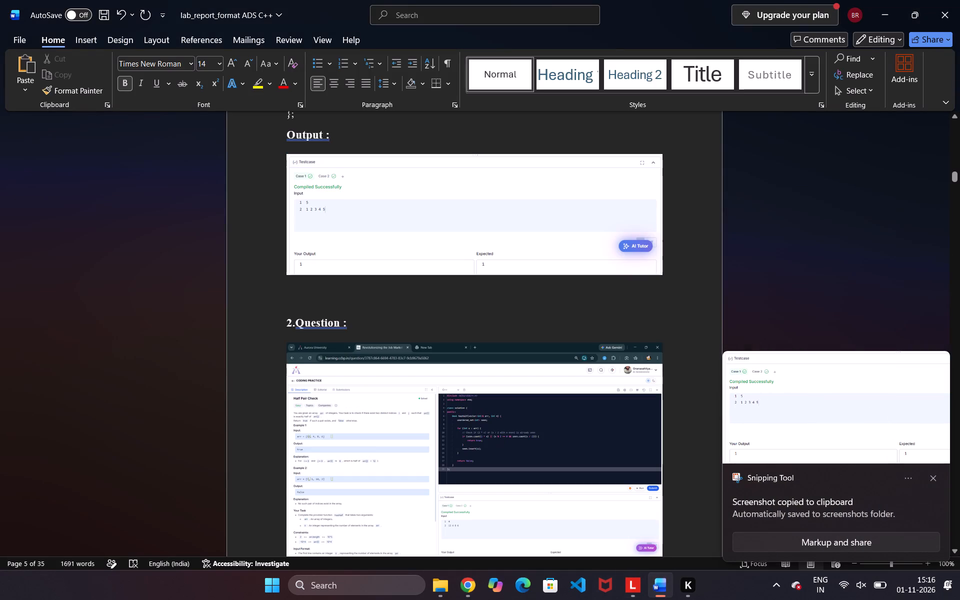
# Delete the old Half Pair Check screenshot under the "2.Question :" heading.
pyautogui.scroll(-2, 556, 525)
pyautogui.scroll(1, 503, 327)
pyautogui.click(521, 261)
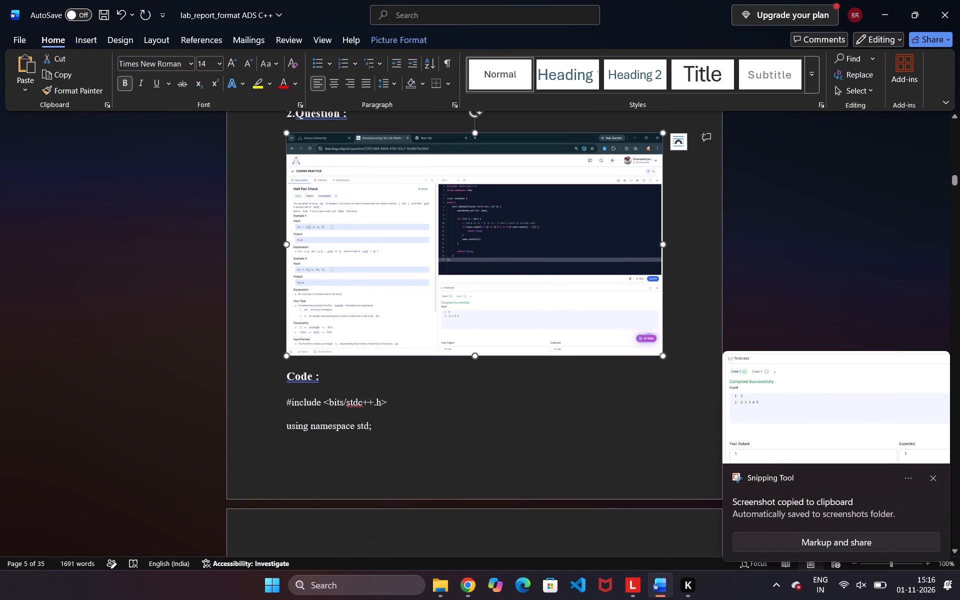
pyautogui.press('BackSpace')
# Switch to Chrome, open the Linked List Traversal problem from the Coding Practice list and run its code.
pyautogui.click(472, 584)
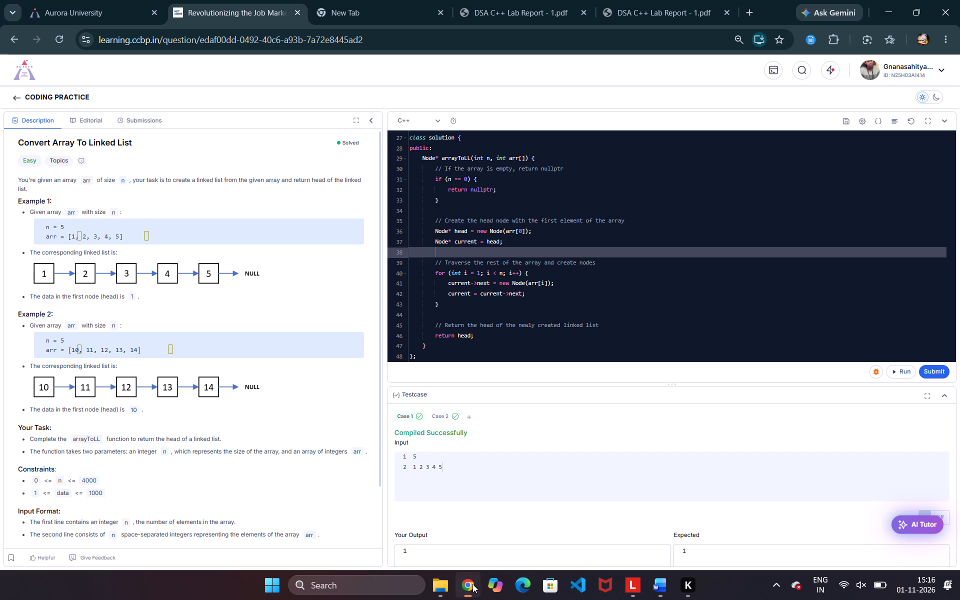
pyautogui.click(16, 96)
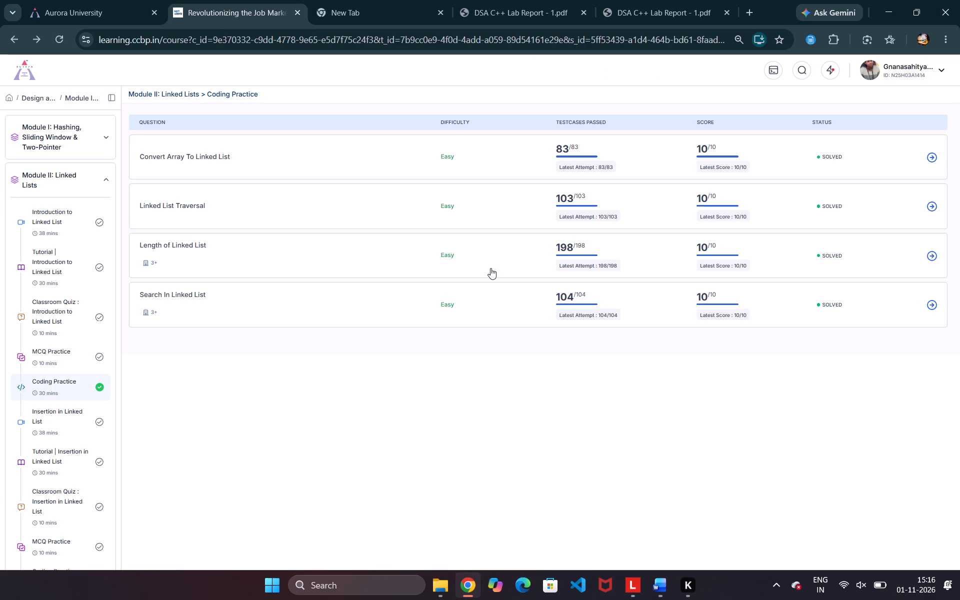
pyautogui.click(438, 206)
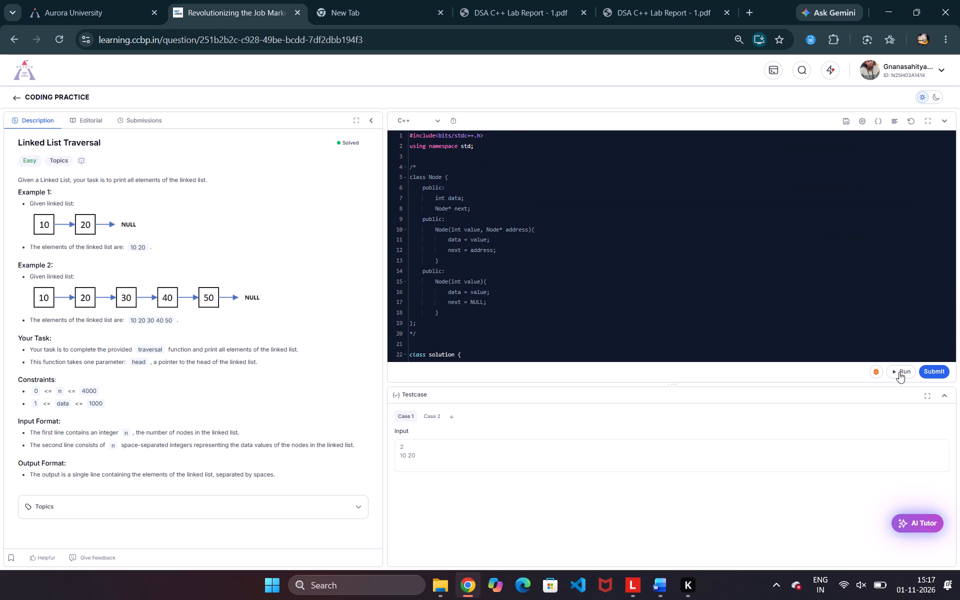
pyautogui.click(899, 372)
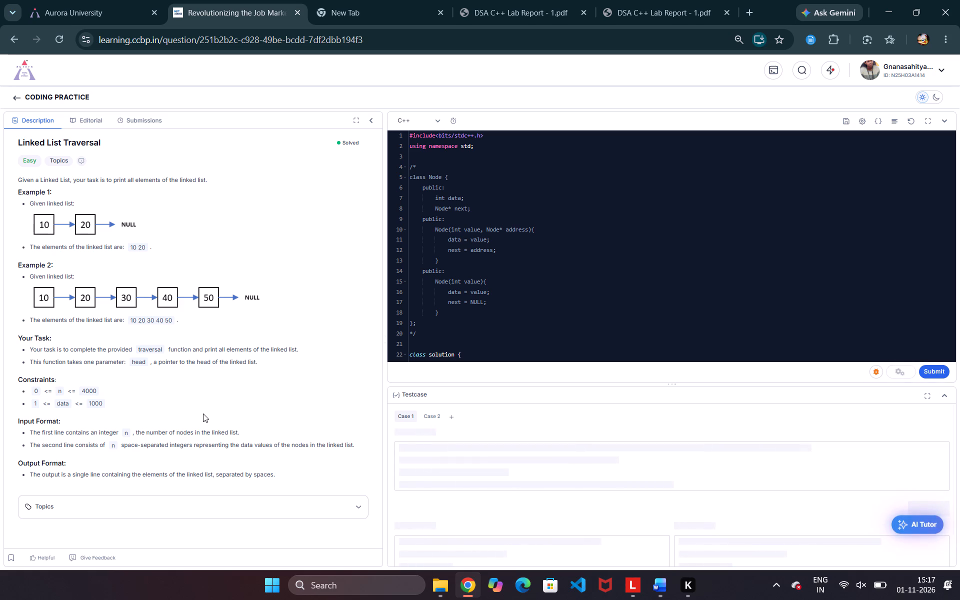
# Capture the Linked List Traversal problem page as a screenshot and paste it under "2.Question :" in the Word report.
pyautogui.scroll(-6, 203, 413)
pyautogui.scroll(5, 203, 413)
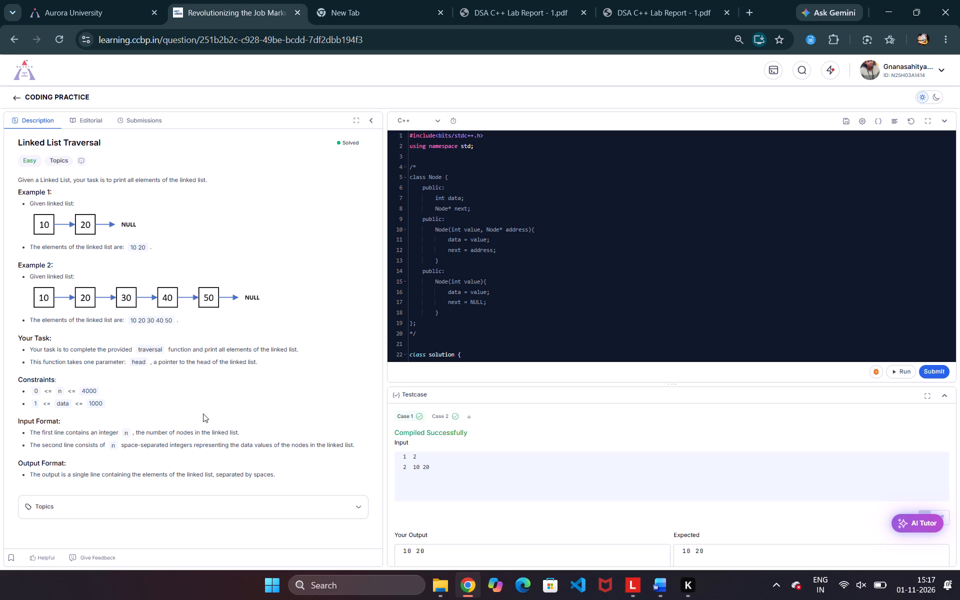
pyautogui.press('shift+super+s')
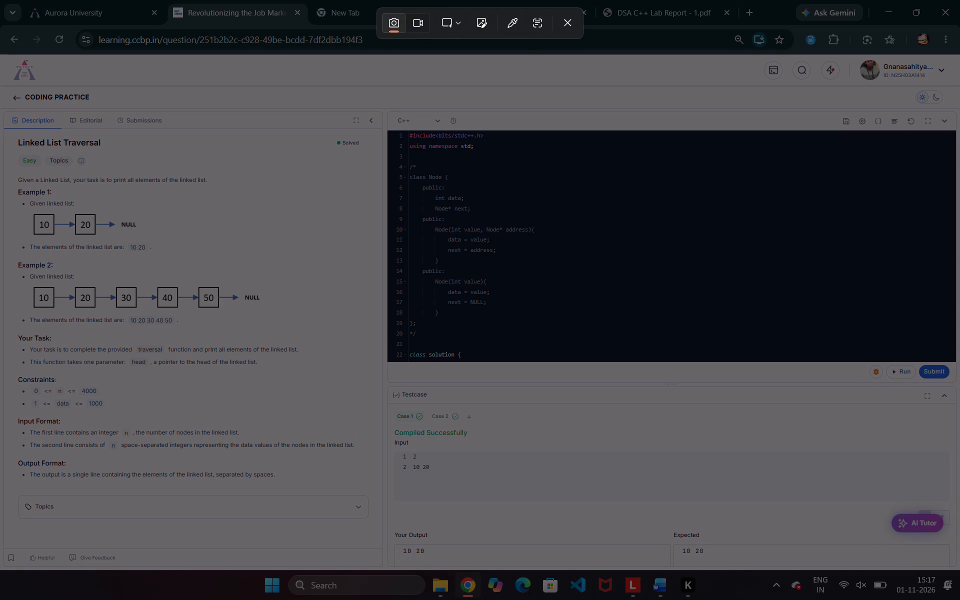
pyautogui.moveTo(0, 53); pyautogui.dragTo(715, 519)
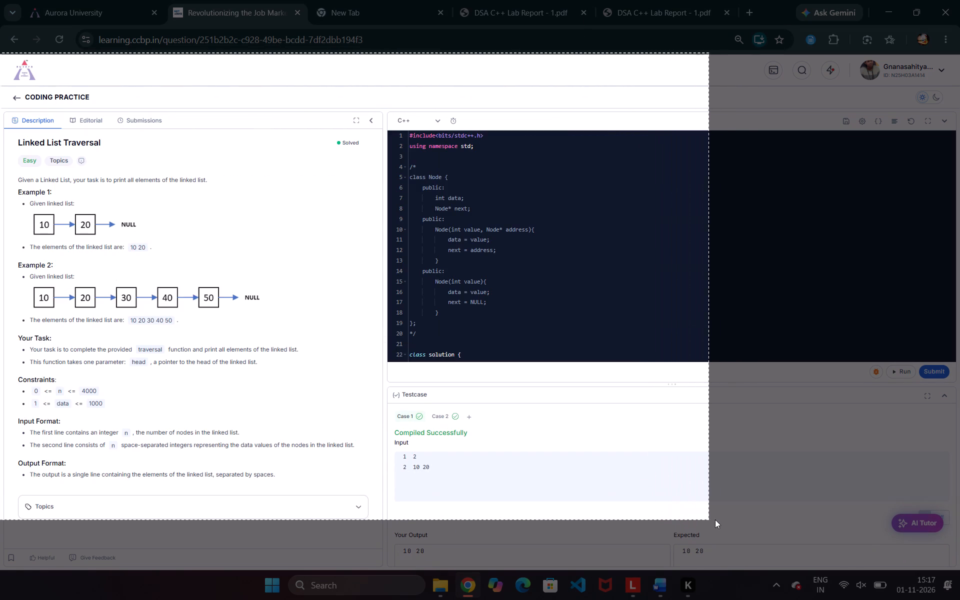
pyautogui.moveTo(715, 519); pyautogui.dragTo(923, 568)
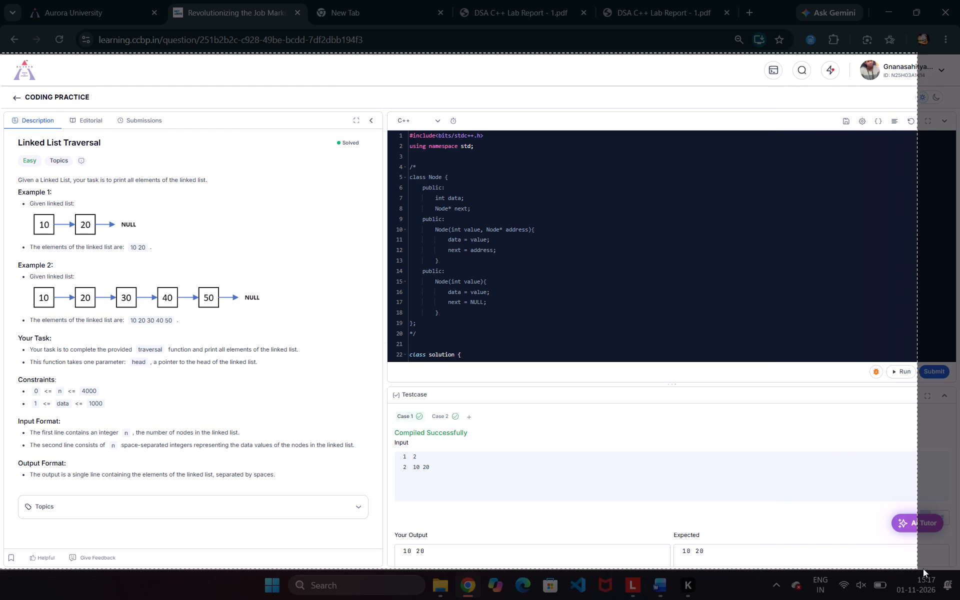
pyautogui.moveTo(923, 568); pyautogui.dragTo(959, 568)
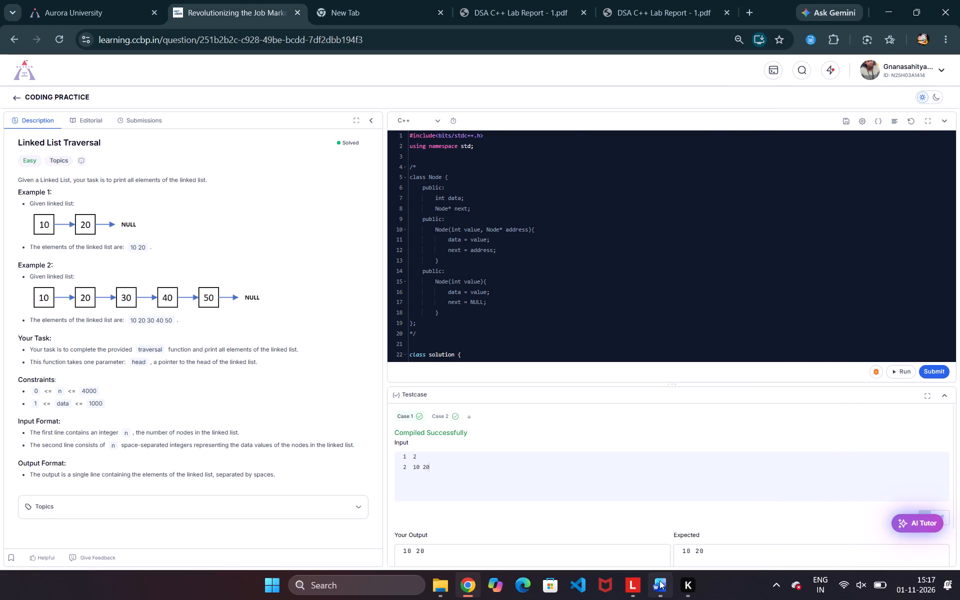
pyautogui.click(659, 580)
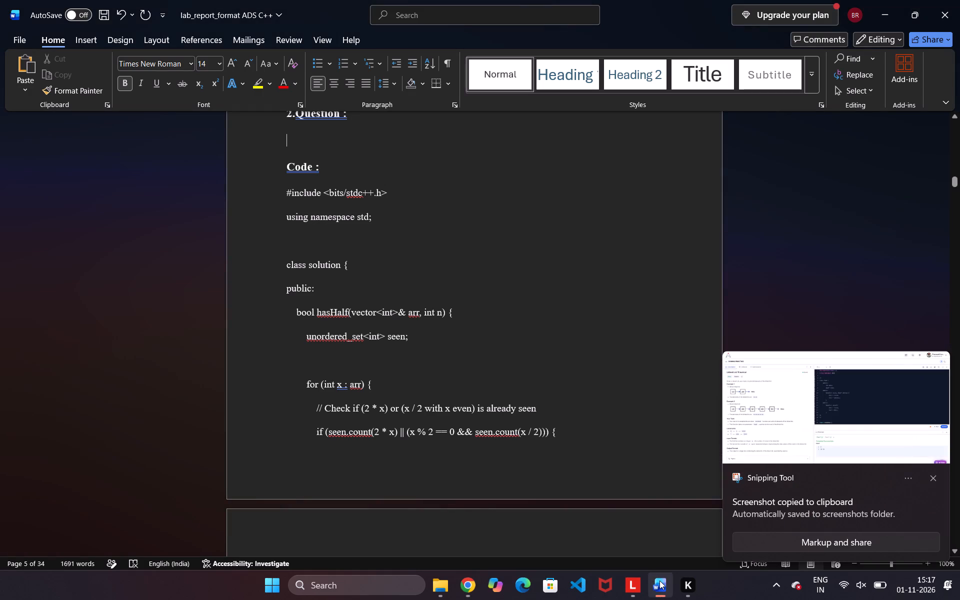
pyautogui.hotkey('ctrl', 'v')
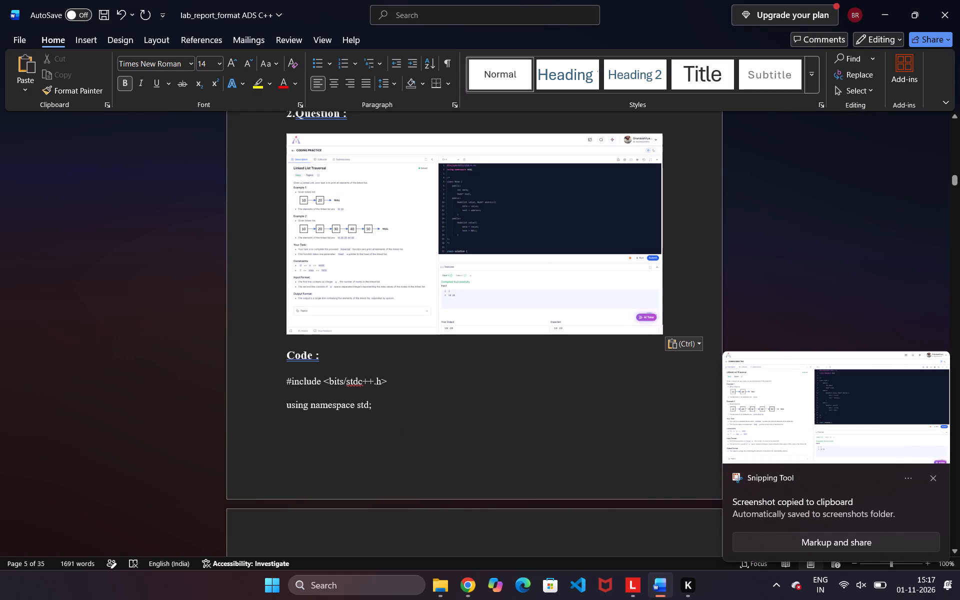
# Delete the old hasHalf code between question 2's Code and Output headings.
pyautogui.moveTo(288, 379); pyautogui.dragTo(392, 307)
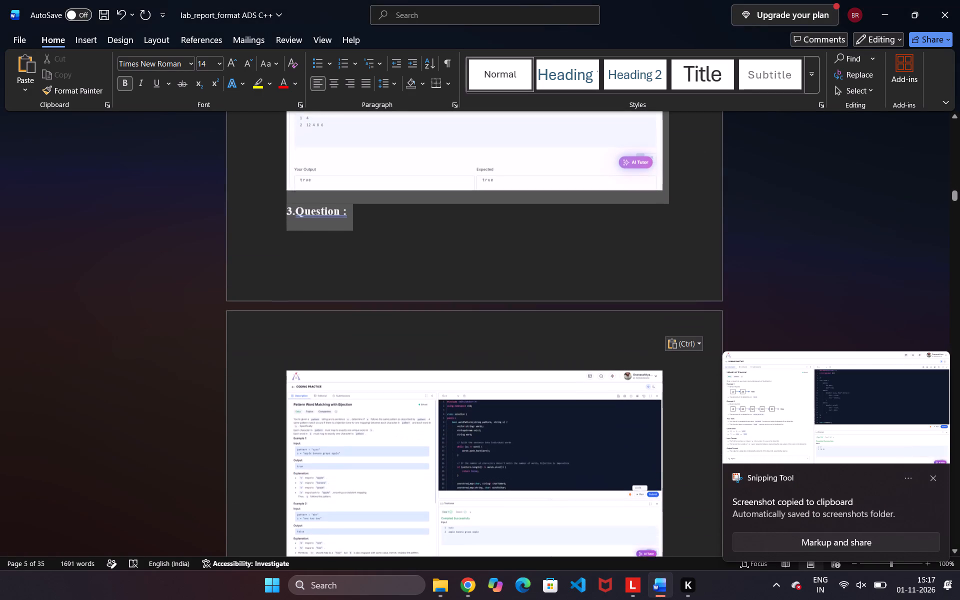
pyautogui.moveTo(392, 307); pyautogui.dragTo(356, 120)
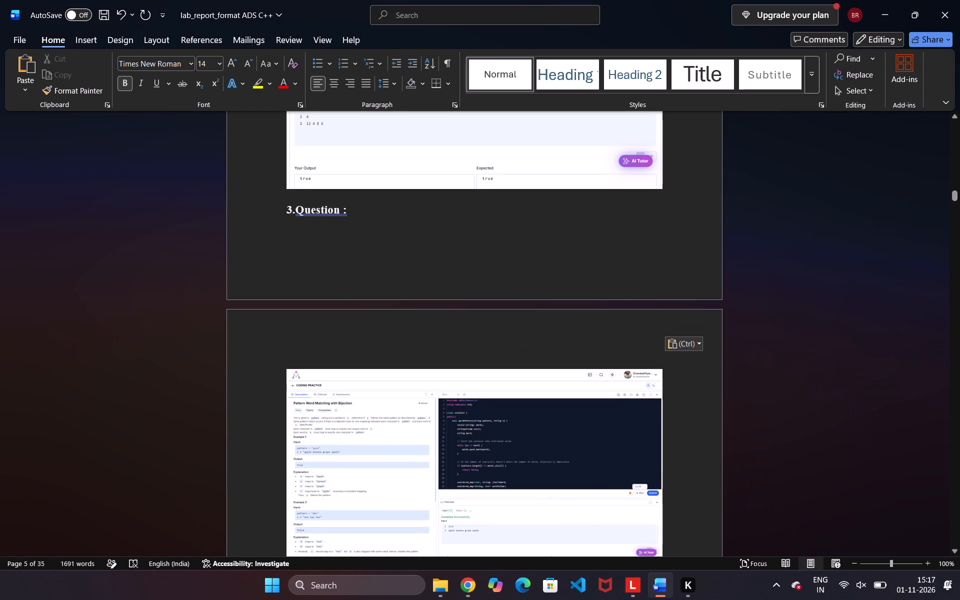
pyautogui.moveTo(356, 120); pyautogui.dragTo(307, 409)
pyautogui.press('BackSpace')
# Copy the full Linked List Traversal code from Chrome and paste it on a new line under question 2's Code heading in Word.
pyautogui.scroll(1, 372, 335)
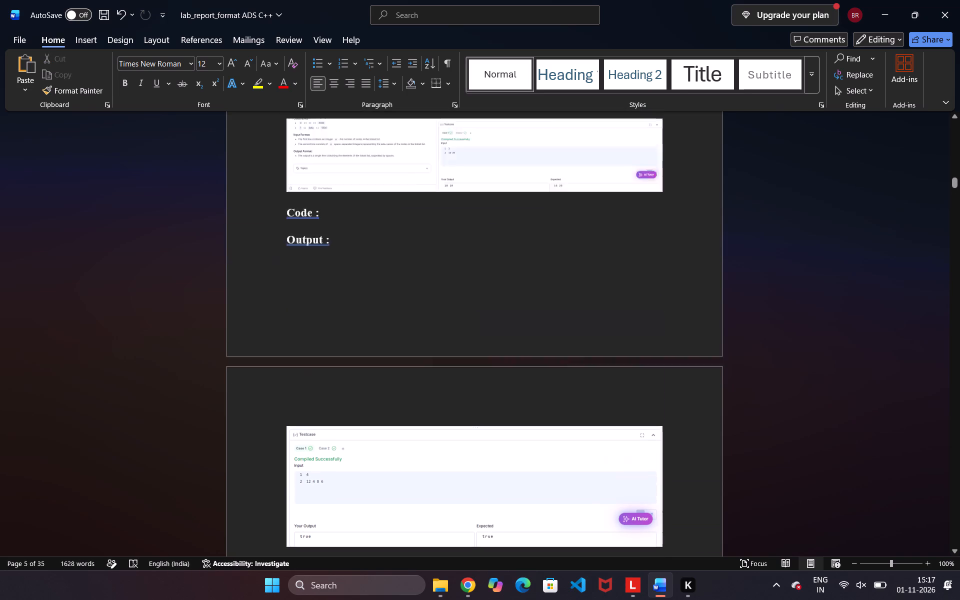
pyautogui.scroll(1, 372, 335)
pyautogui.click(338, 324)
pyautogui.press('Return')
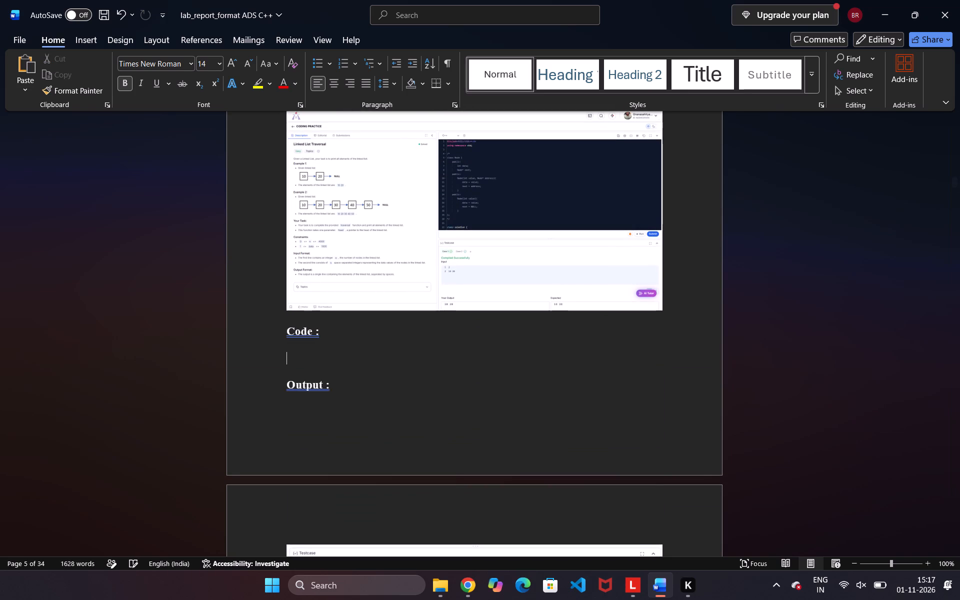
pyautogui.click(456, 580)
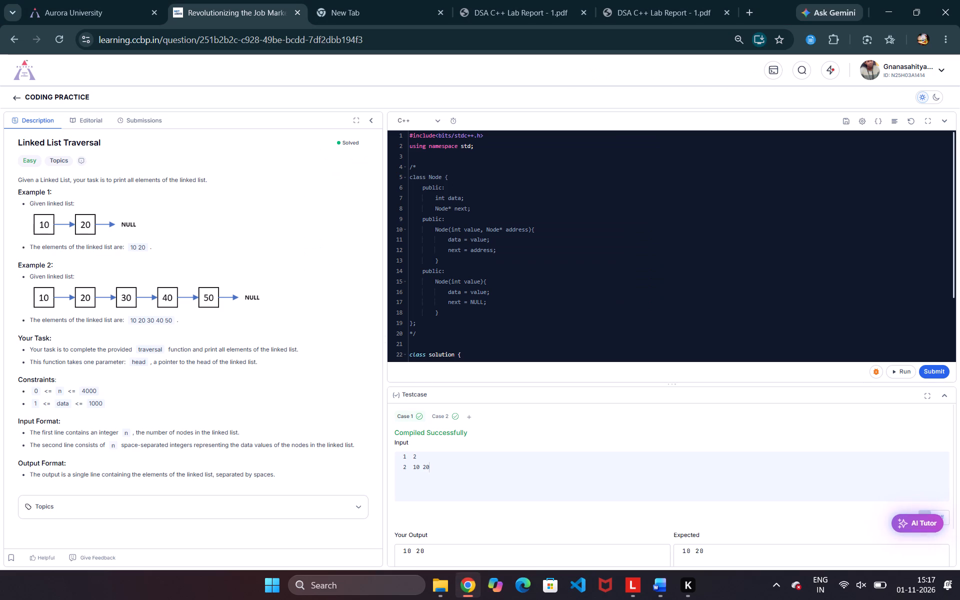
pyautogui.moveTo(409, 135); pyautogui.dragTo(455, 406)
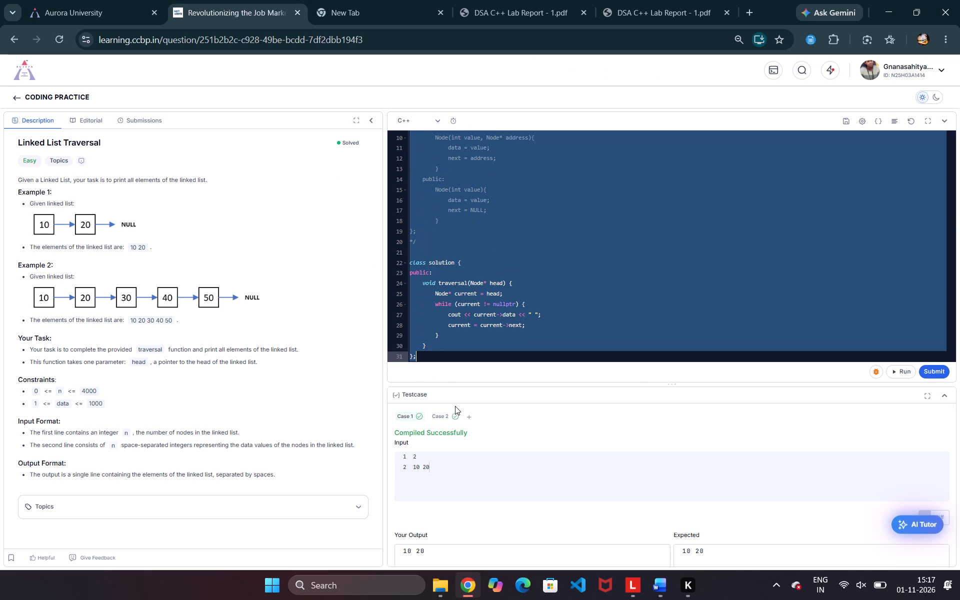
pyautogui.moveTo(455, 406); pyautogui.dragTo(455, 407)
pyautogui.hotkey('ctrl', 'c')
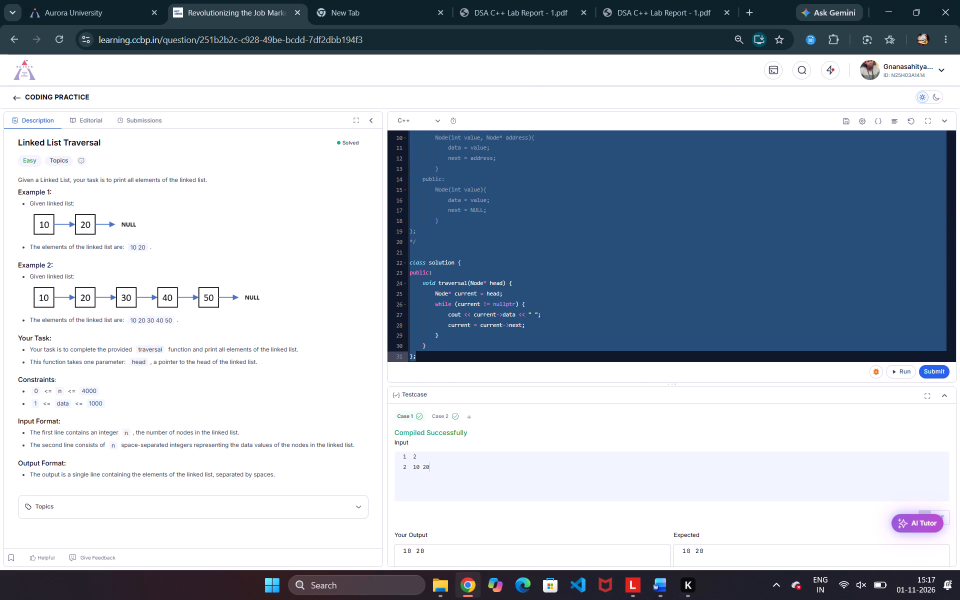
pyautogui.click(656, 578)
pyautogui.hotkey('ctrl', 'v')
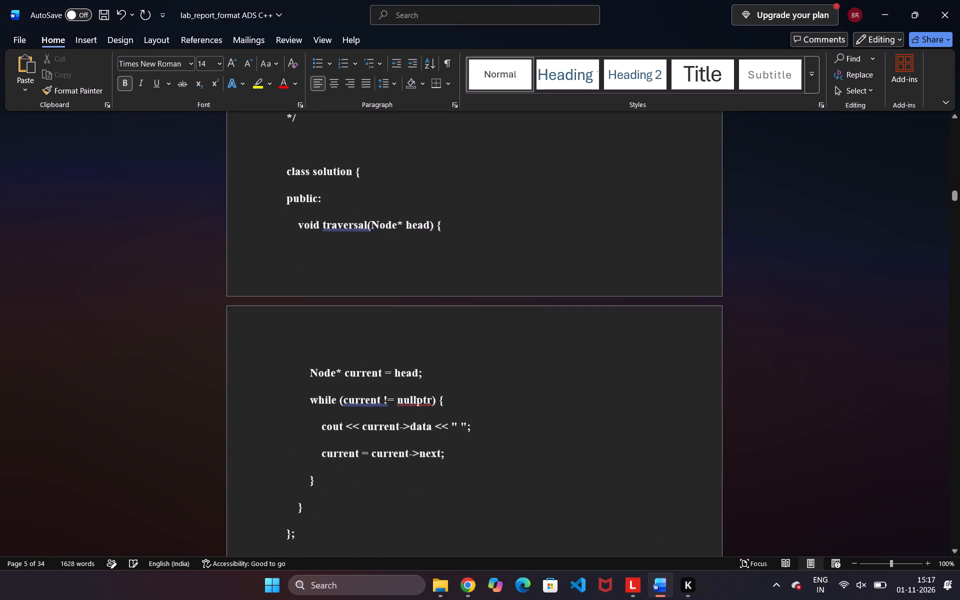
# Remove bold from all the pasted traversal code under question 2's Code heading and reduce its font size to 12.
pyautogui.scroll(7, 537, 465)
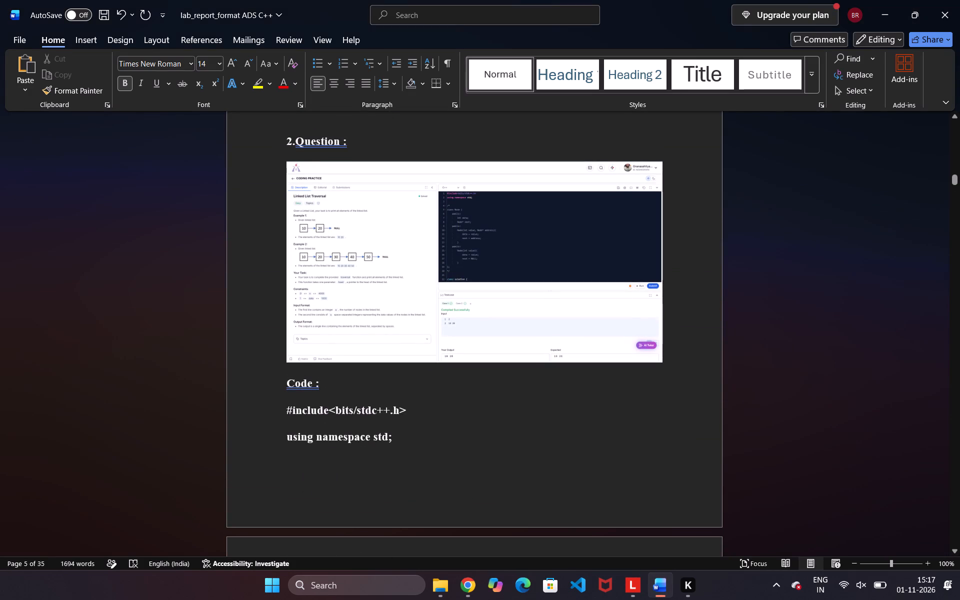
pyautogui.moveTo(285, 407); pyautogui.dragTo(374, 355)
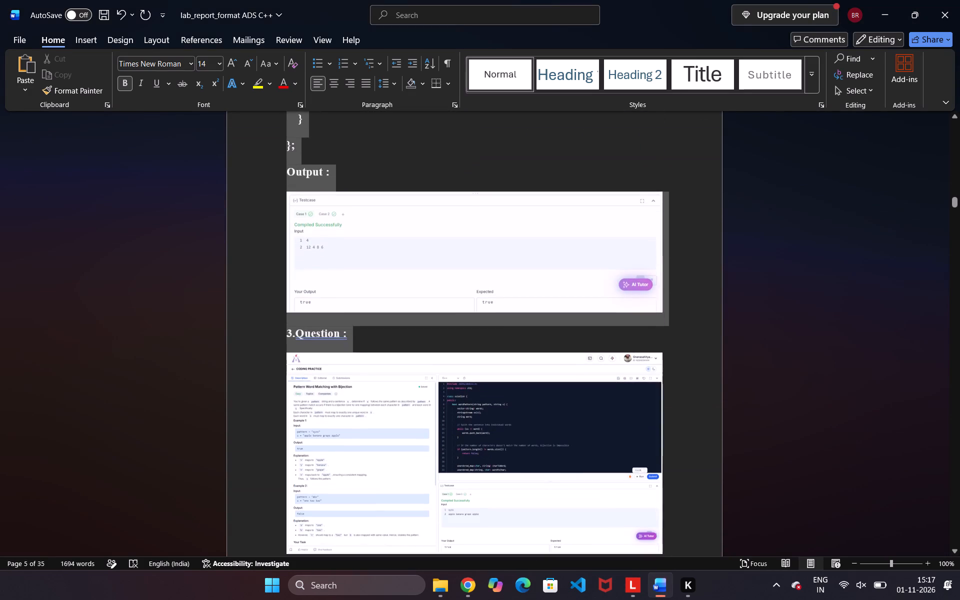
pyautogui.moveTo(374, 355); pyautogui.dragTo(307, 140)
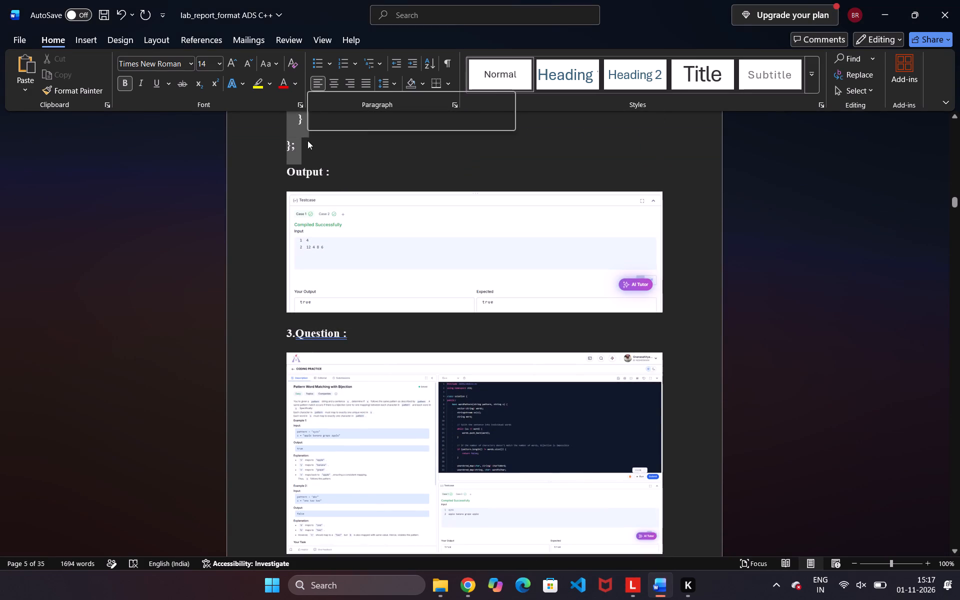
pyautogui.click(126, 84)
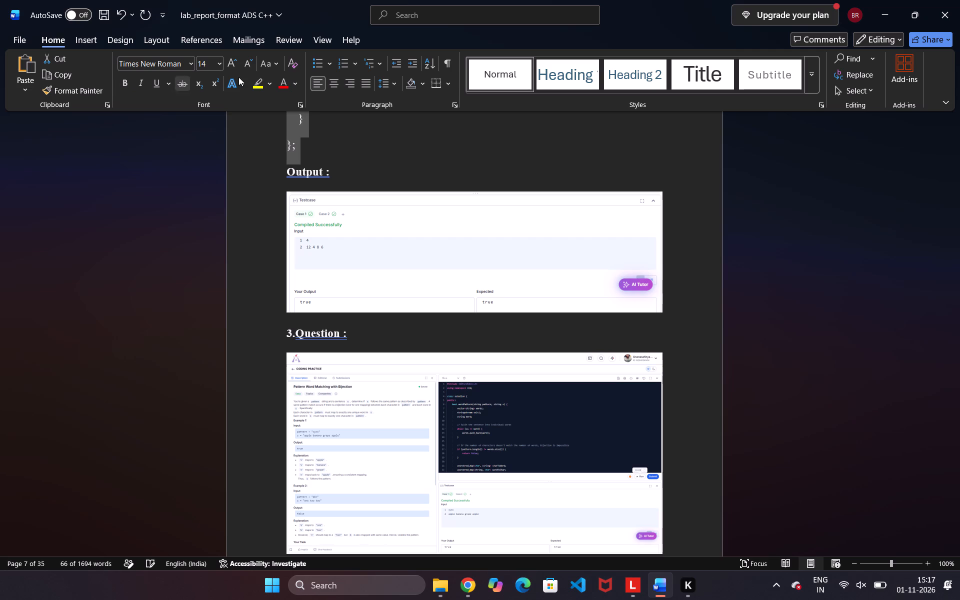
pyautogui.click(250, 62)
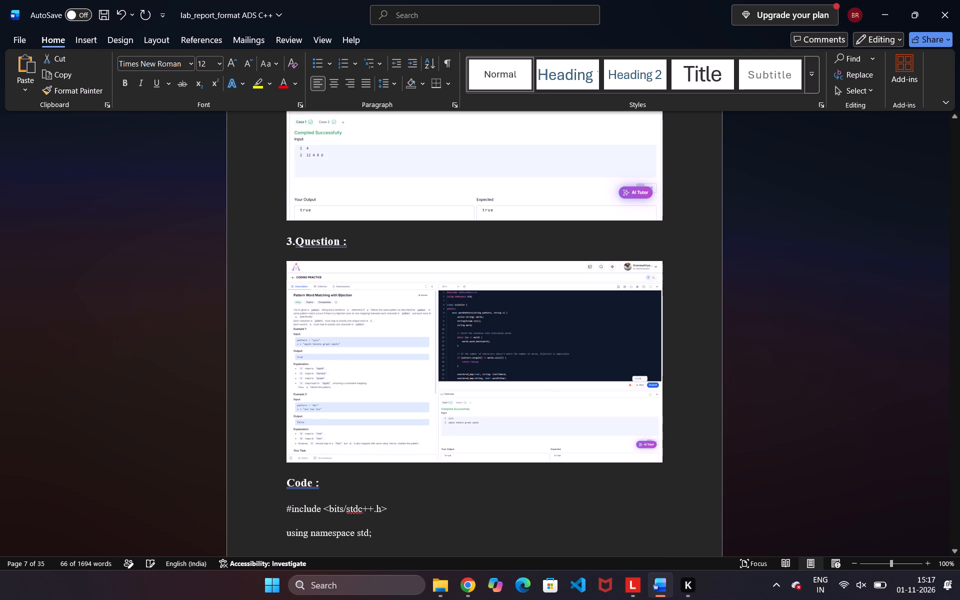
# Replace the old output picture under question 2's Output heading in Word with a screenshot of Chrome's Linked List Traversal Testcase results.
pyautogui.click(362, 171)
pyautogui.scroll(2, 362, 171)
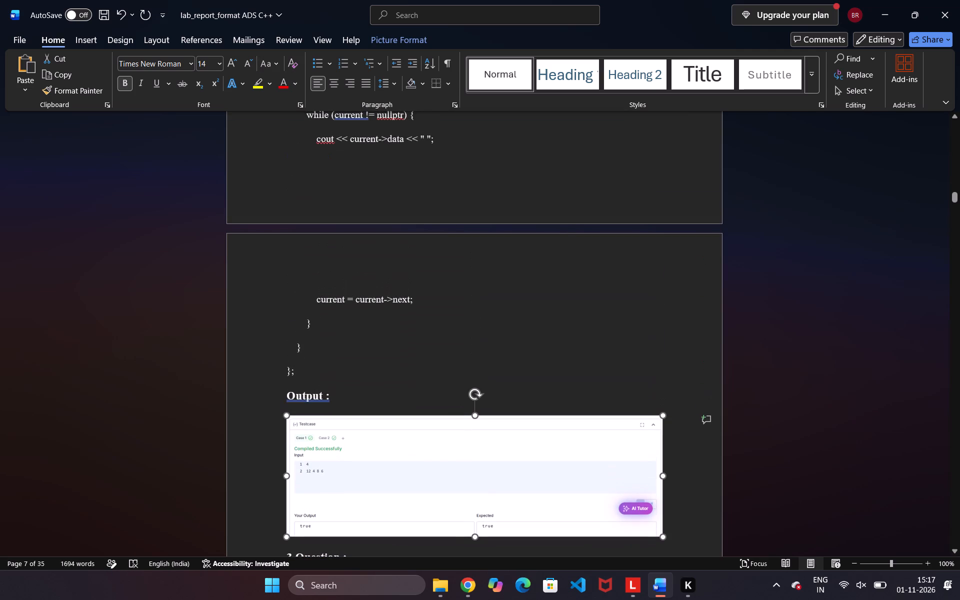
pyautogui.press('BackSpace')
pyautogui.click(470, 585)
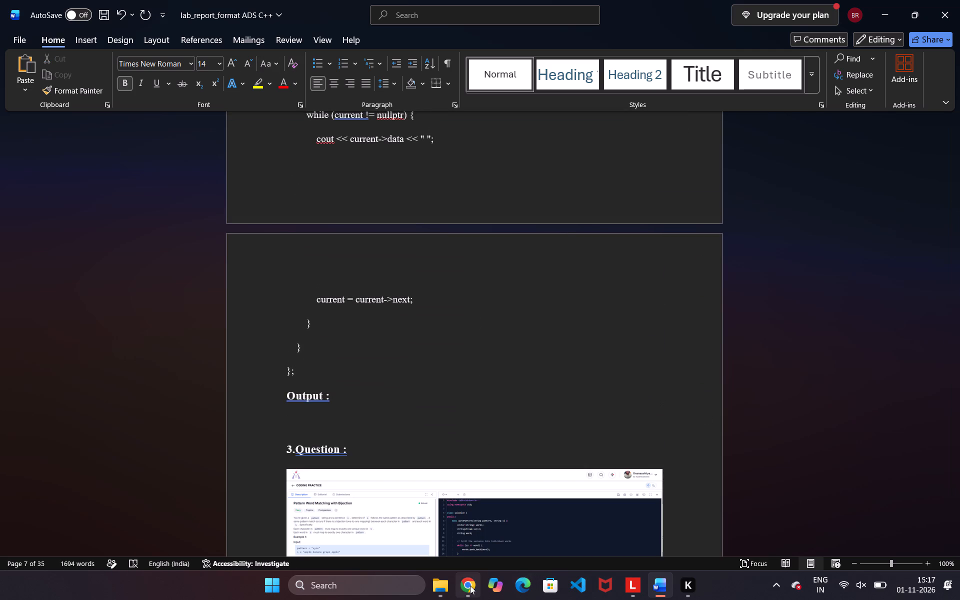
pyautogui.click(668, 267)
pyautogui.press('shift+super+s')
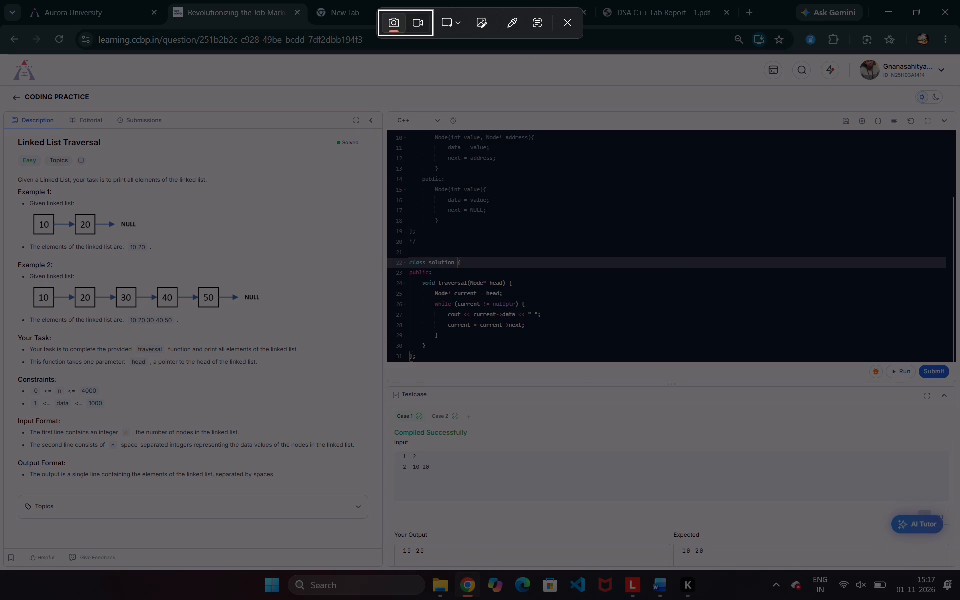
pyautogui.moveTo(385, 382); pyautogui.dragTo(959, 570)
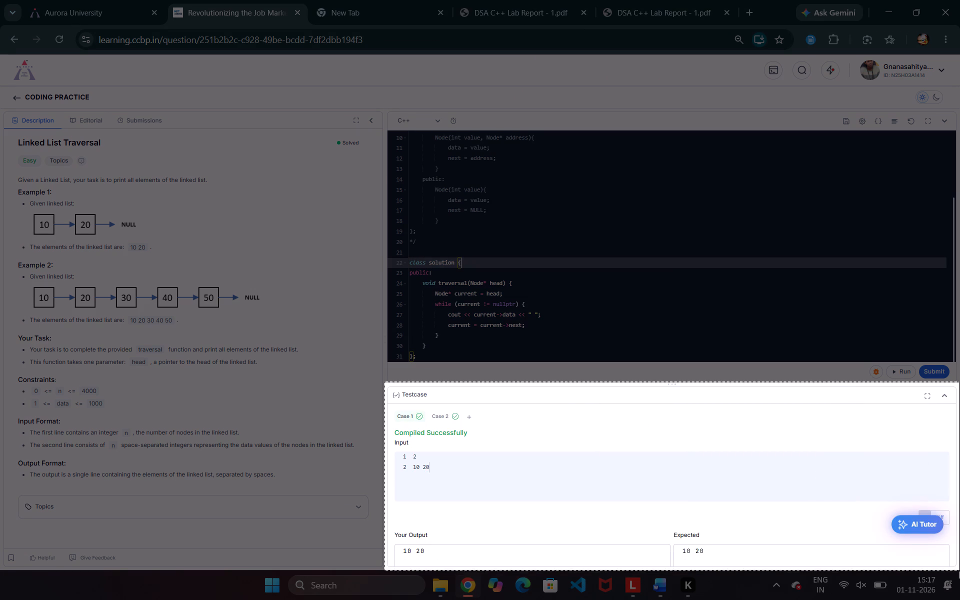
pyautogui.moveTo(959, 570); pyautogui.dragTo(959, 571)
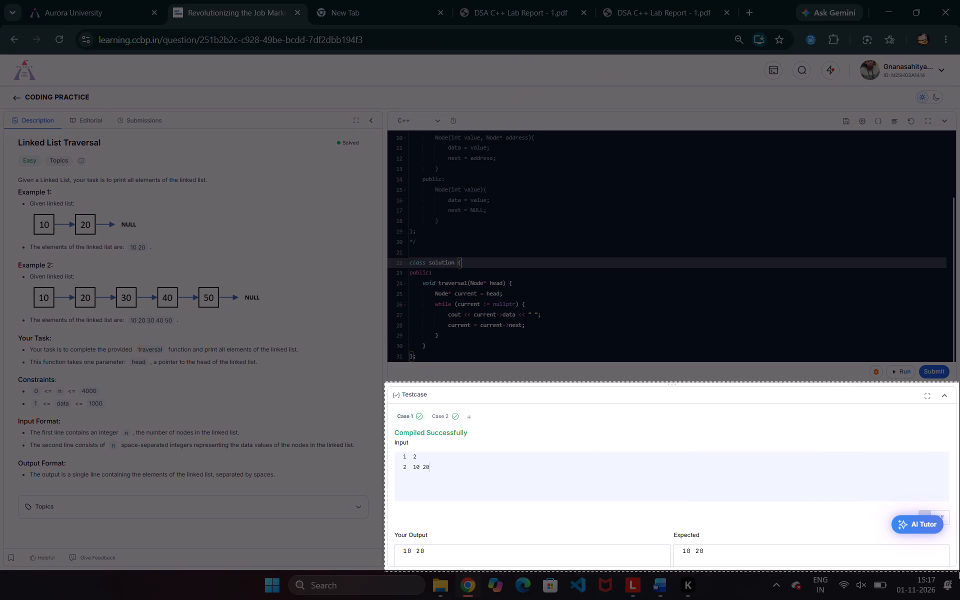
pyautogui.moveTo(959, 571); pyautogui.dragTo(959, 569)
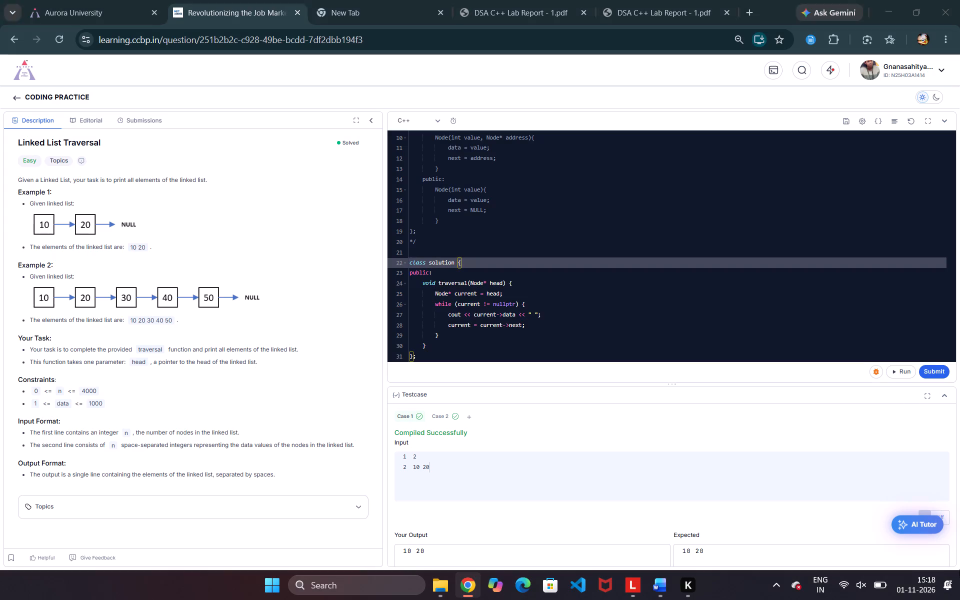
pyautogui.click(652, 583)
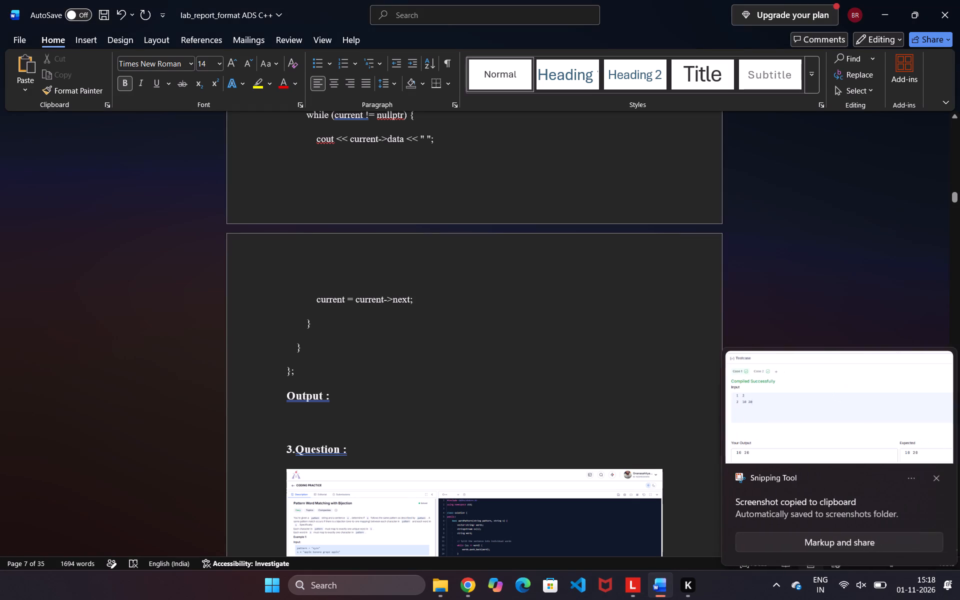
pyautogui.hotkey('ctrl', 'v')
# Delete the old Pattern Word Matching with Bijection screenshot under "3.Question :".
pyautogui.scroll(-1, 374, 344)
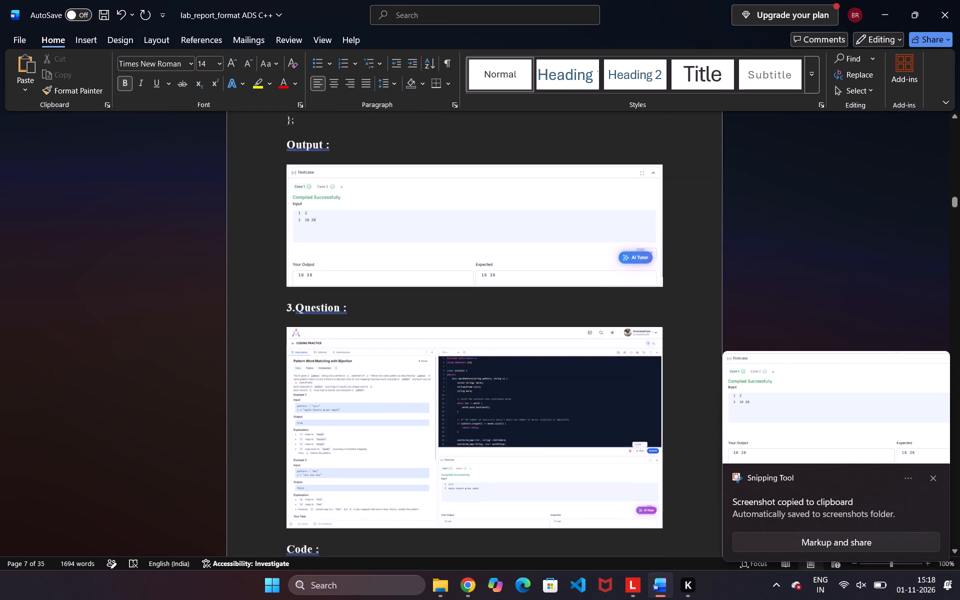
pyautogui.scroll(-1, 374, 344)
pyautogui.click(352, 333)
pyautogui.press('BackSpace')
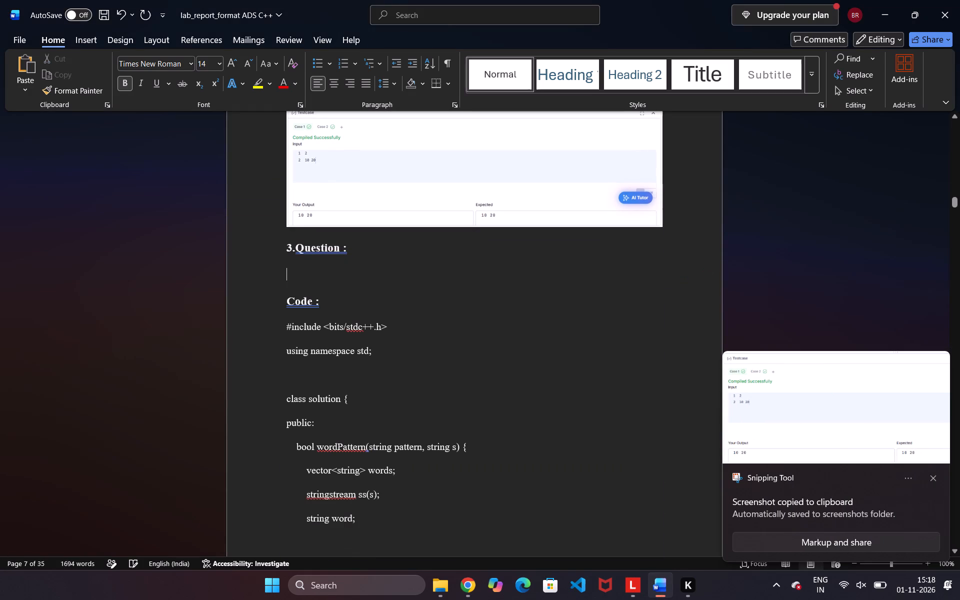
# In Chrome, return to the Linked Lists Coding Practice list, open the Length of Linked List problem and run its code.
pyautogui.click(462, 582)
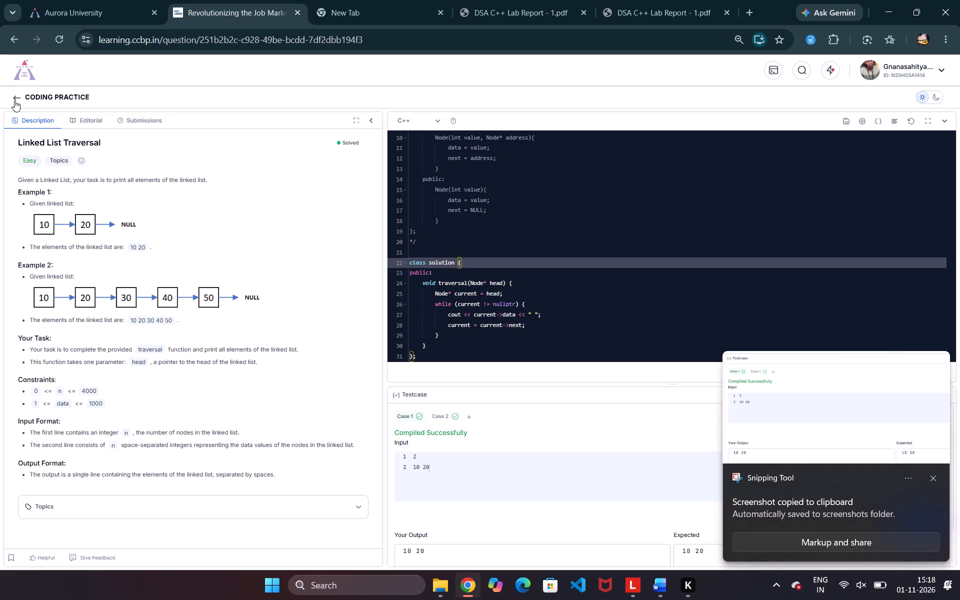
pyautogui.click(13, 100)
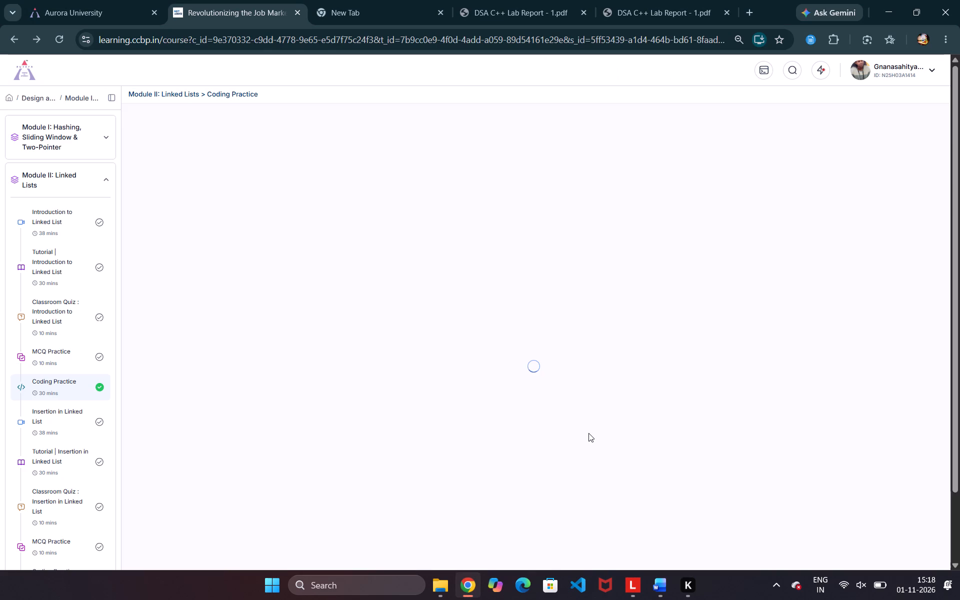
pyautogui.scroll(-1, 588, 433)
pyautogui.click(536, 274)
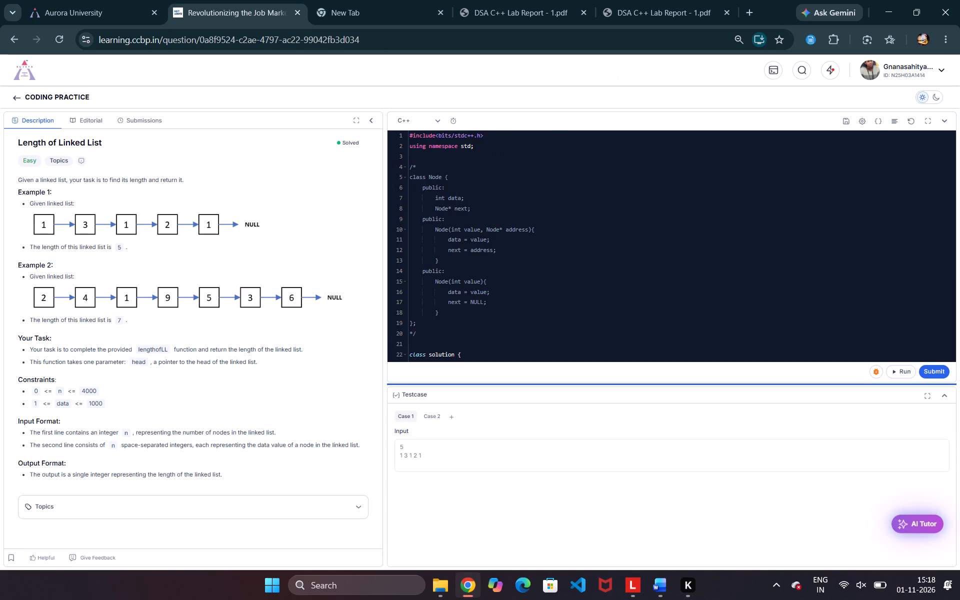
pyautogui.click(903, 378)
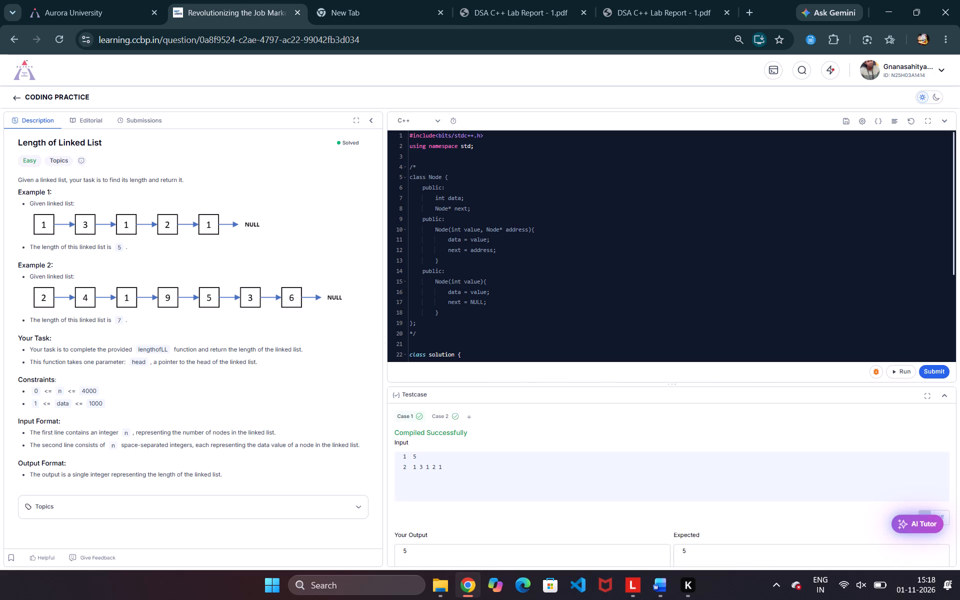
# Capture the whole Length of Linked List problem page as a screenshot and paste it under "3.Question :" in the Word report.
pyautogui.press('shift+super+s')
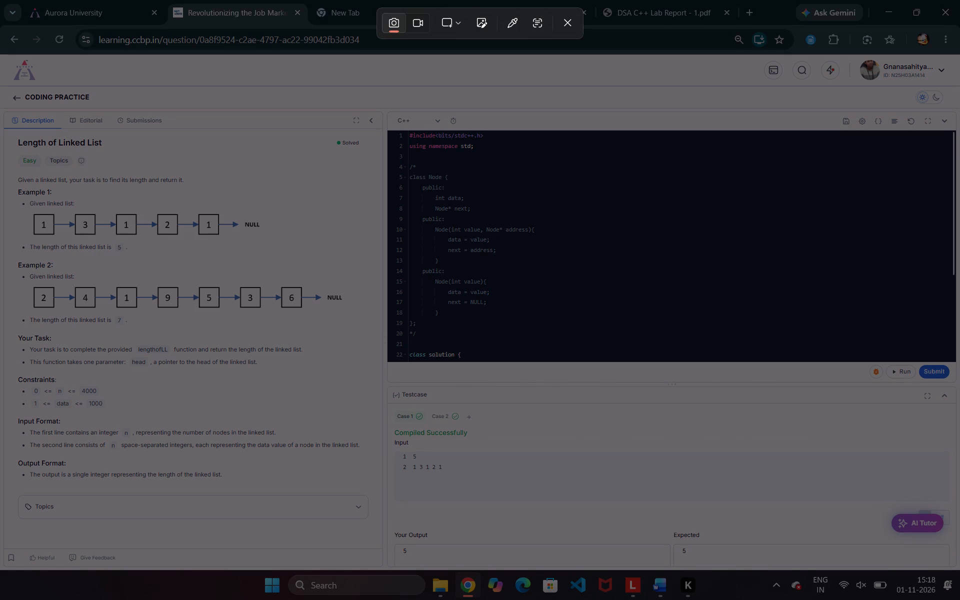
pyautogui.moveTo(1, 52); pyautogui.dragTo(12, 78)
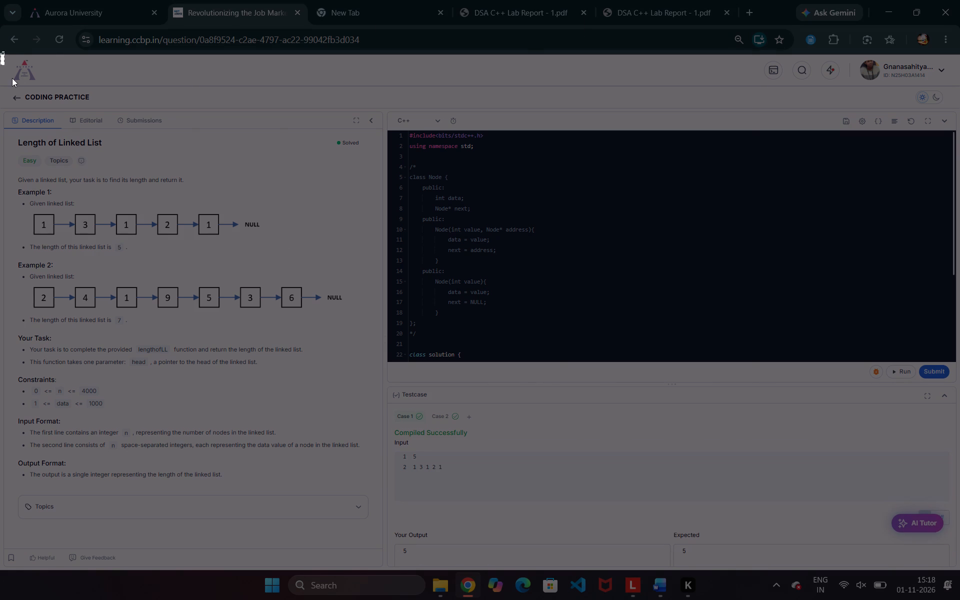
pyautogui.moveTo(12, 78); pyautogui.dragTo(815, 571)
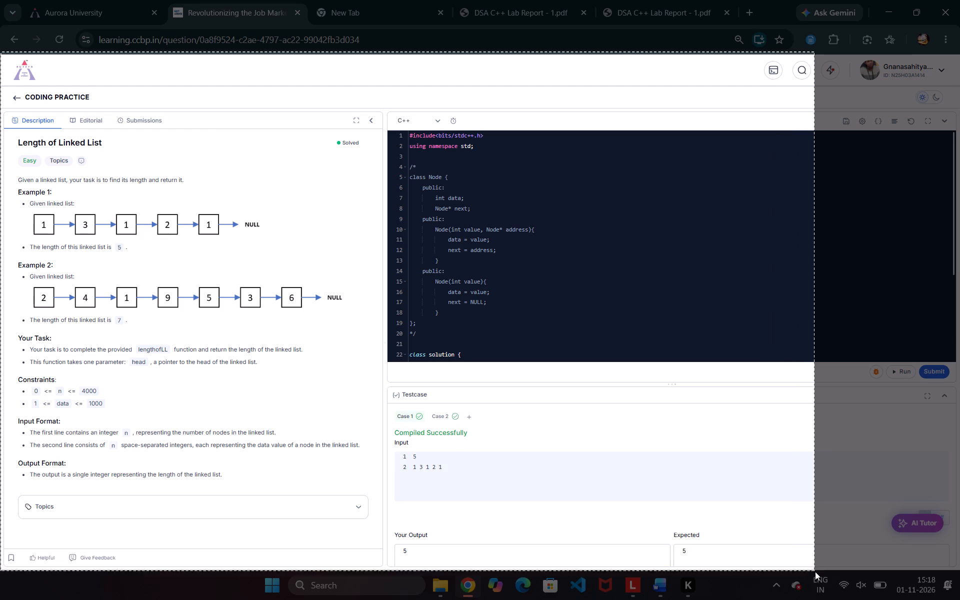
pyautogui.moveTo(815, 571); pyautogui.dragTo(959, 569)
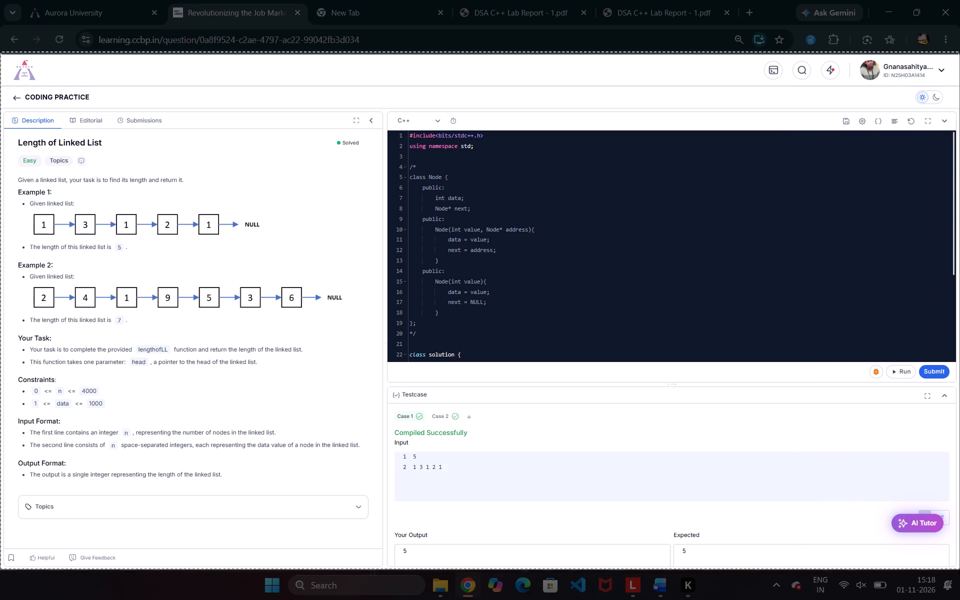
pyautogui.moveTo(959, 569); pyautogui.dragTo(959, 570)
pyautogui.click(666, 581)
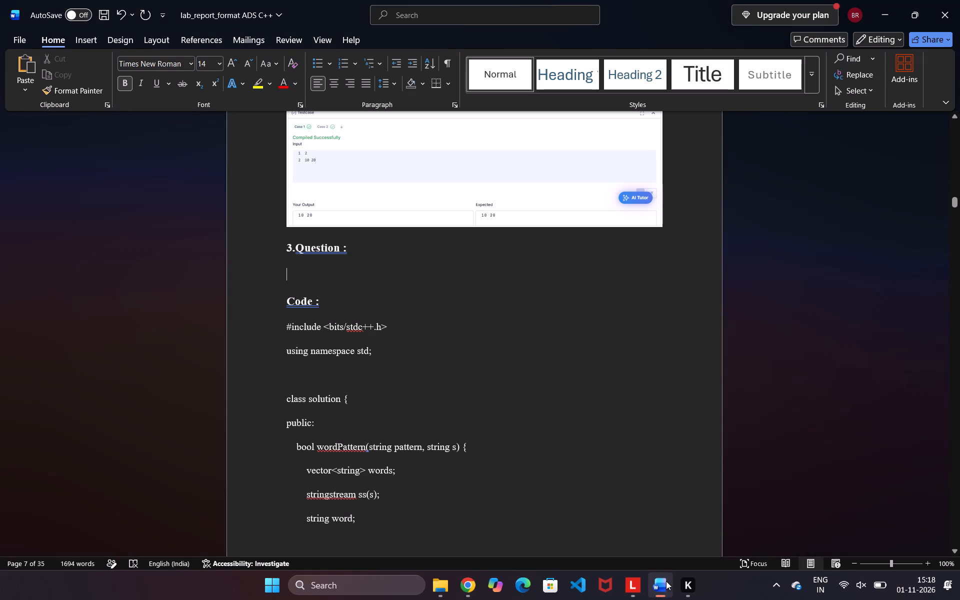
pyautogui.hotkey('ctrl', 'v')
# Delete the old wordPattern code between question 3's Code and Output headings.
pyautogui.scroll(-1, 541, 513)
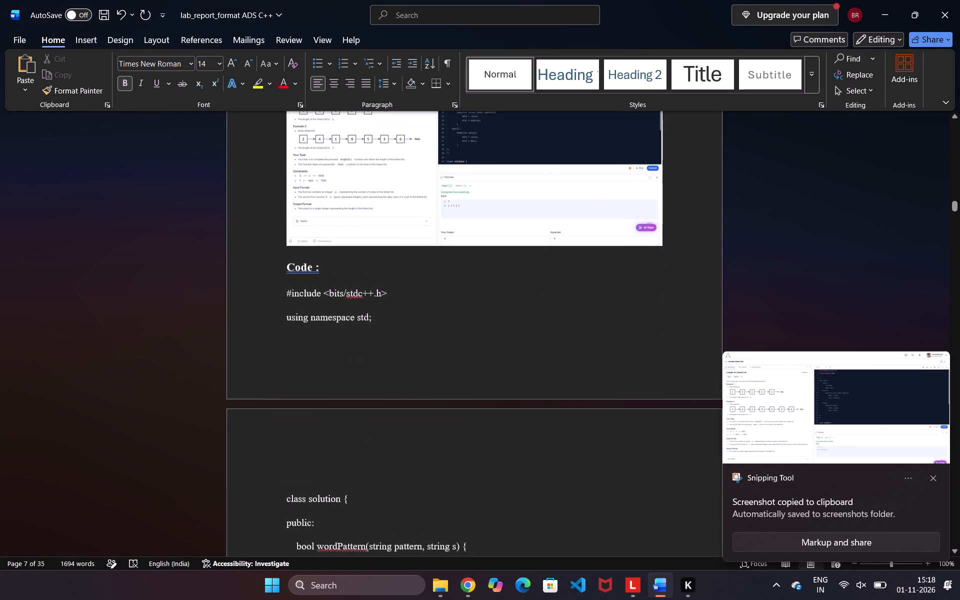
pyautogui.moveTo(287, 282); pyautogui.dragTo(366, 566)
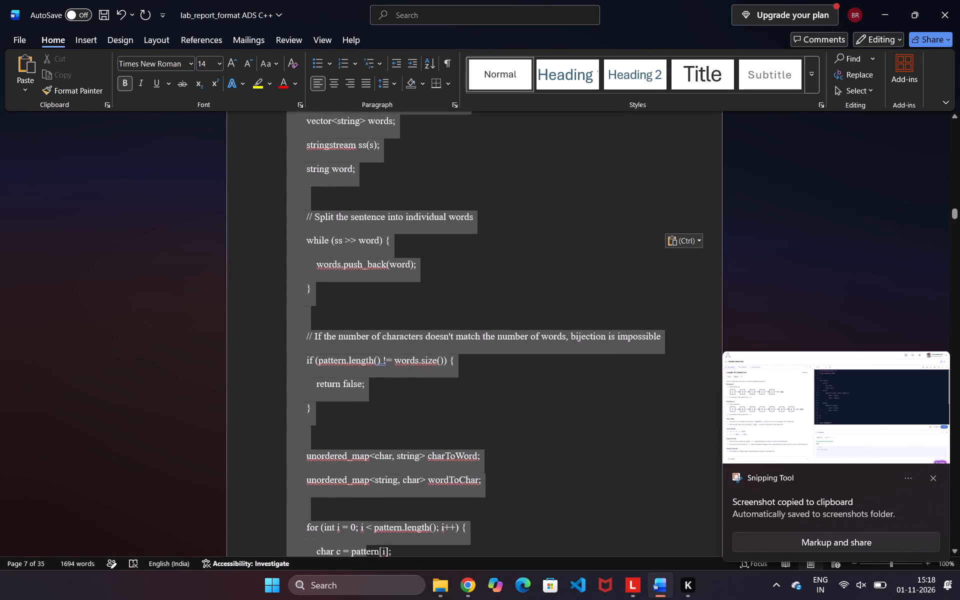
pyautogui.moveTo(366, 566); pyautogui.dragTo(366, 564)
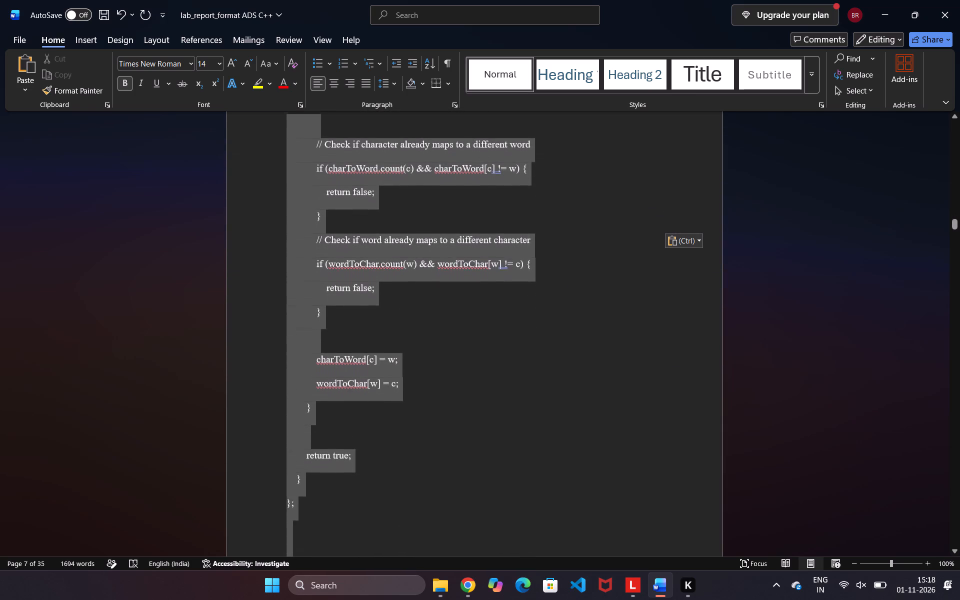
pyautogui.moveTo(366, 564); pyautogui.dragTo(306, 426)
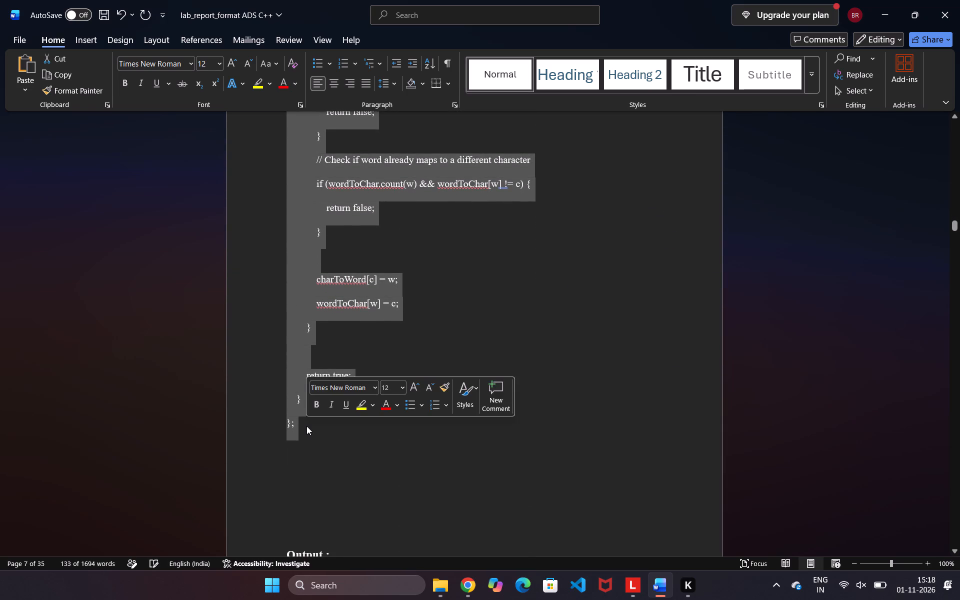
pyautogui.press('BackSpace')
# Copy the full Length of Linked List code from Chrome and paste it under question 3's Code heading in Word.
pyautogui.scroll(1, 306, 426)
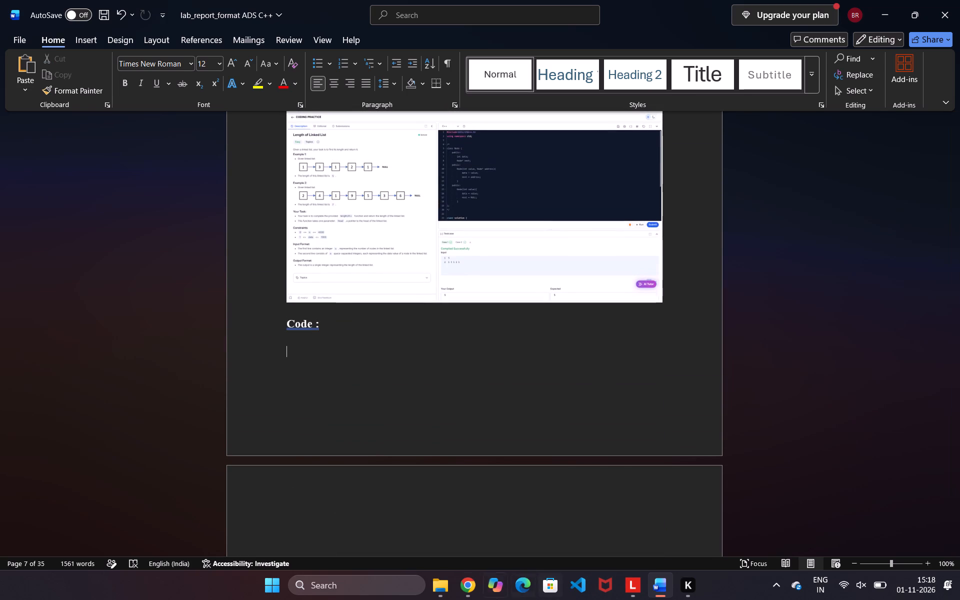
pyautogui.click(465, 588)
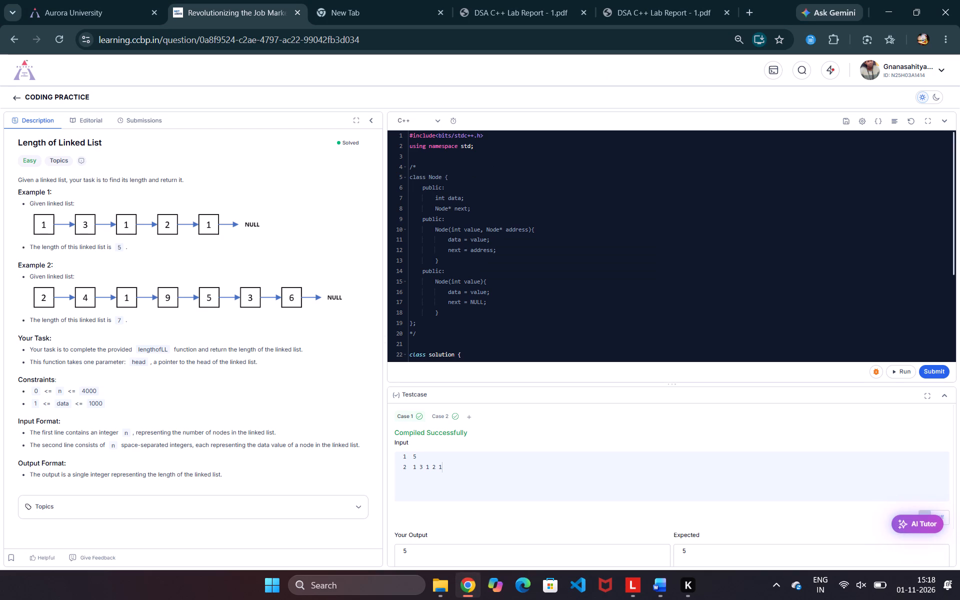
pyautogui.moveTo(408, 136); pyautogui.dragTo(477, 426)
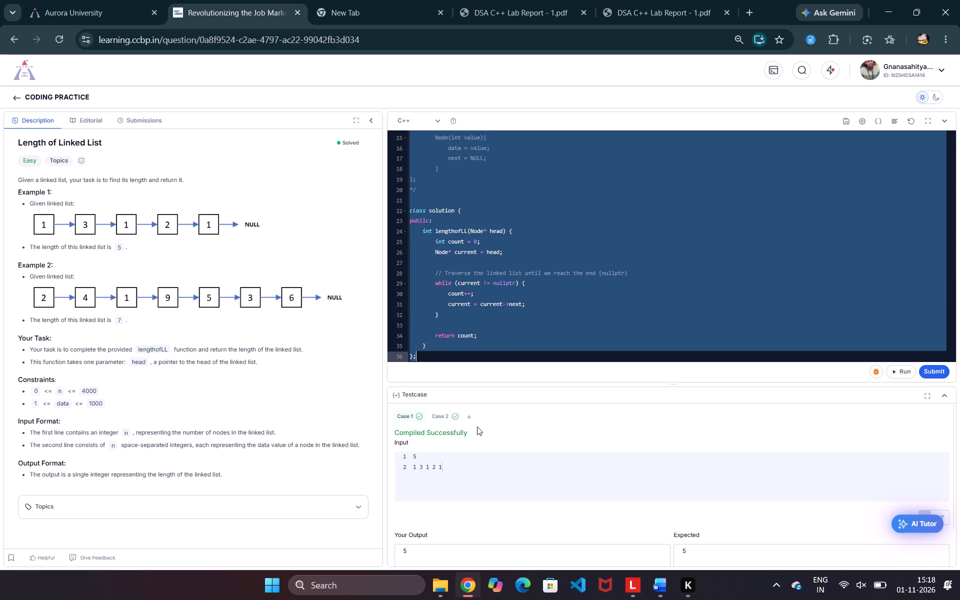
pyautogui.hotkey('ctrl', 'c')
pyautogui.hotkey('ctrl', 'x')
pyautogui.hotkey('ctrl', 'z')
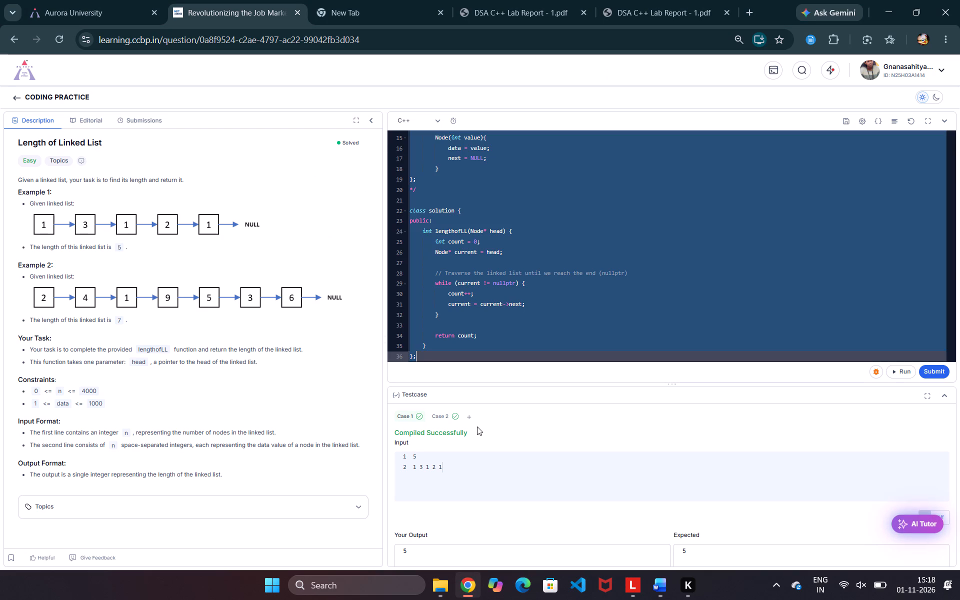
pyautogui.hotkey('ctrl', 'c')
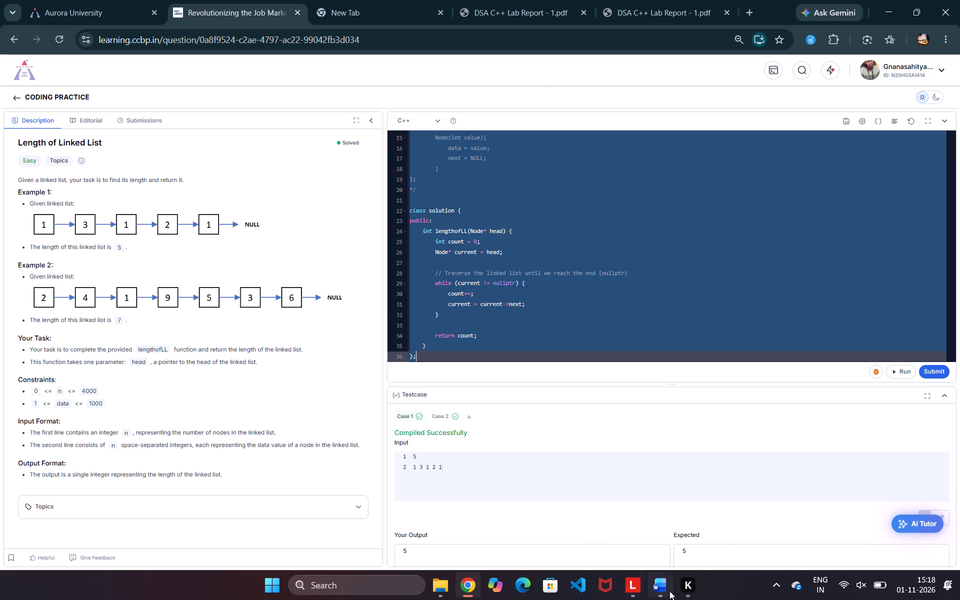
pyautogui.click(669, 590)
pyautogui.hotkey('ctrl', 'v')
# Remove bold from all the pasted lengthofLL code under question 3's Code heading and reduce its font size by one step.
pyautogui.scroll(2, 475, 438)
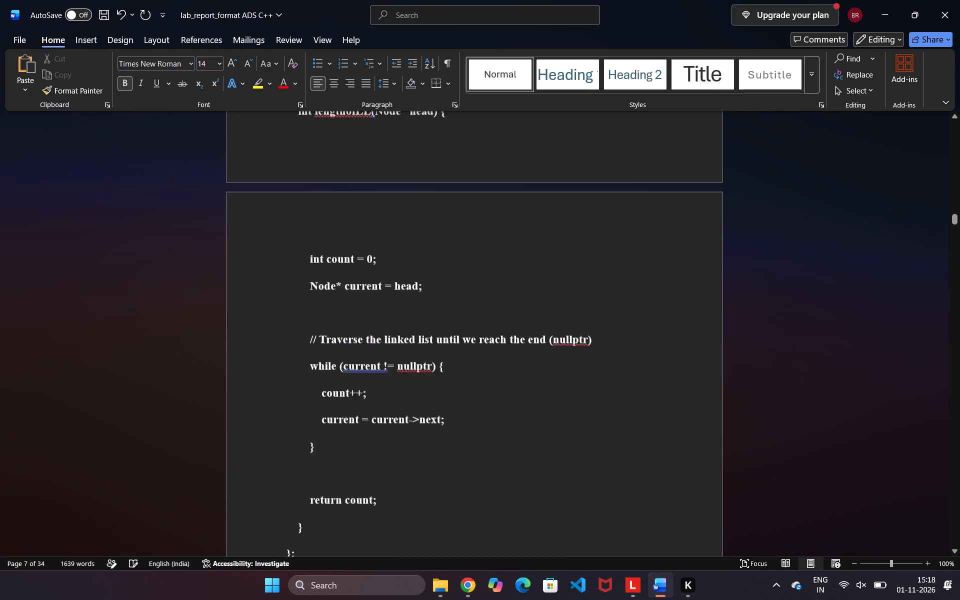
pyautogui.scroll(4, 475, 438)
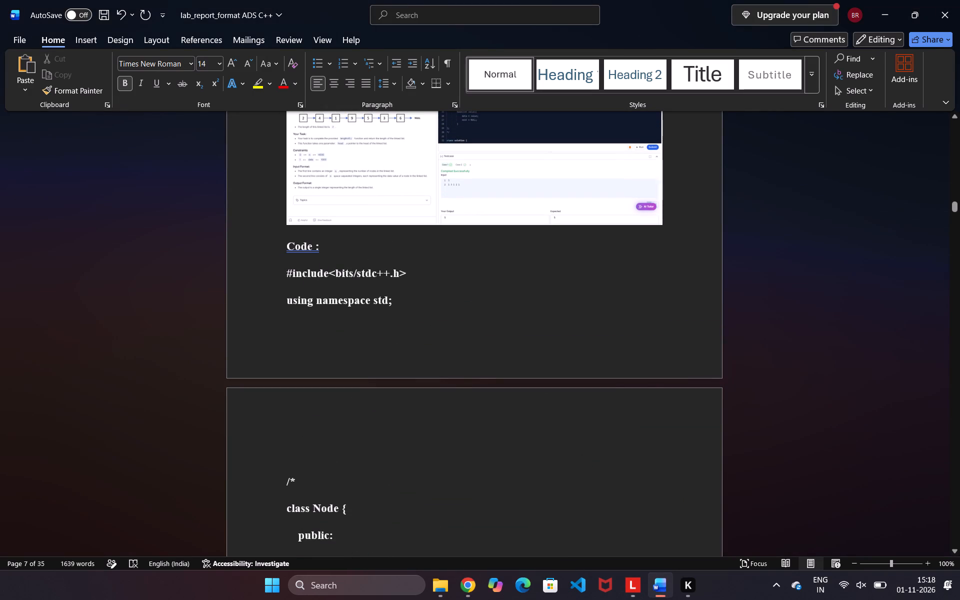
pyautogui.moveTo(286, 274); pyautogui.dragTo(354, 579)
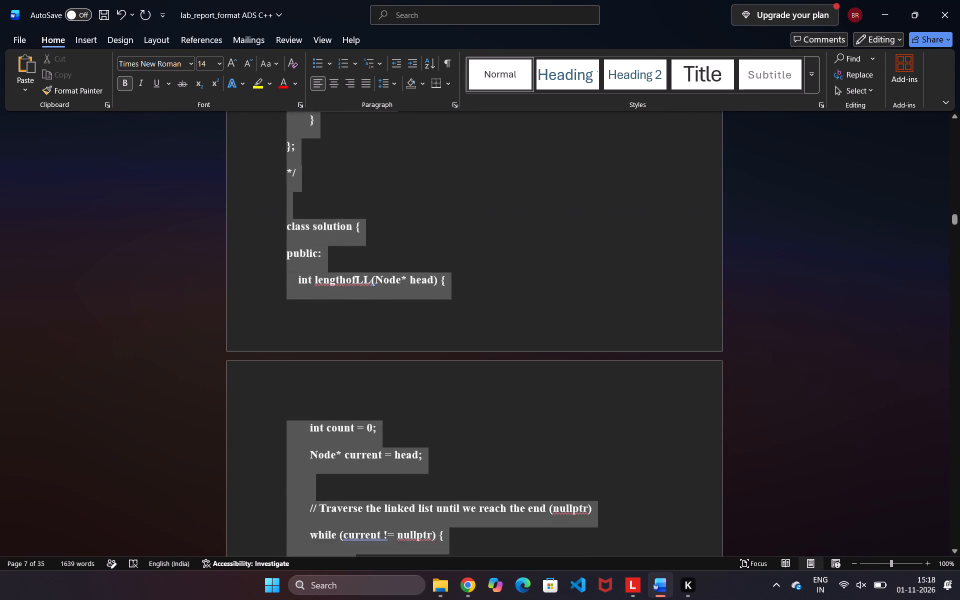
pyautogui.moveTo(354, 579); pyautogui.dragTo(309, 107)
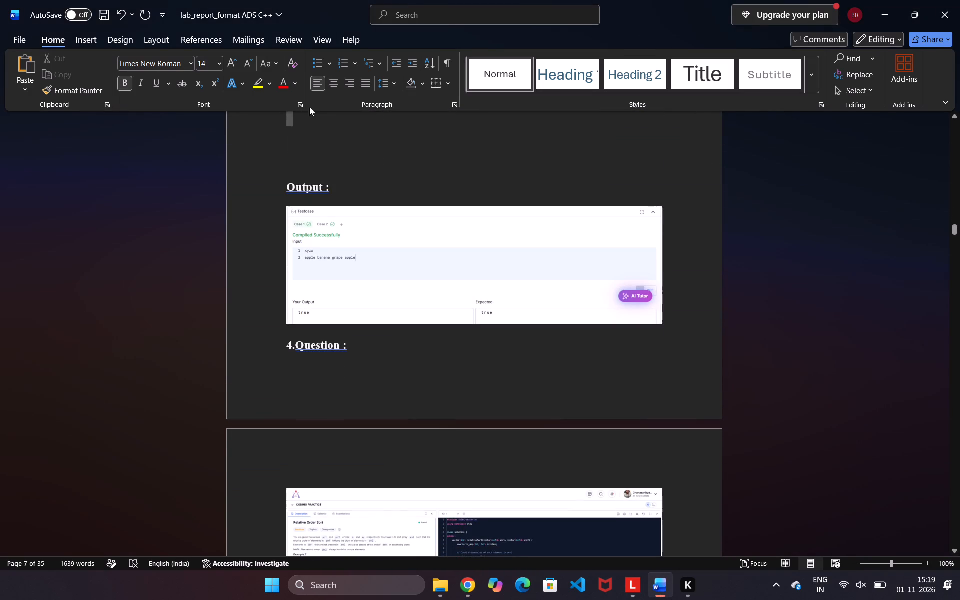
pyautogui.moveTo(309, 107); pyautogui.dragTo(300, 170)
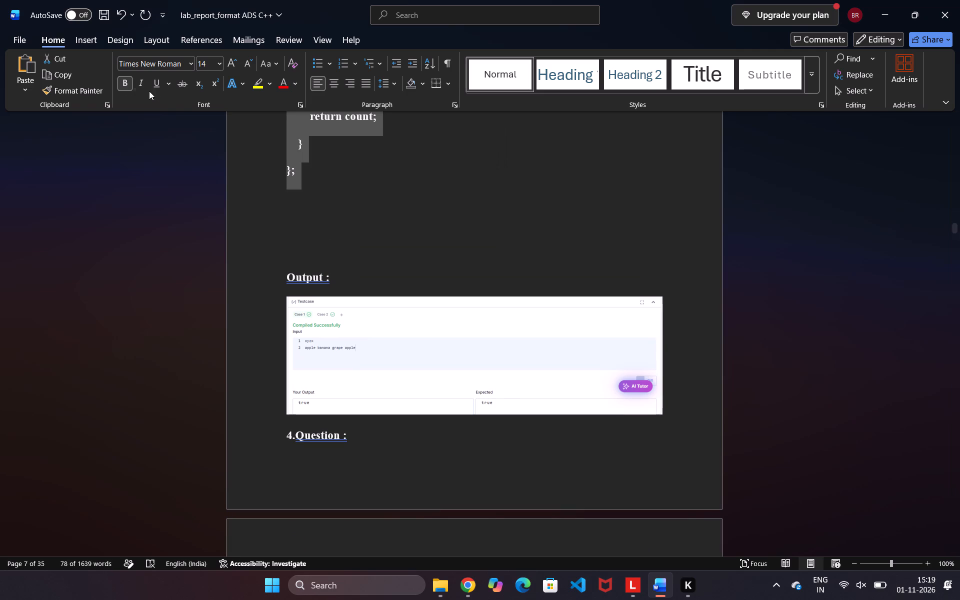
pyautogui.click(119, 82)
pyautogui.click(243, 64)
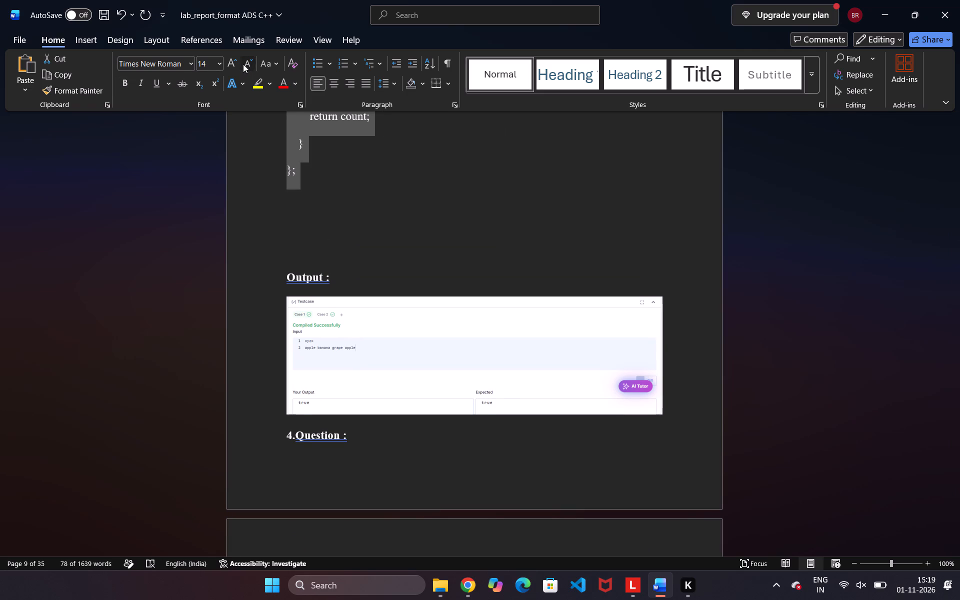
pyautogui.click(335, 157)
# Remove the empty lines between the end of question 3's lengthofLL code and its Output heading.
pyautogui.scroll(1, 335, 157)
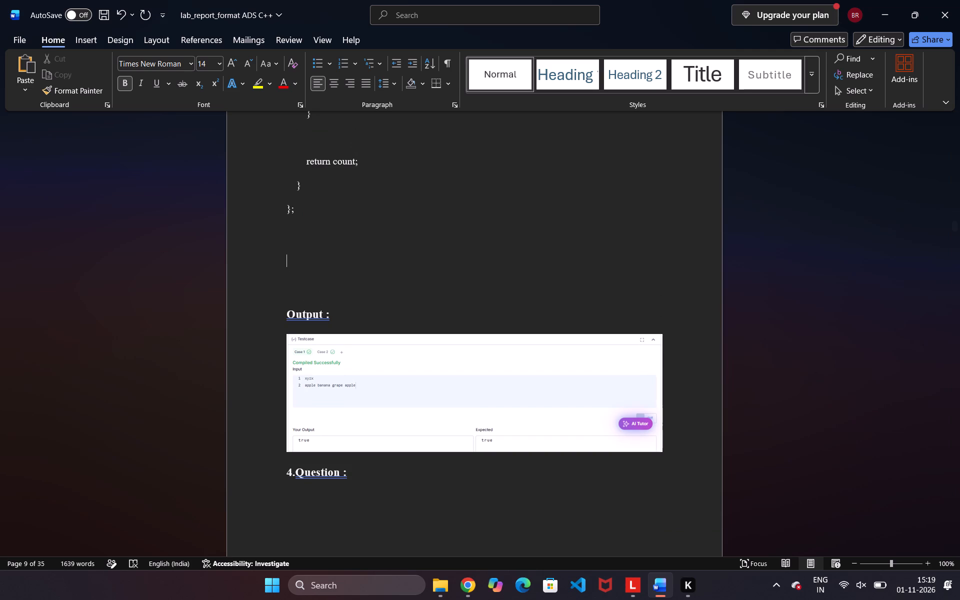
pyautogui.click(282, 295)
pyautogui.press('BackSpace')
pyautogui.press('BackSpace')
pyautogui.press('BackSpace')
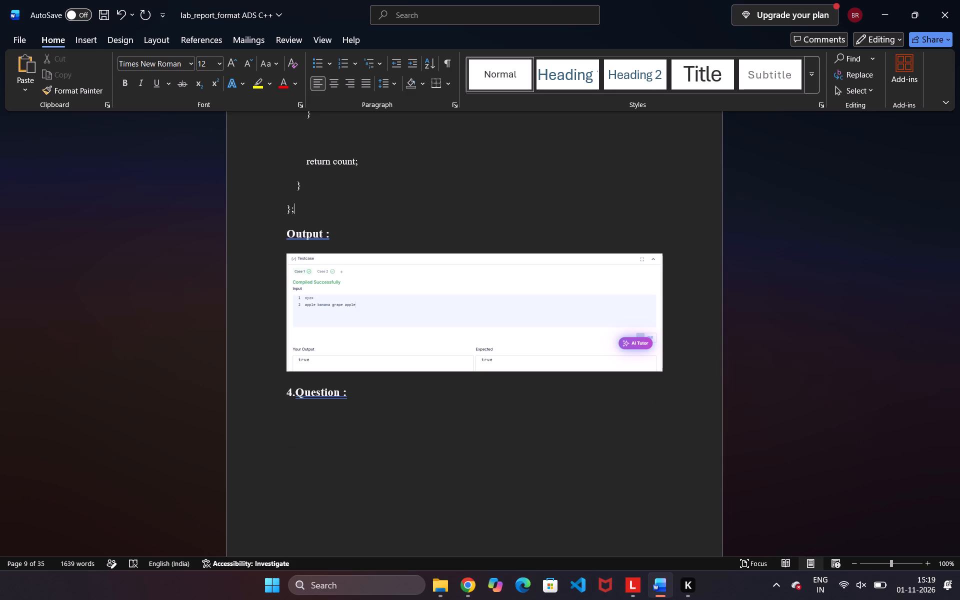
# Replace the old image under question 3's Output heading with a screenshot of the Length of Linked List testcase results from Chrome.
pyautogui.click(382, 320)
pyautogui.press('BackSpace')
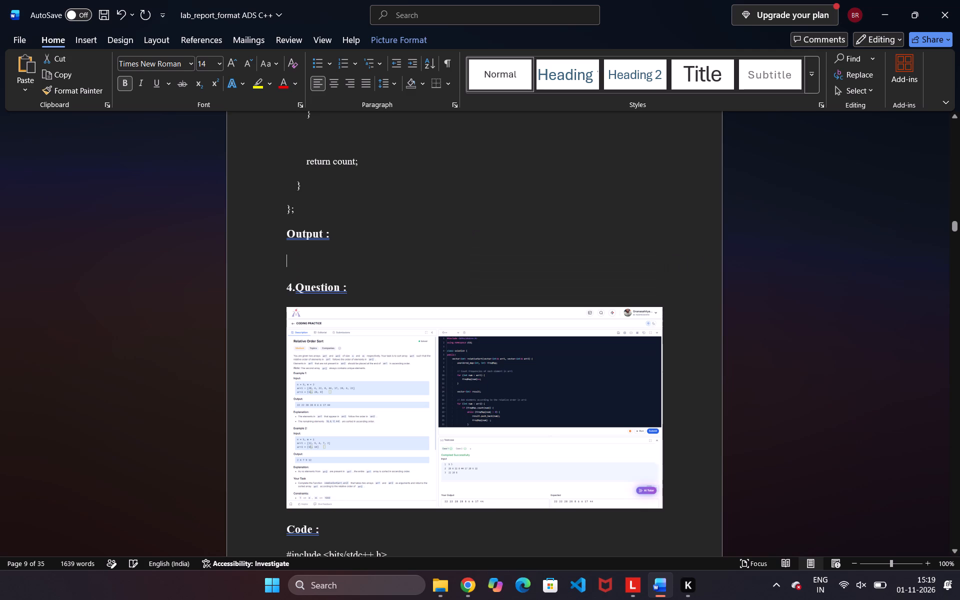
pyautogui.click(467, 583)
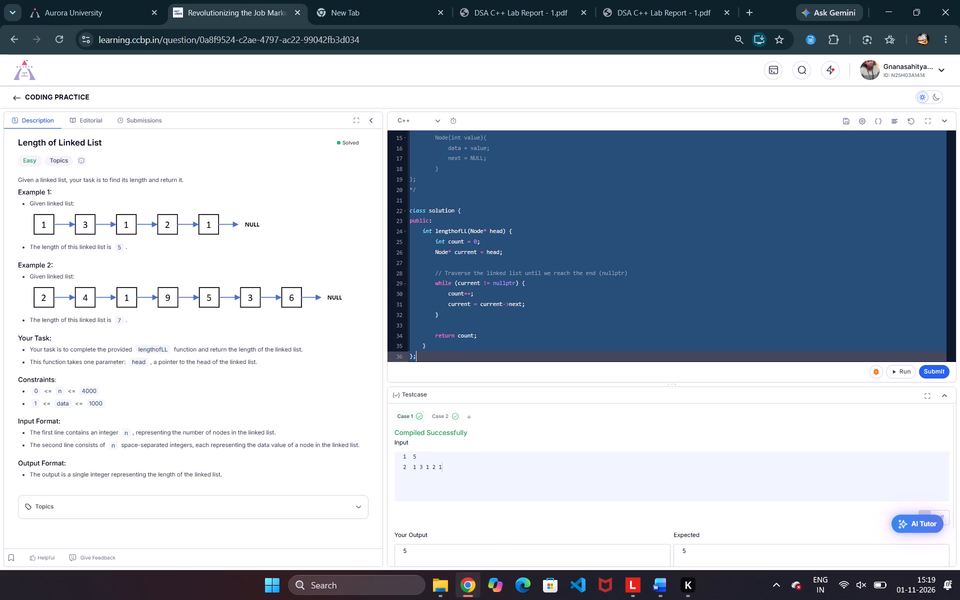
pyautogui.press('shift+super+s')
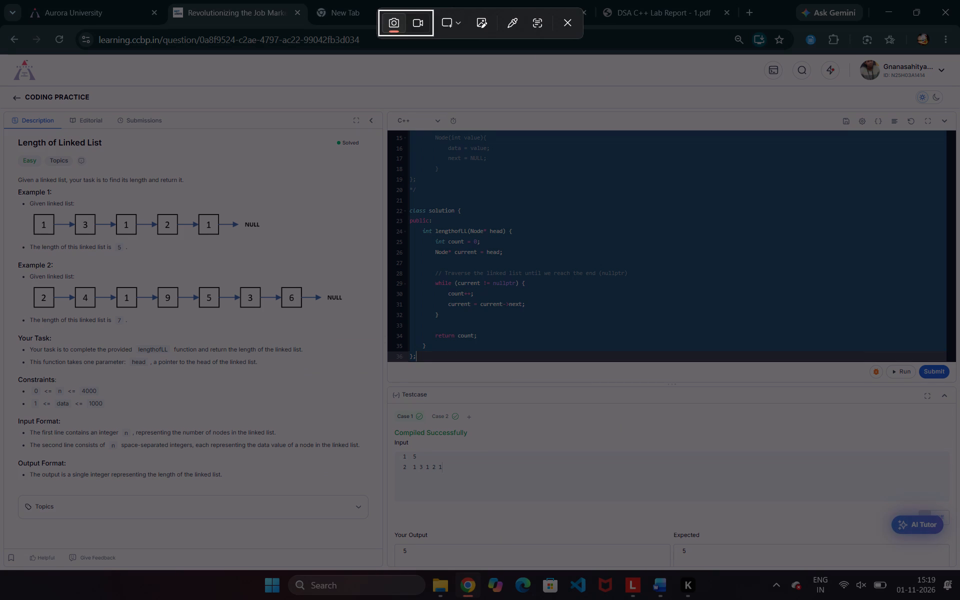
pyautogui.moveTo(383, 382); pyautogui.dragTo(959, 573)
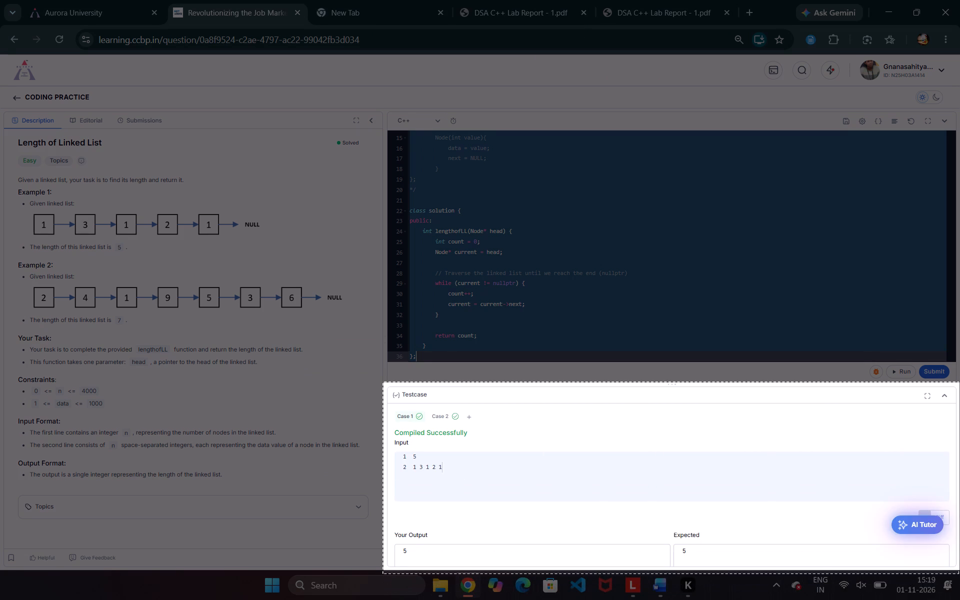
pyautogui.moveTo(959, 573); pyautogui.dragTo(959, 570)
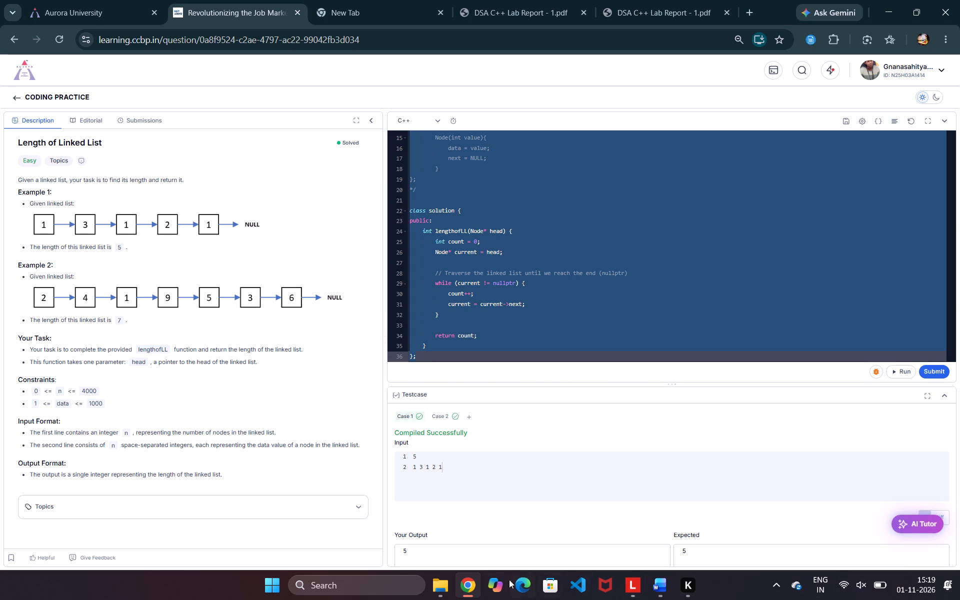
pyautogui.click(652, 580)
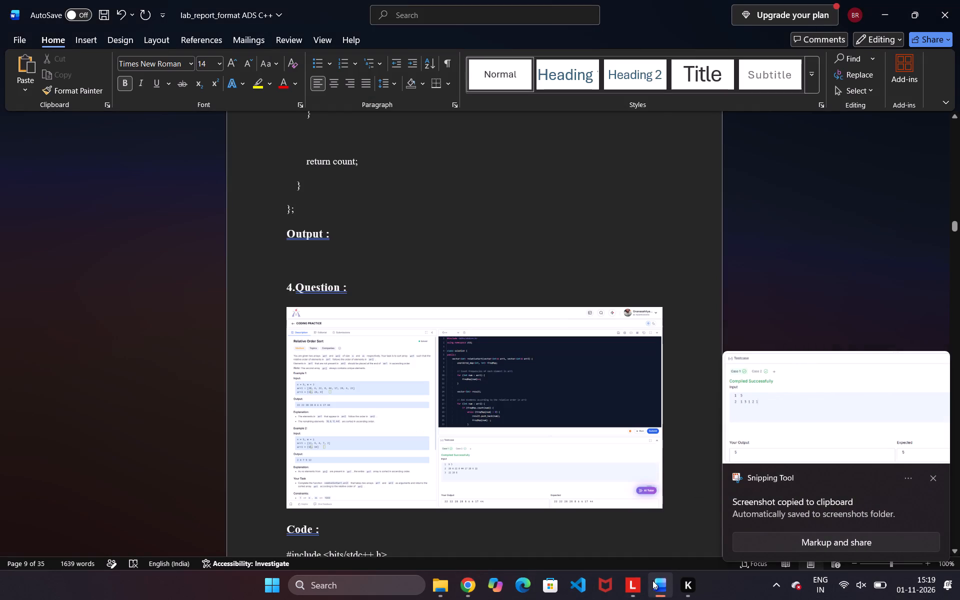
pyautogui.hotkey('ctrl', 'v')
# Delete the blank line above the "// Traverse the linked list" comment in question 3's lengthofLL code.
pyautogui.scroll(-2, 581, 445)
pyautogui.scroll(2, 581, 445)
pyautogui.scroll(4, 298, 310)
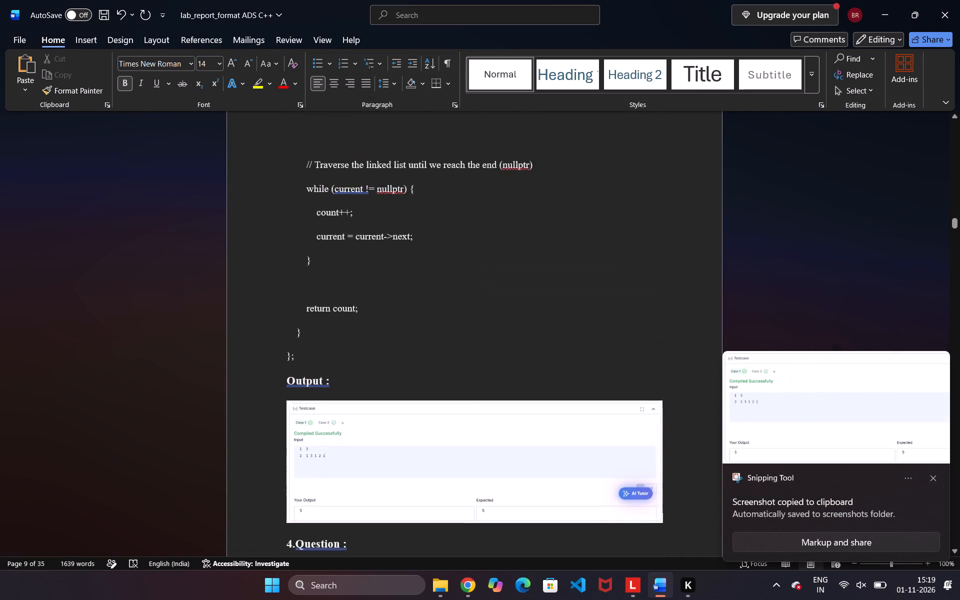
pyautogui.scroll(2, 298, 310)
pyautogui.click(301, 380)
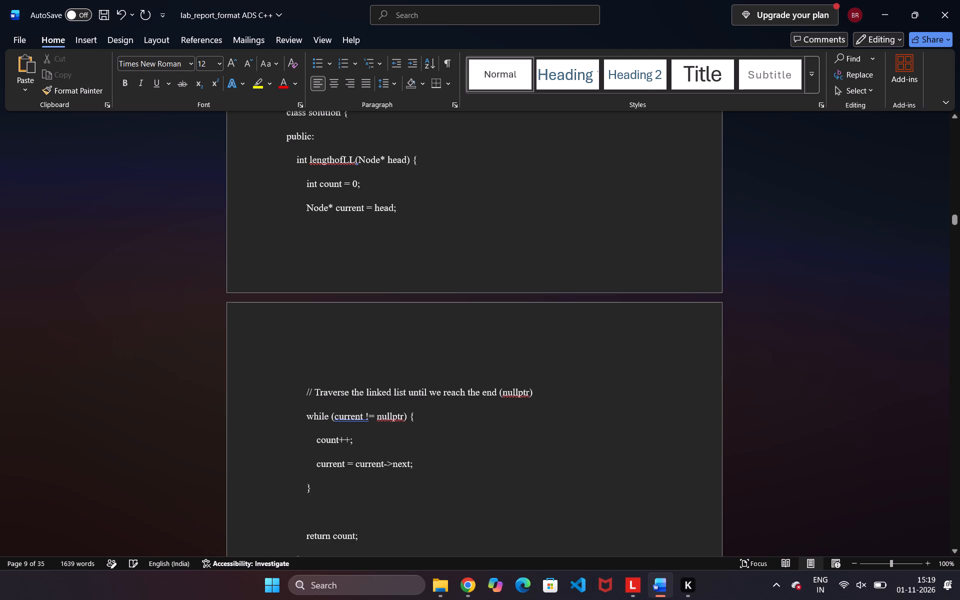
pyautogui.press('BackSpace')
pyautogui.press('BackSpace')
pyautogui.press('BackSpace')
pyautogui.press('BackSpace')
pyautogui.press('BackSpace')
pyautogui.press('BackSpace')
pyautogui.press('BackSpace')
pyautogui.scroll(-3, 301, 380)
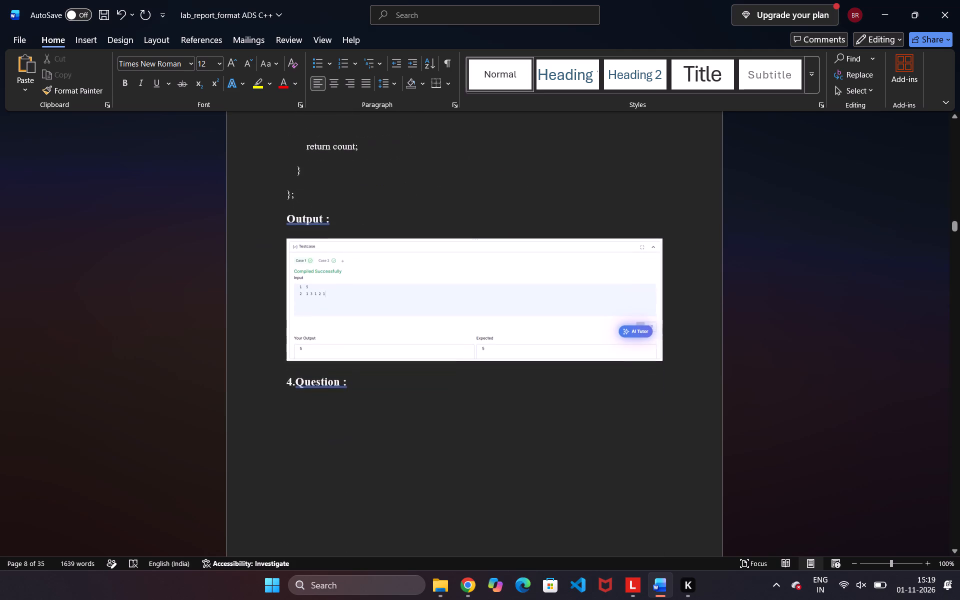
# Delete the blank line above "return count;" in question 3's lengthofLL code.
pyautogui.scroll(3, 301, 380)
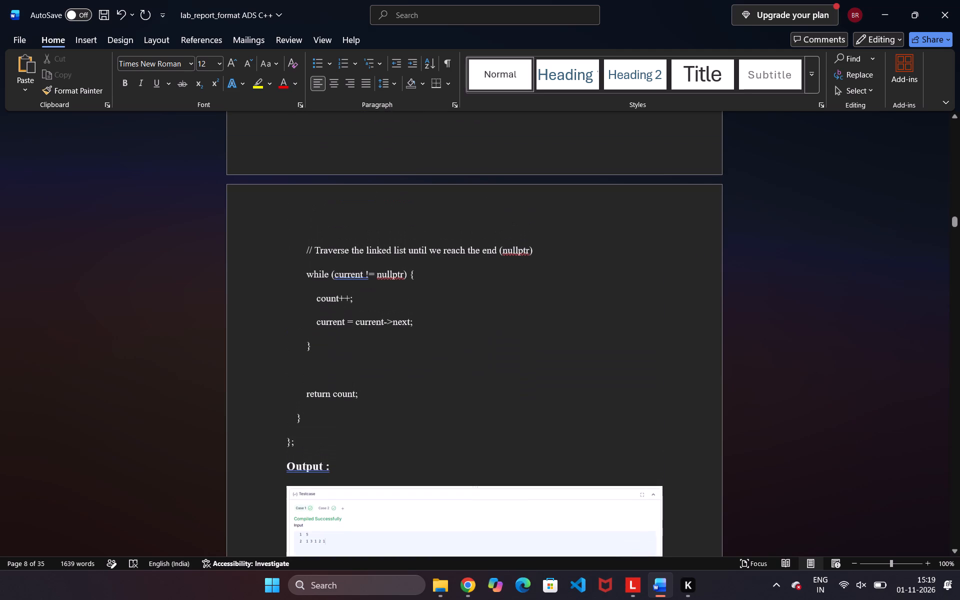
pyautogui.click(298, 372)
pyautogui.press('BackSpace')
pyautogui.press('BackSpace')
pyautogui.press('BackSpace')
pyautogui.press('BackSpace')
pyautogui.press('BackSpace')
pyautogui.press('BackSpace')
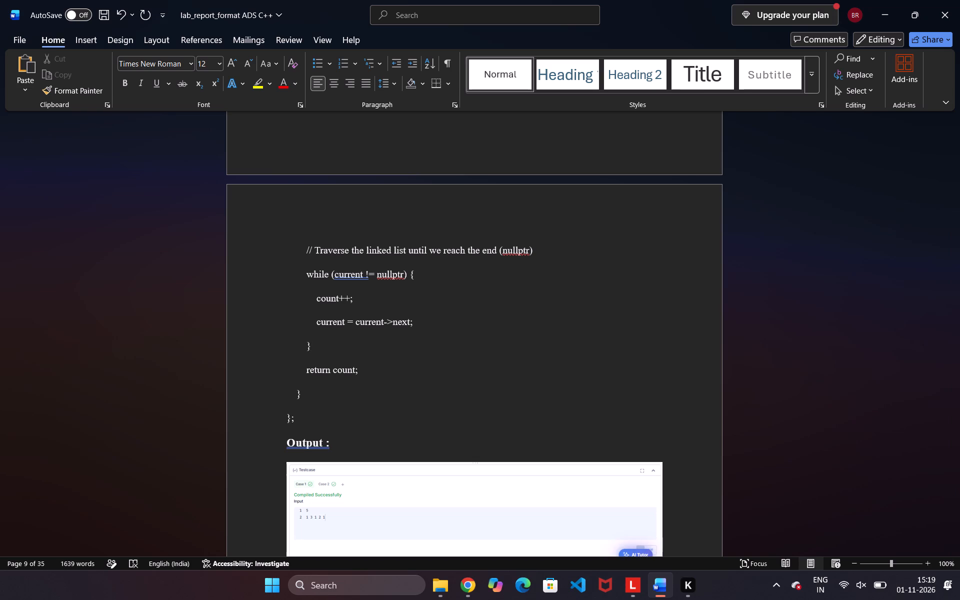
# Delete the blank line between "using namespace std;" and the "/*" line in question 3's code.
pyautogui.scroll(4, 298, 372)
pyautogui.scroll(1, 303, 415)
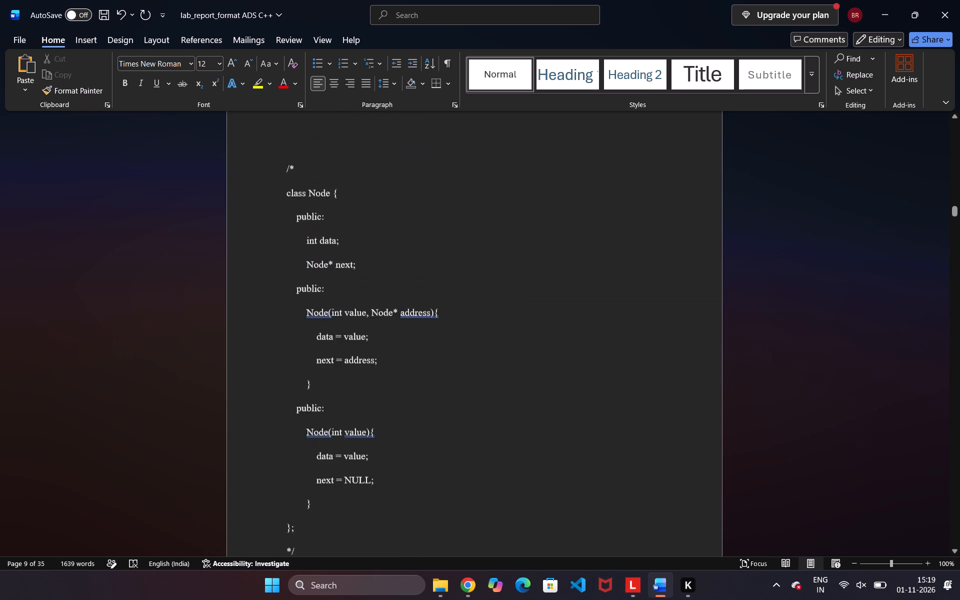
pyautogui.scroll(1, 303, 415)
pyautogui.click(275, 286)
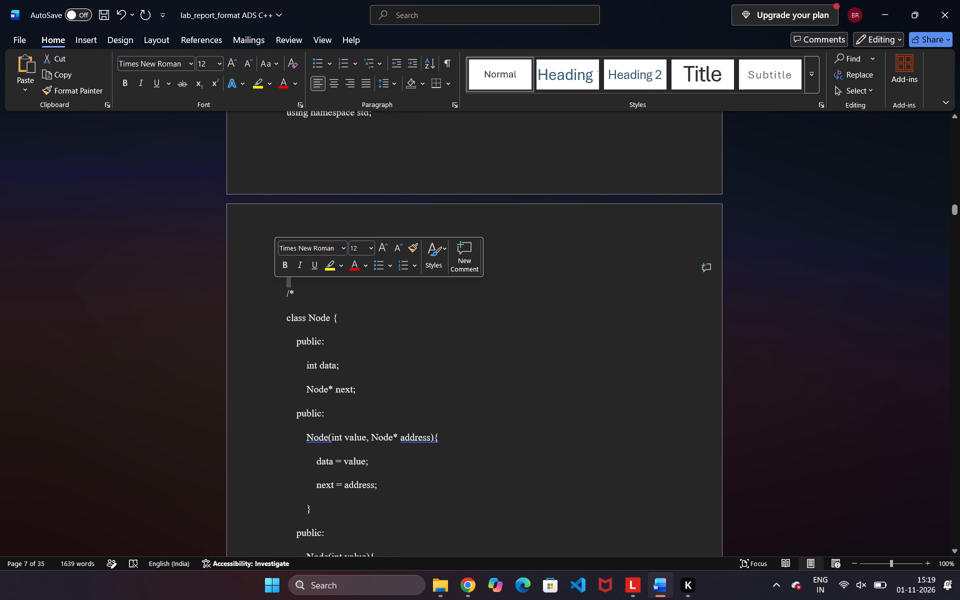
pyautogui.click(281, 287)
pyautogui.click(281, 287)
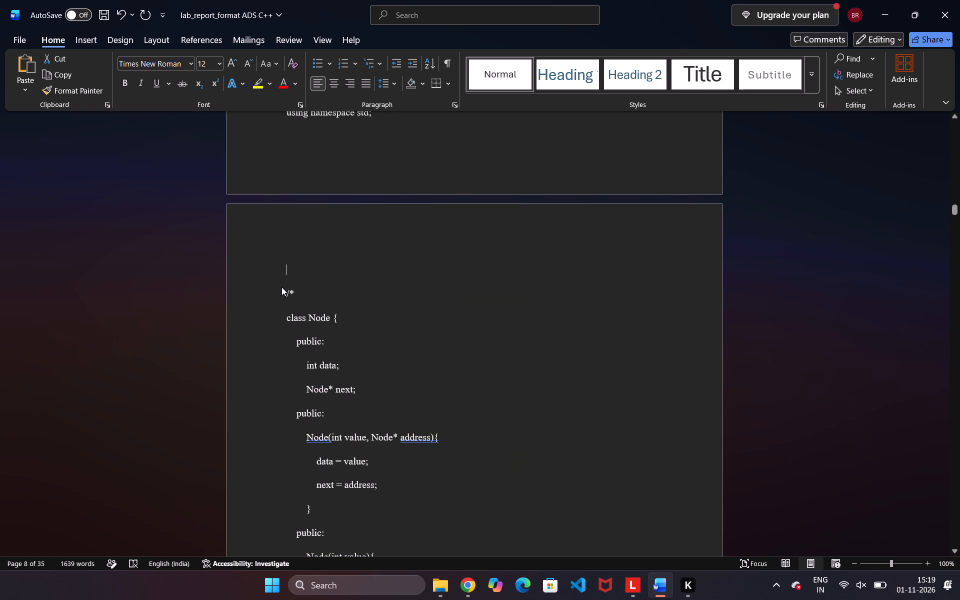
pyautogui.press('BackSpace')
pyautogui.press('BackSpace')
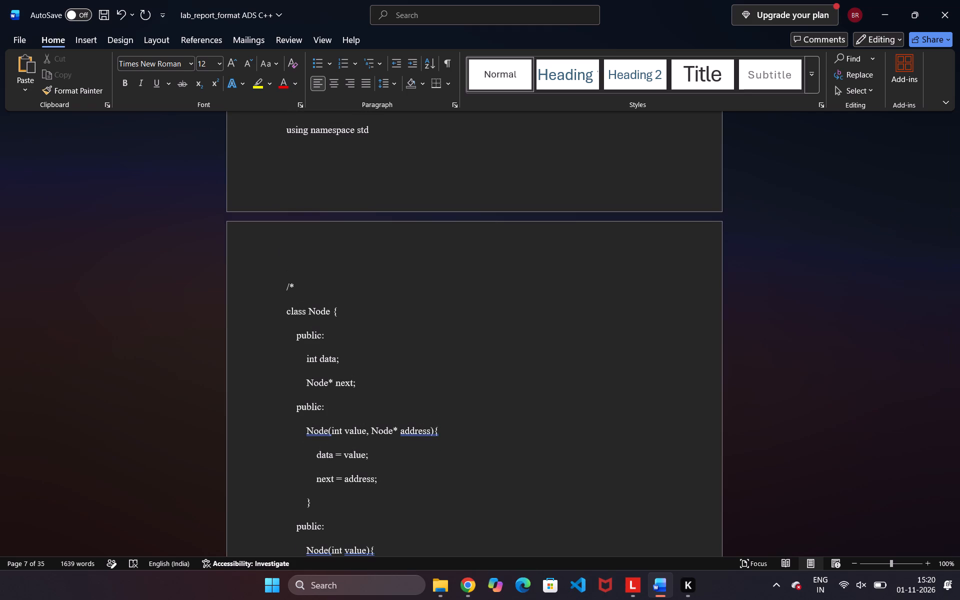
pyautogui.hotkey('ctrl', 'z')
# Delete the old Relative Order Sort screenshot under "4.Question :".
pyautogui.scroll(-5, 352, 343)
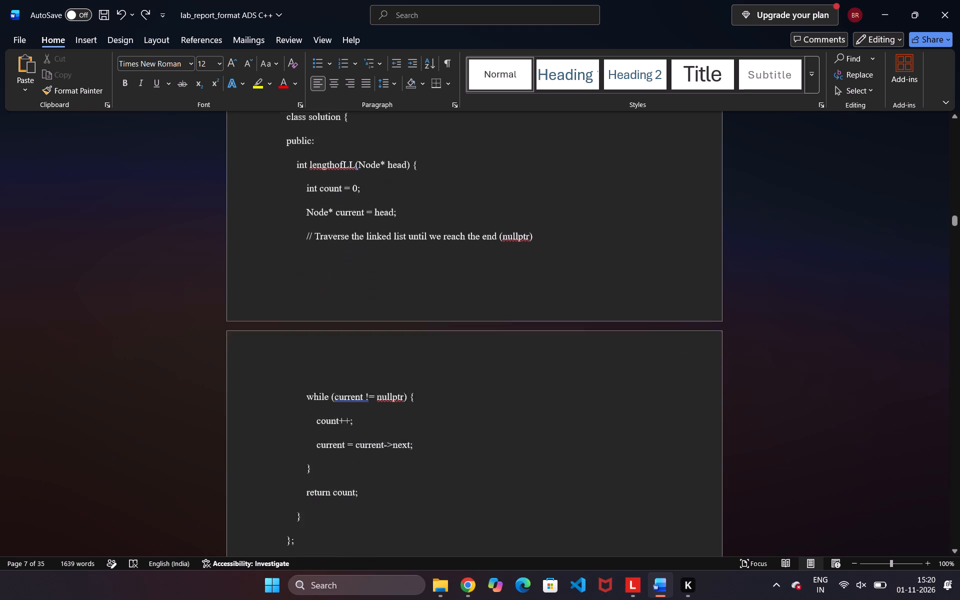
pyautogui.scroll(-3, 352, 343)
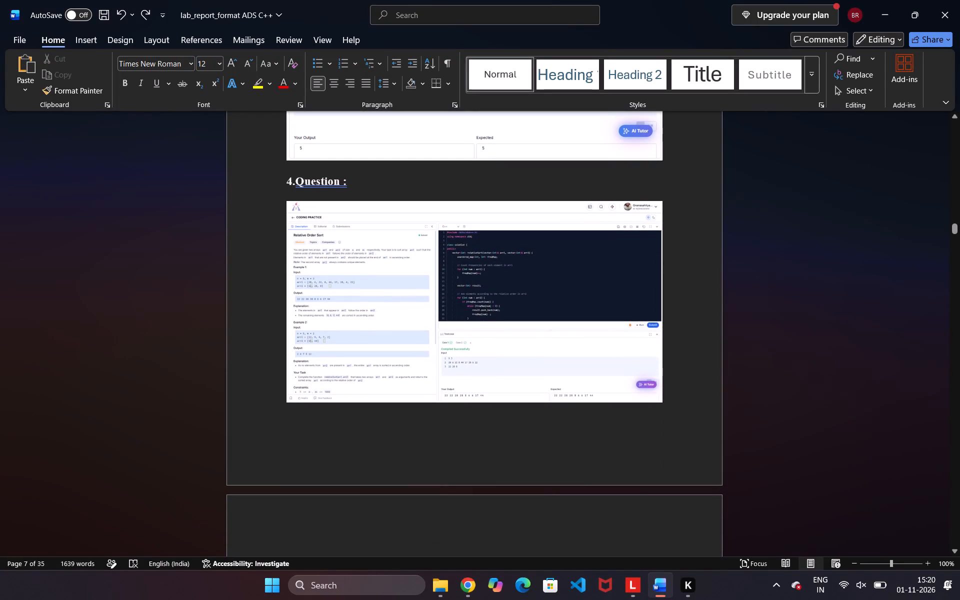
pyautogui.click(675, 406)
pyautogui.click(577, 347)
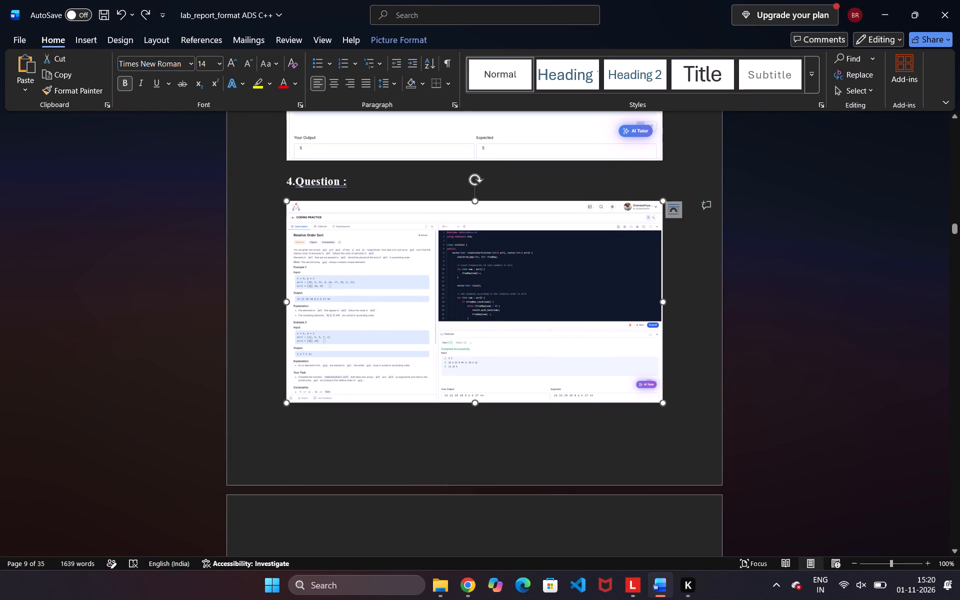
pyautogui.press('BackSpace')
# Return to the problem list in Chrome, open the Search In Linked List problem and run its code.
pyautogui.click(472, 571)
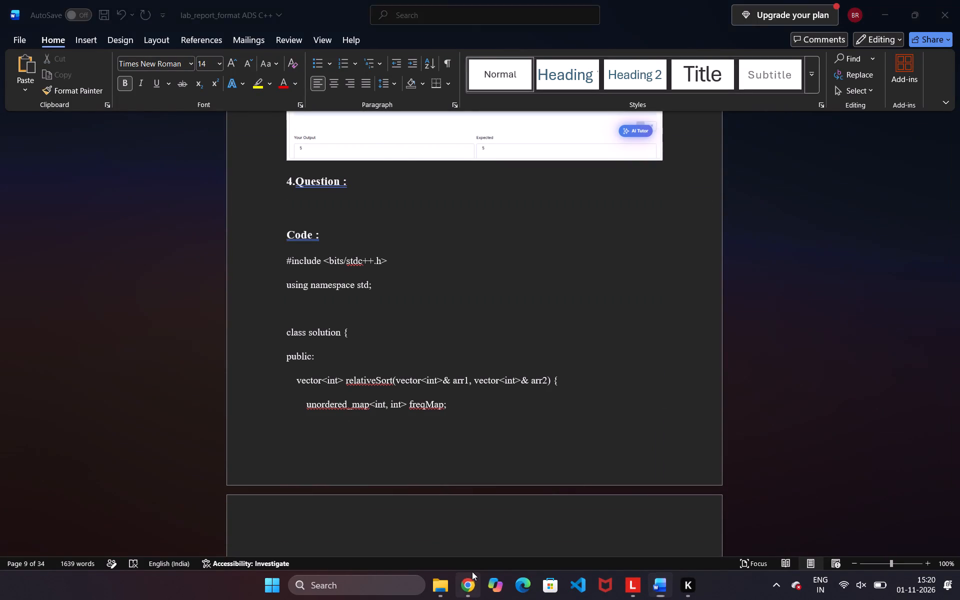
pyautogui.click(12, 95)
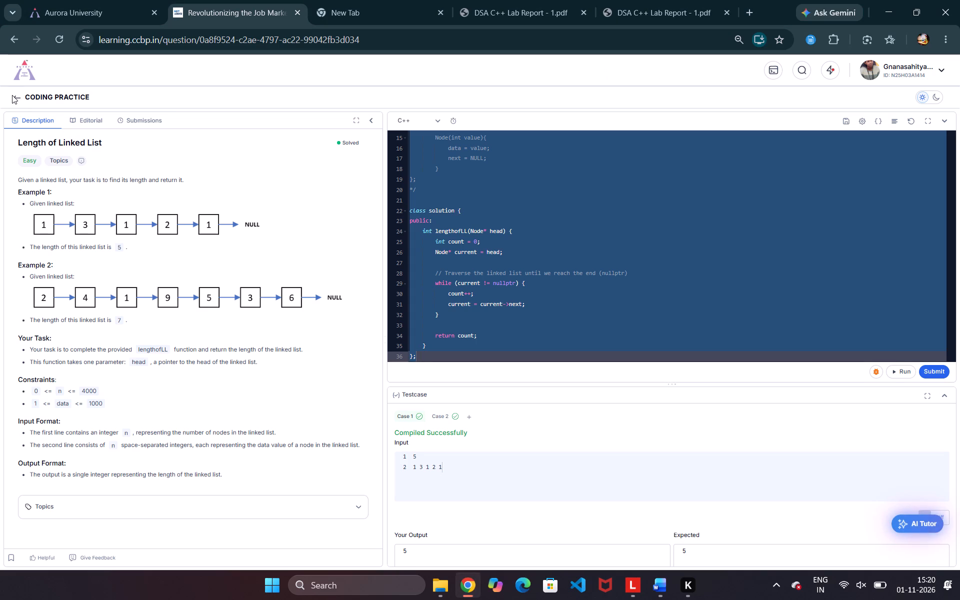
pyautogui.click(13, 101)
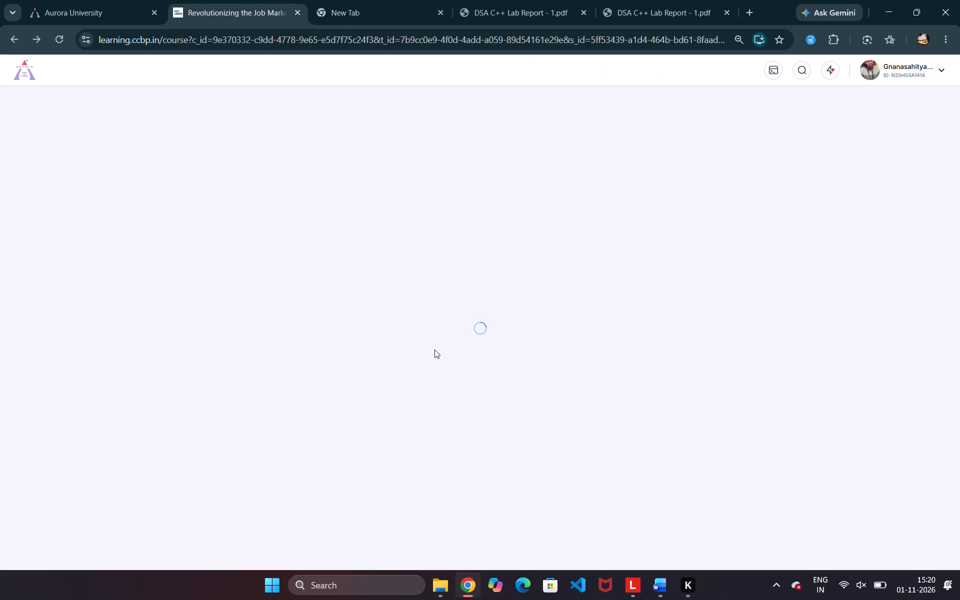
pyautogui.click(294, 312)
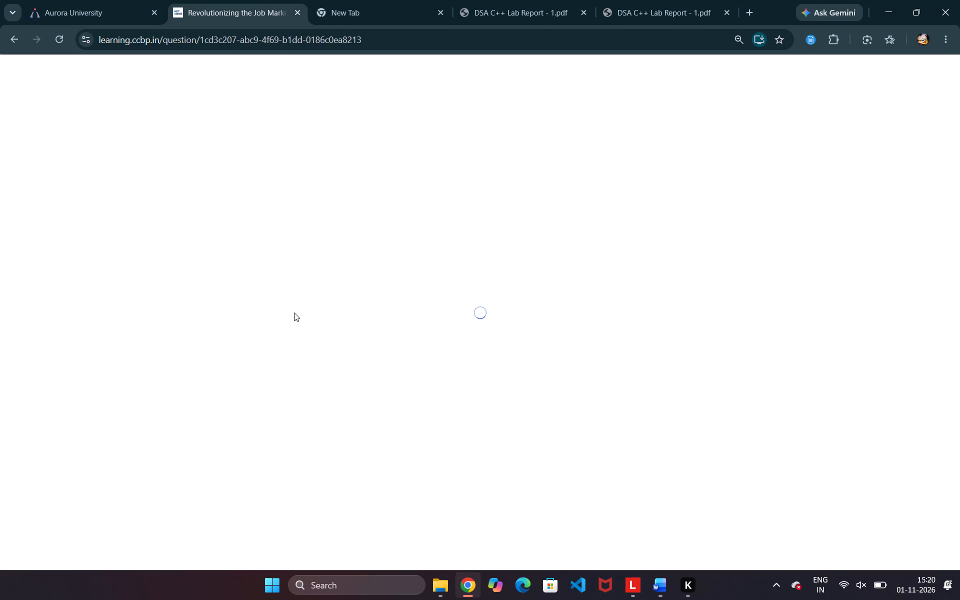
pyautogui.click(899, 370)
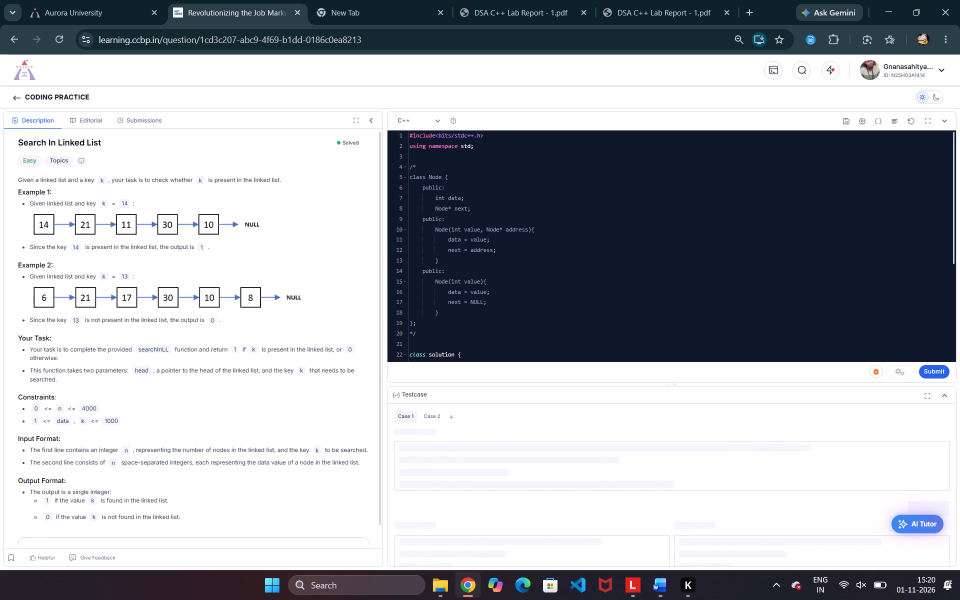
# Capture the whole Search In Linked List problem page as a screenshot and paste it under "4.Question :" in the Word report.
pyautogui.press('shift+super+s')
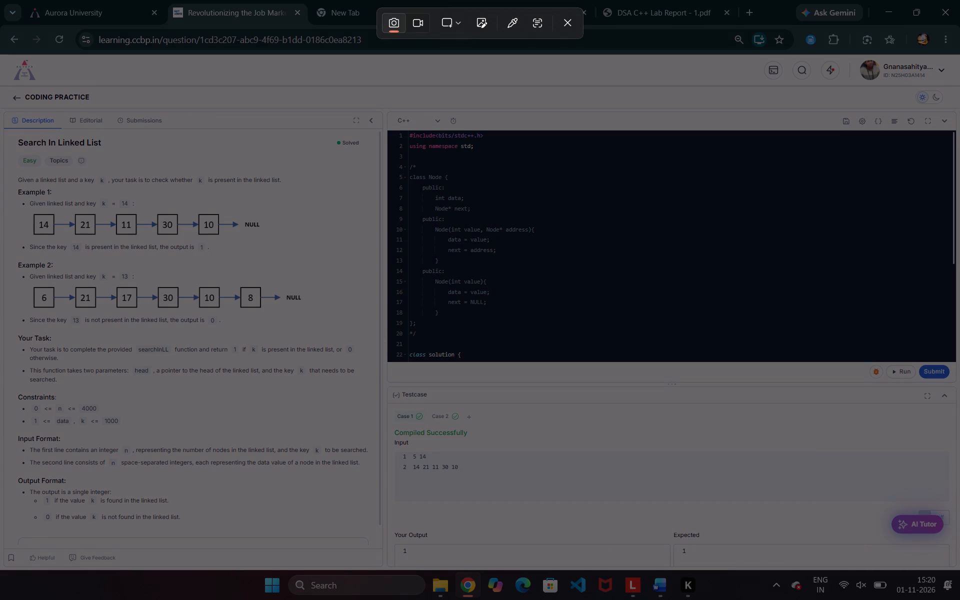
pyautogui.moveTo(0, 54); pyautogui.dragTo(959, 554)
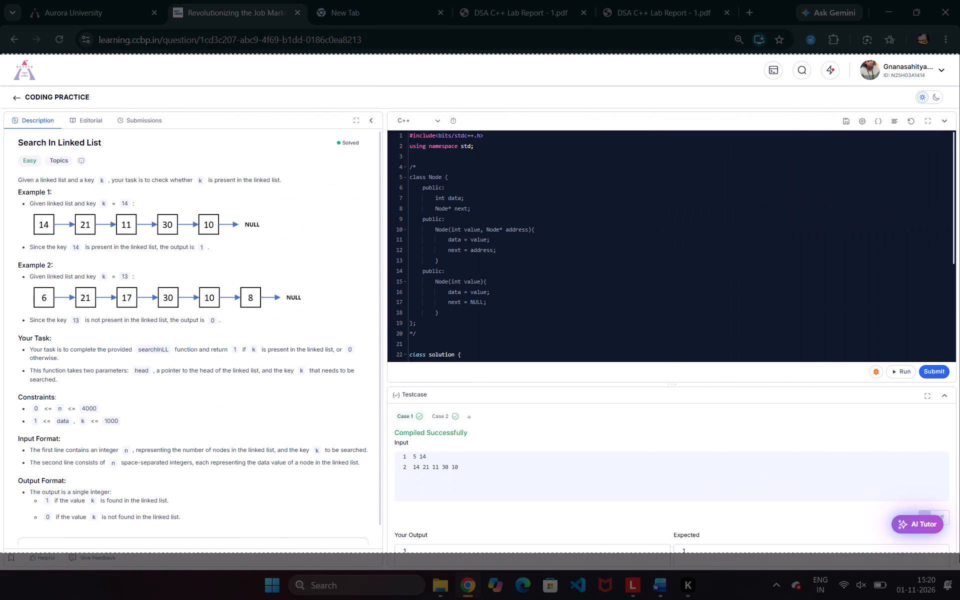
pyautogui.moveTo(959, 554); pyautogui.dragTo(959, 568)
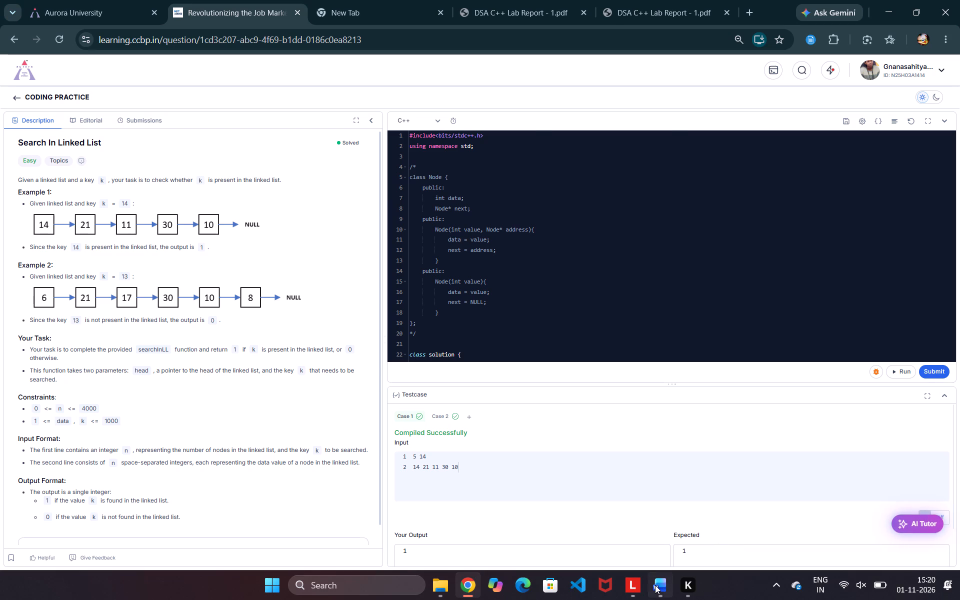
pyautogui.click(655, 585)
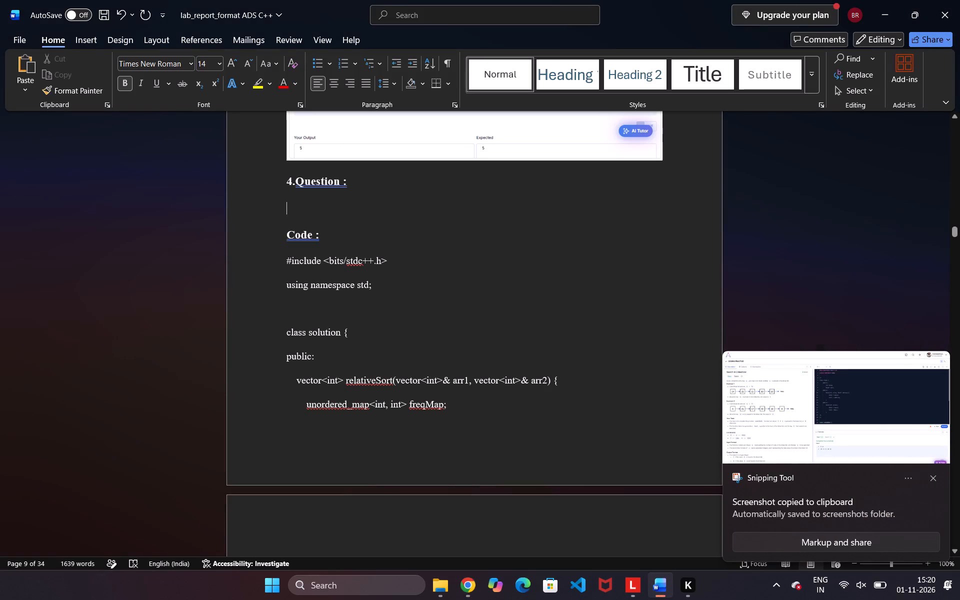
pyautogui.hotkey('ctrl', 'v')
# Delete the old relativeSort code under question 4's Code heading, from the #include line to the closing brace.
pyautogui.scroll(-3, 507, 428)
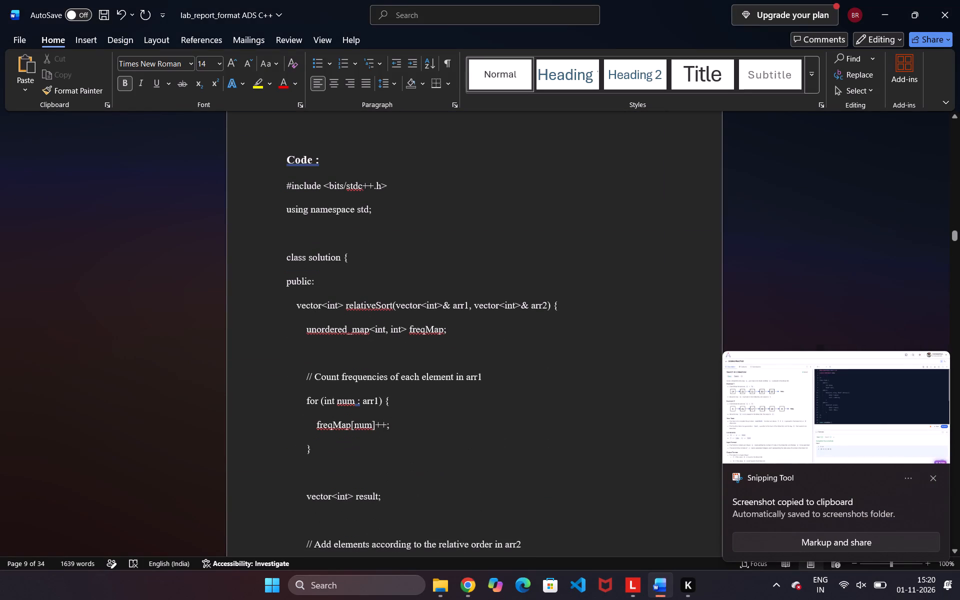
pyautogui.moveTo(286, 184); pyautogui.dragTo(395, 557)
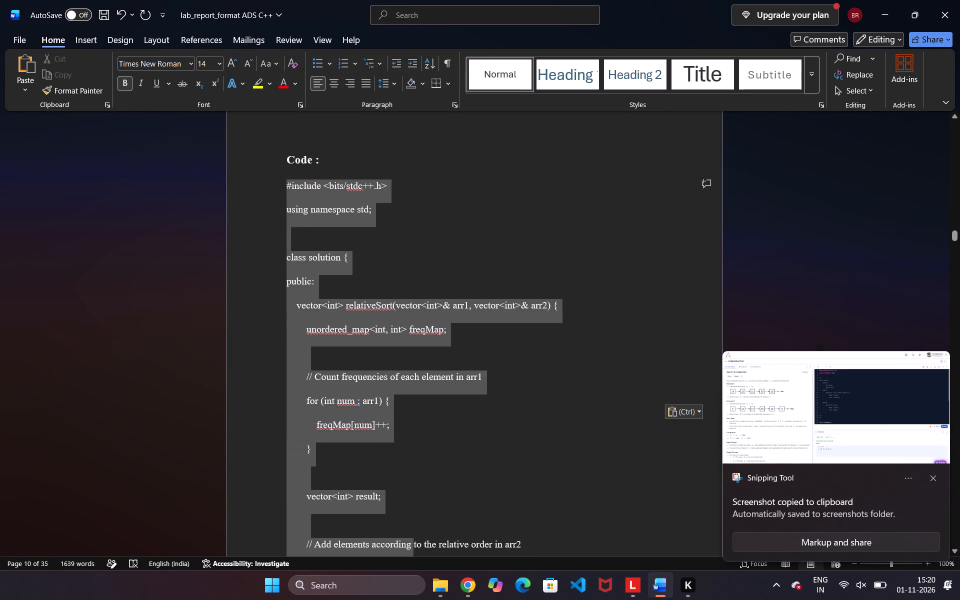
pyautogui.moveTo(395, 557); pyautogui.dragTo(376, 594)
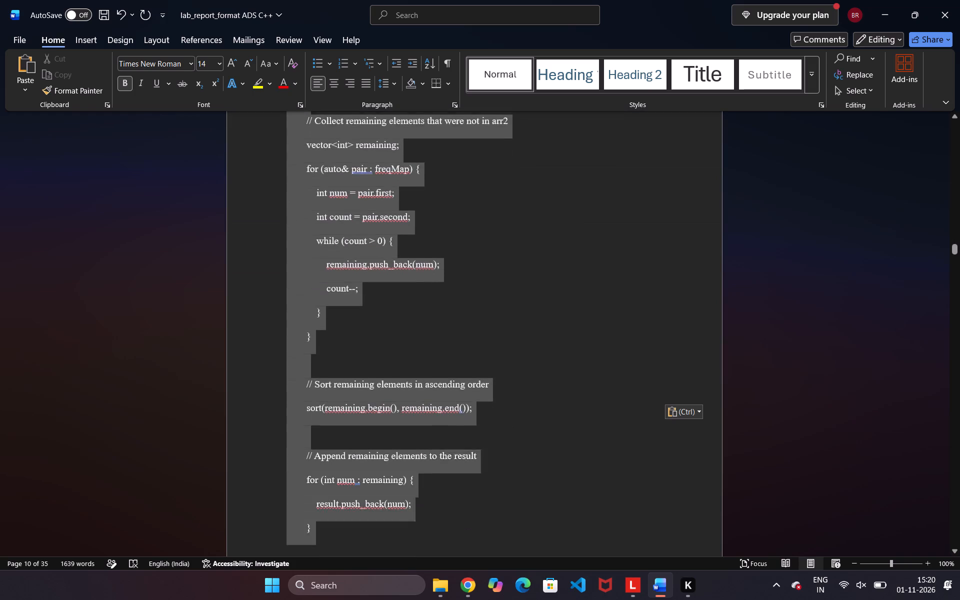
pyautogui.moveTo(376, 594); pyautogui.dragTo(343, 385)
pyautogui.press('BackSpace')
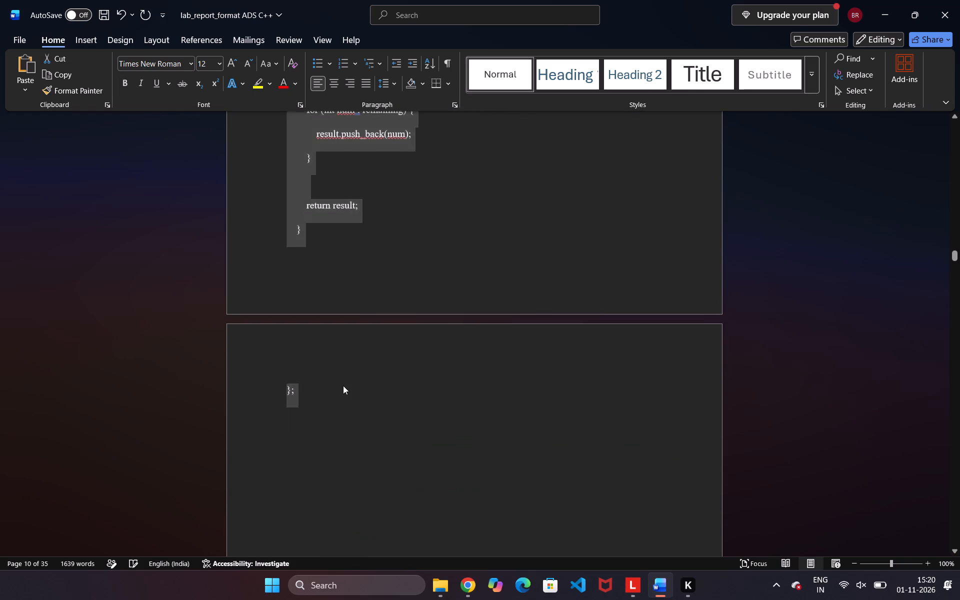
# Copy the full Search In Linked List solution code from Chrome and paste it under question 4's Code heading in the Word report.
pyautogui.scroll(1, 381, 311)
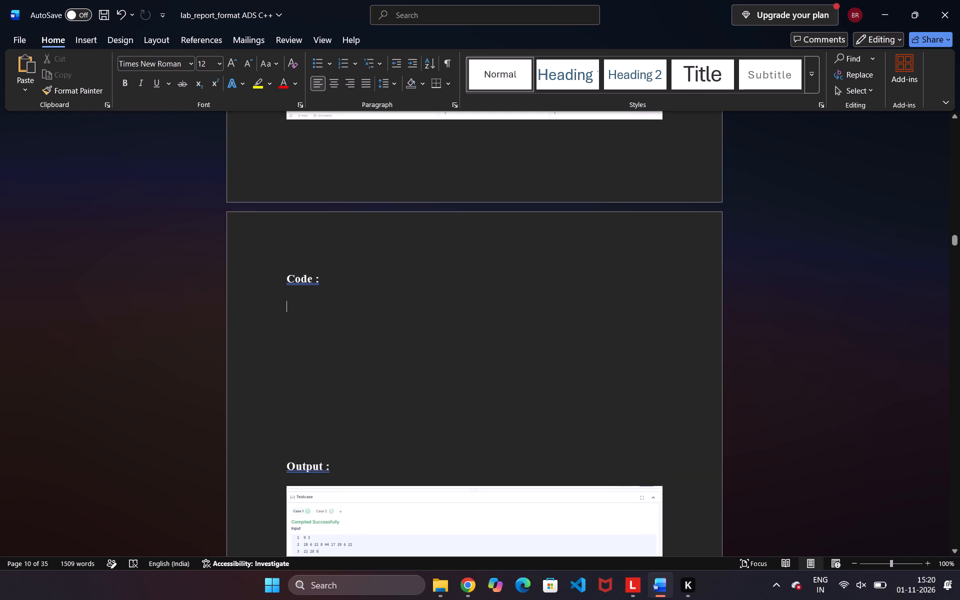
pyautogui.click(463, 574)
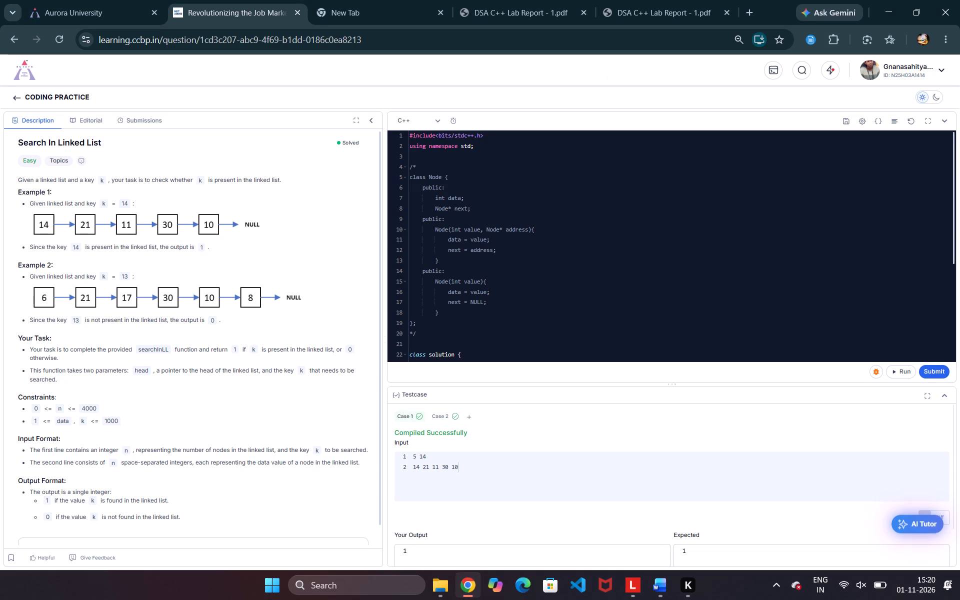
pyautogui.moveTo(409, 138); pyautogui.dragTo(446, 420)
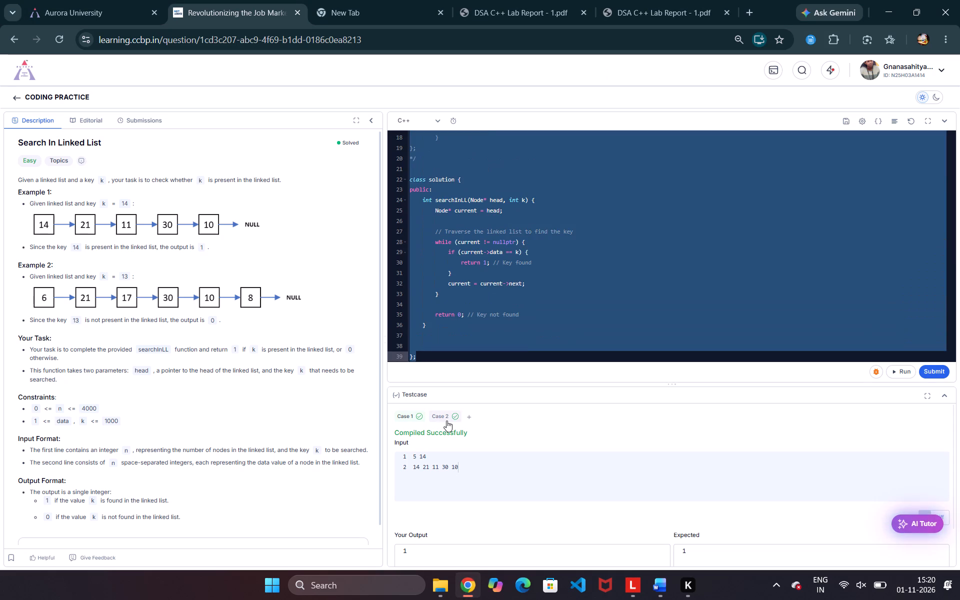
pyautogui.hotkey('ctrl', 'c')
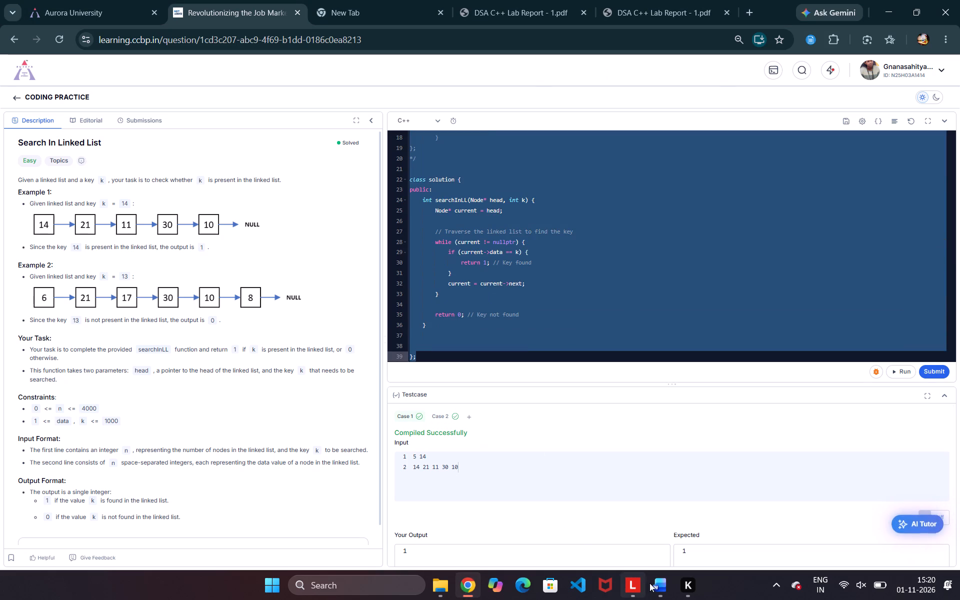
pyautogui.click(653, 584)
pyautogui.hotkey('ctrl', 'v')
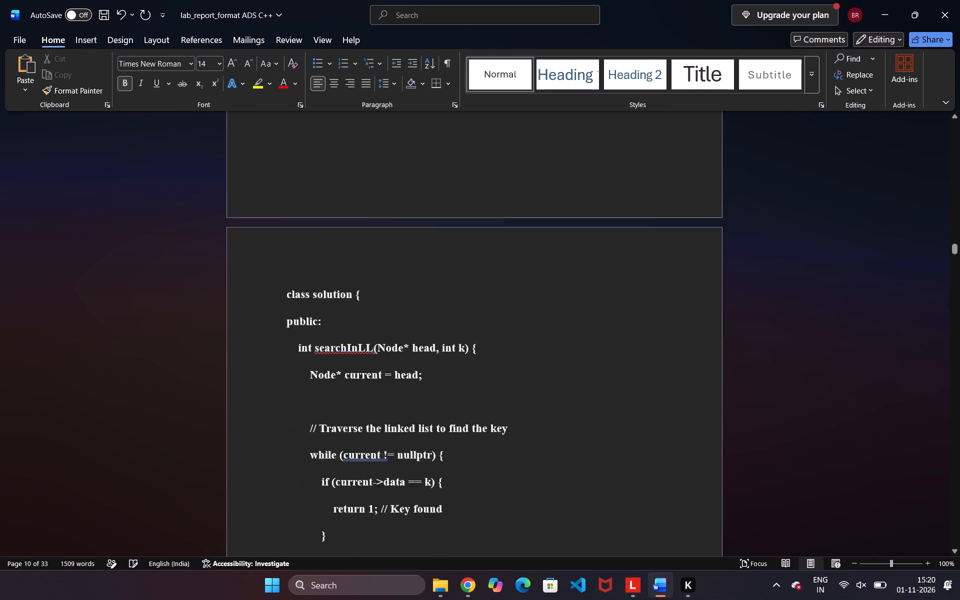
# Remove the bold from question 4's pasted code, from the #include line to just above the closing brace line, and reduce it to 12 pt.
pyautogui.scroll(5, 524, 471)
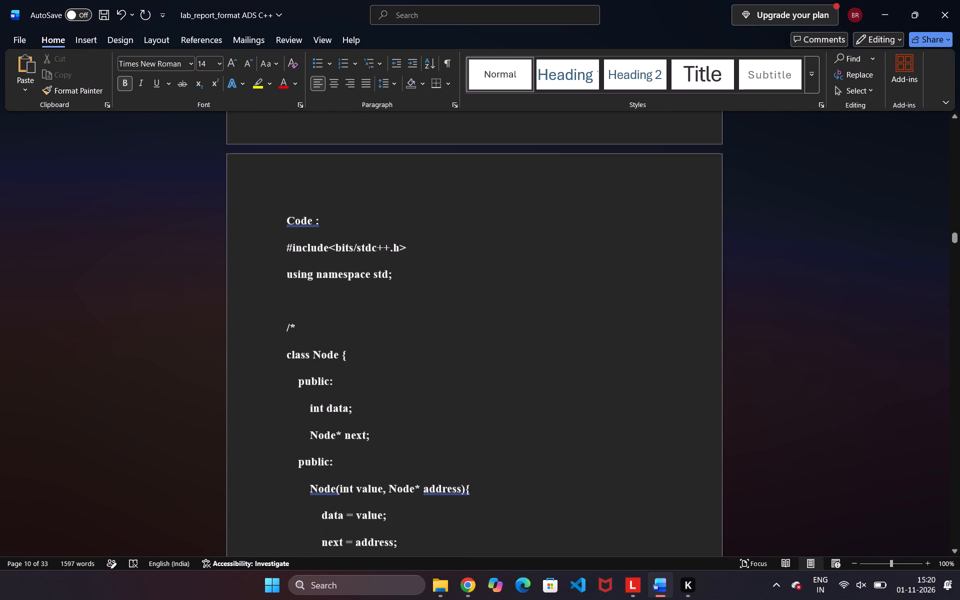
pyautogui.moveTo(286, 248); pyautogui.dragTo(292, 261)
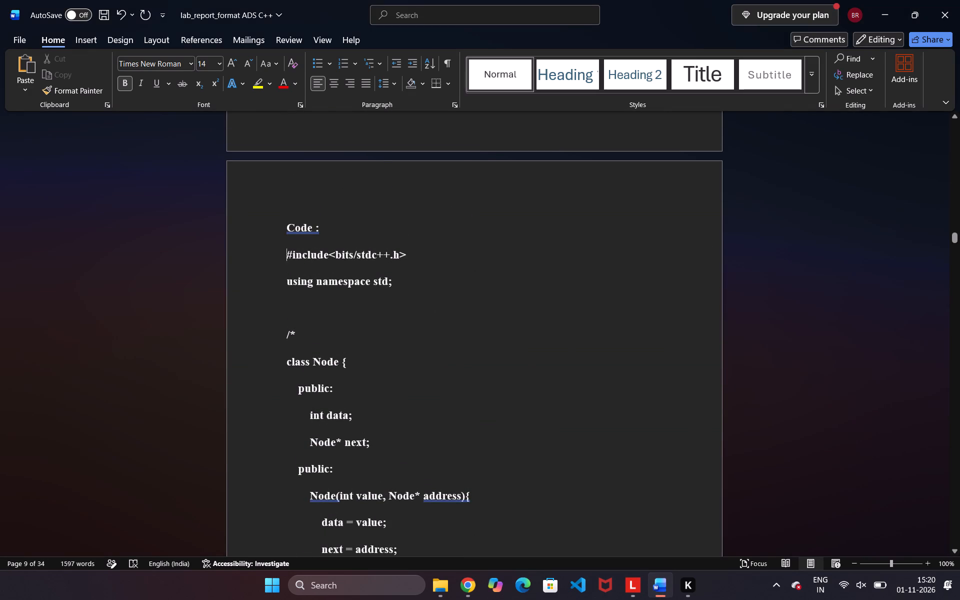
pyautogui.moveTo(292, 261); pyautogui.dragTo(365, 320)
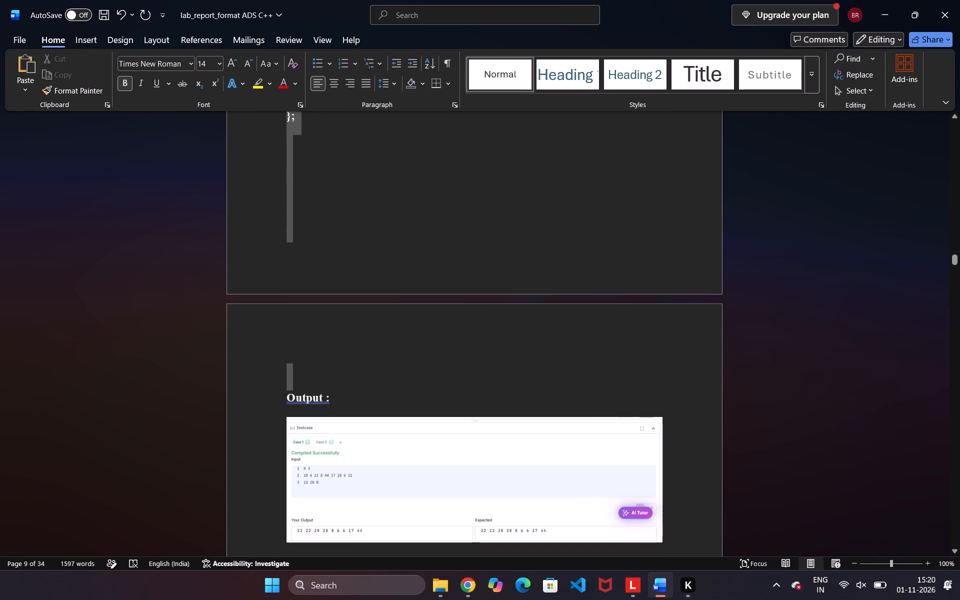
pyautogui.moveTo(365, 320); pyautogui.dragTo(338, 94)
pyautogui.scroll(1, 305, 132)
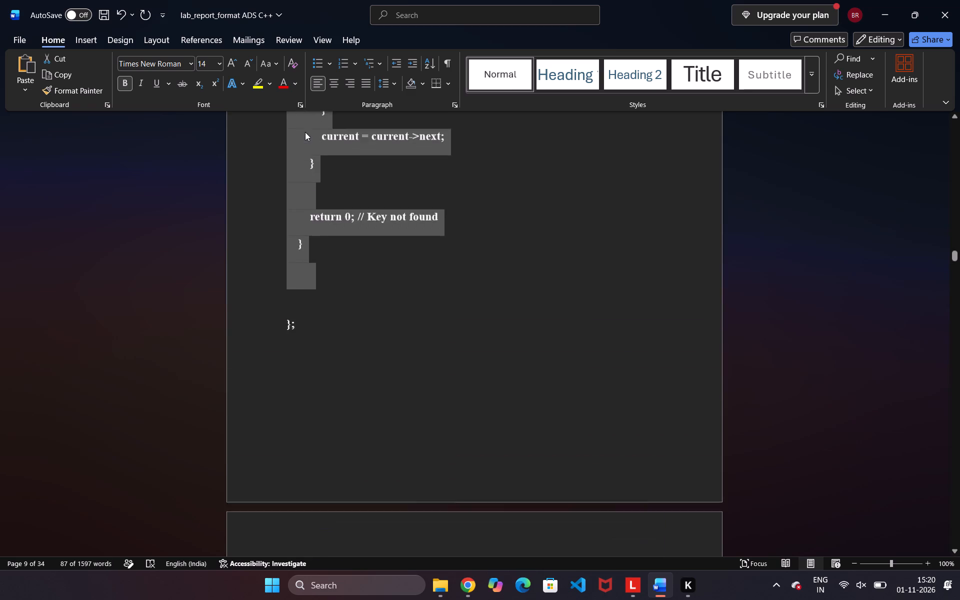
pyautogui.click(129, 81)
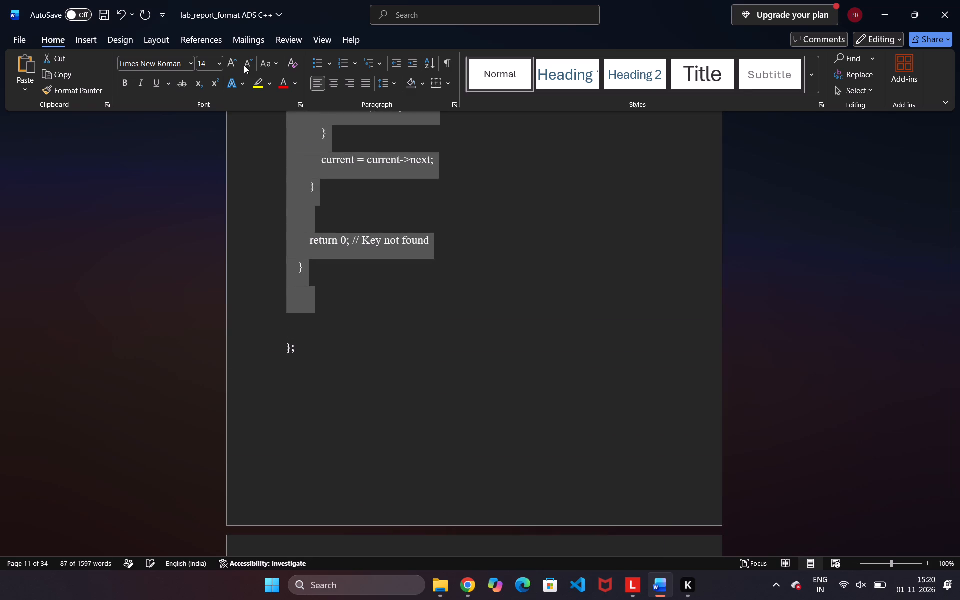
pyautogui.click(244, 65)
# Remove the bold from the closing brace line of question 4's code and reduce it to 12 pt.
pyautogui.click(307, 261)
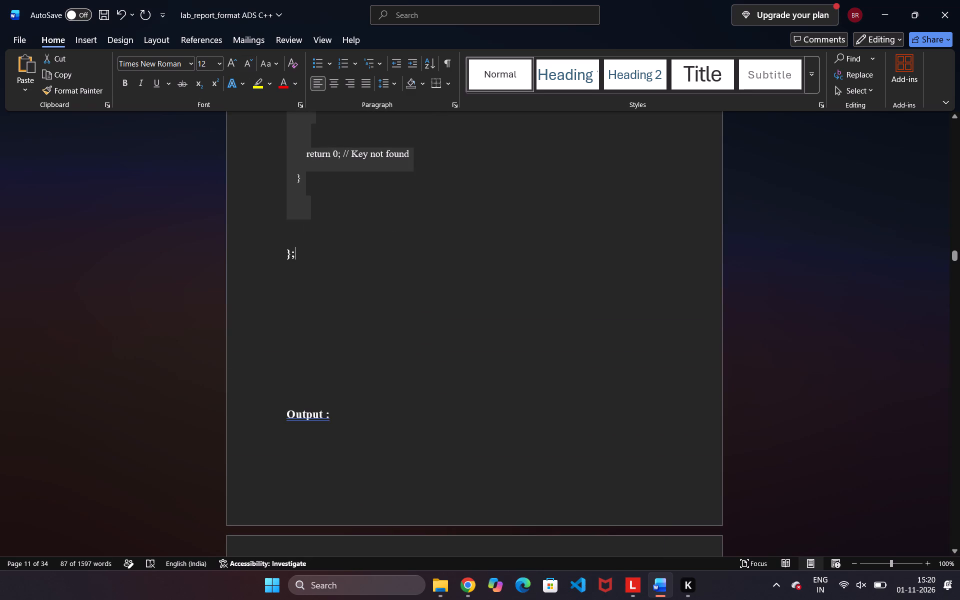
pyautogui.moveTo(307, 261); pyautogui.dragTo(281, 250)
pyautogui.click(124, 76)
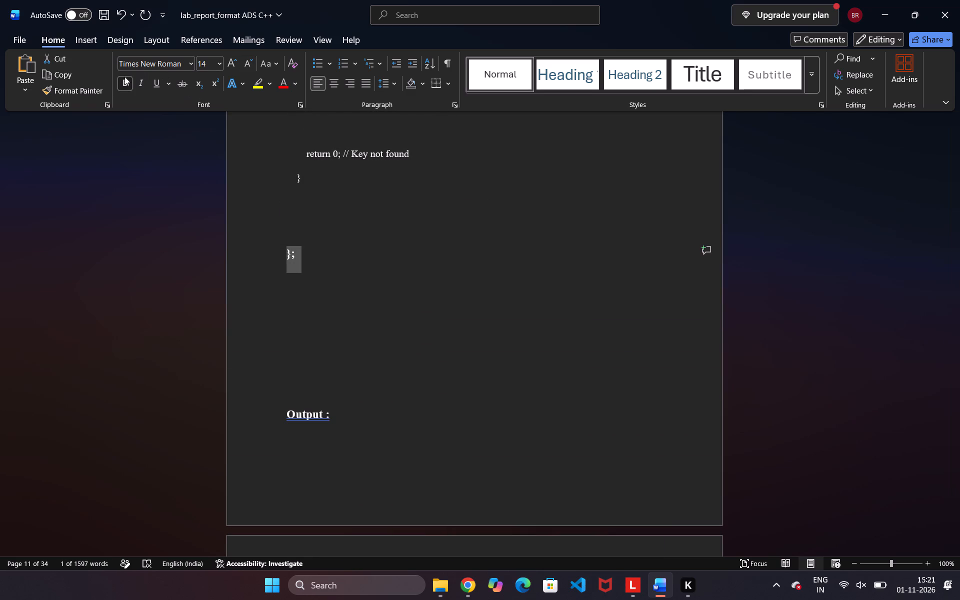
pyautogui.click(247, 64)
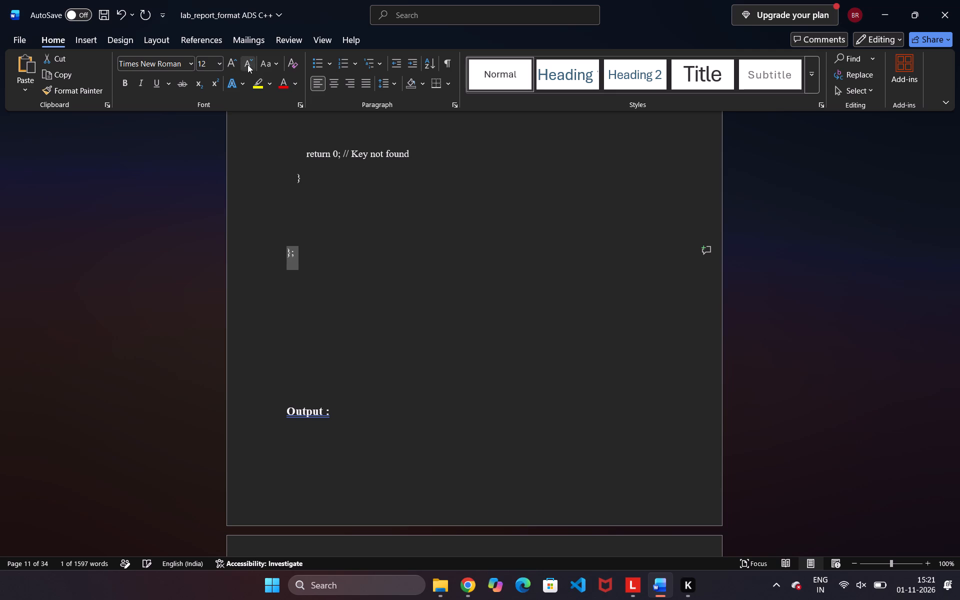
pyautogui.click(324, 254)
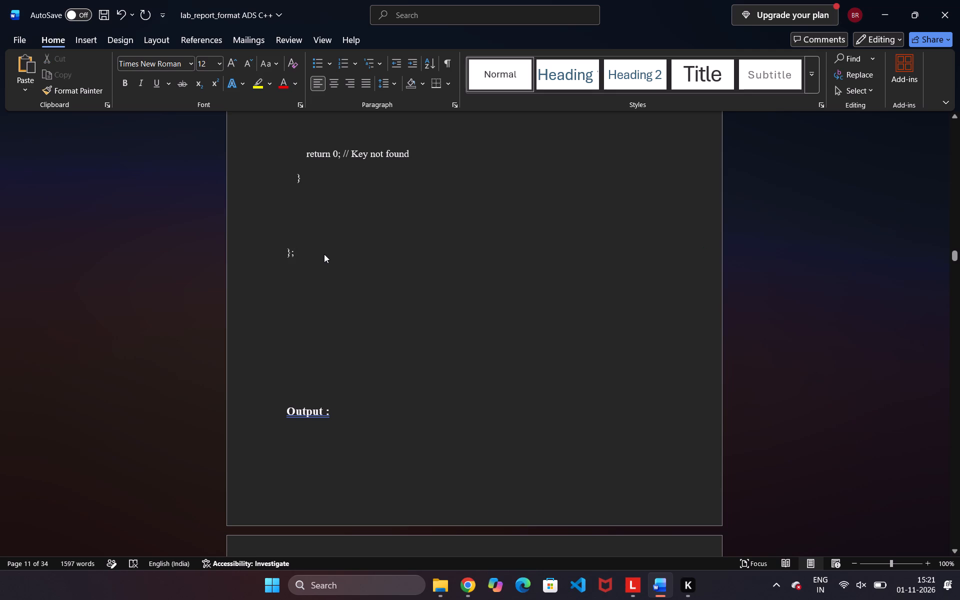
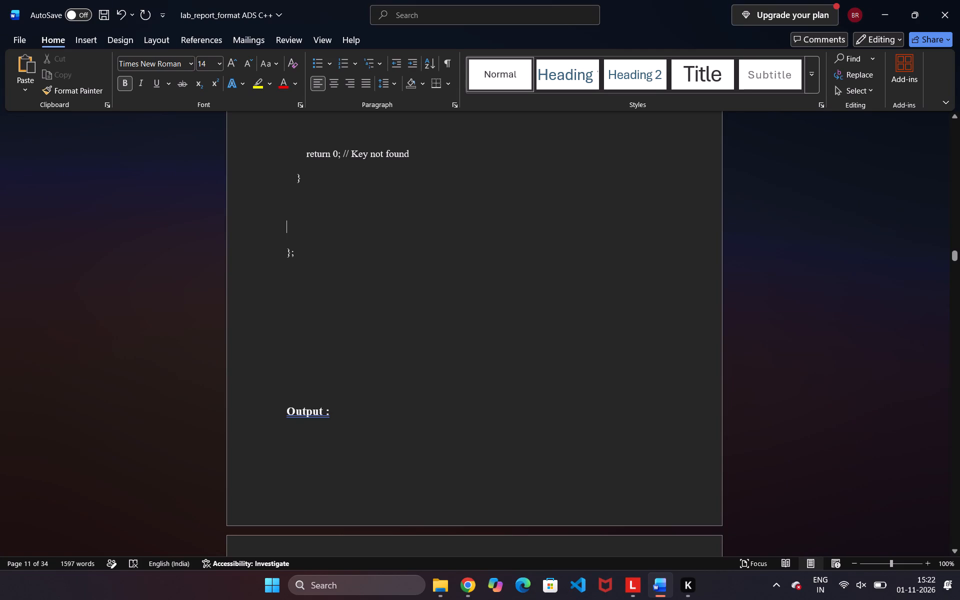
# Remove the extra blank lines between Question 4's code and its Output heading, leaving one empty line.
pyautogui.click(281, 402)
pyautogui.press('BackSpace')
pyautogui.press('BackSpace')
pyautogui.press('BackSpace')
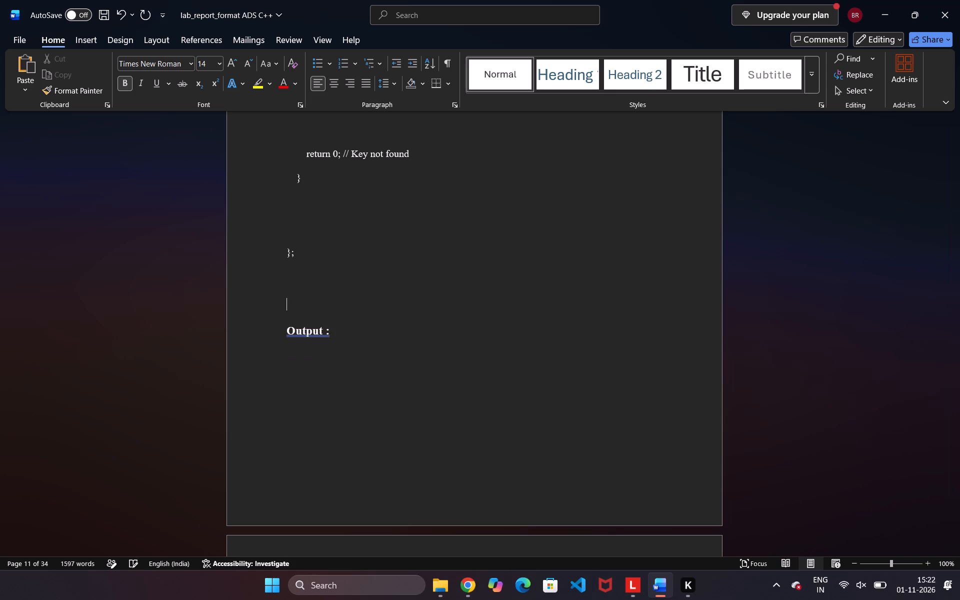
pyautogui.press('BackSpace')
pyautogui.press('BackSpace')
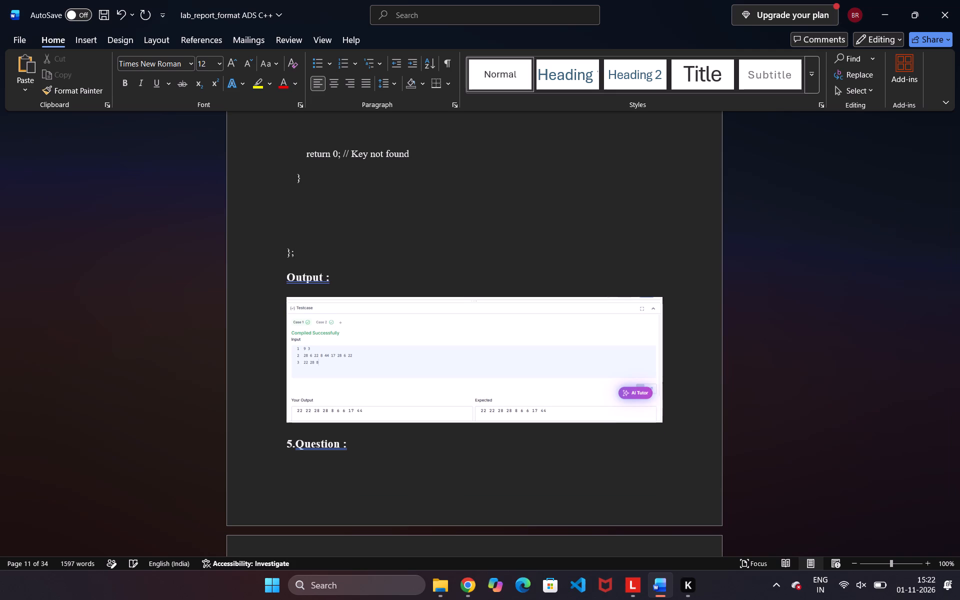
pyautogui.press('Return')
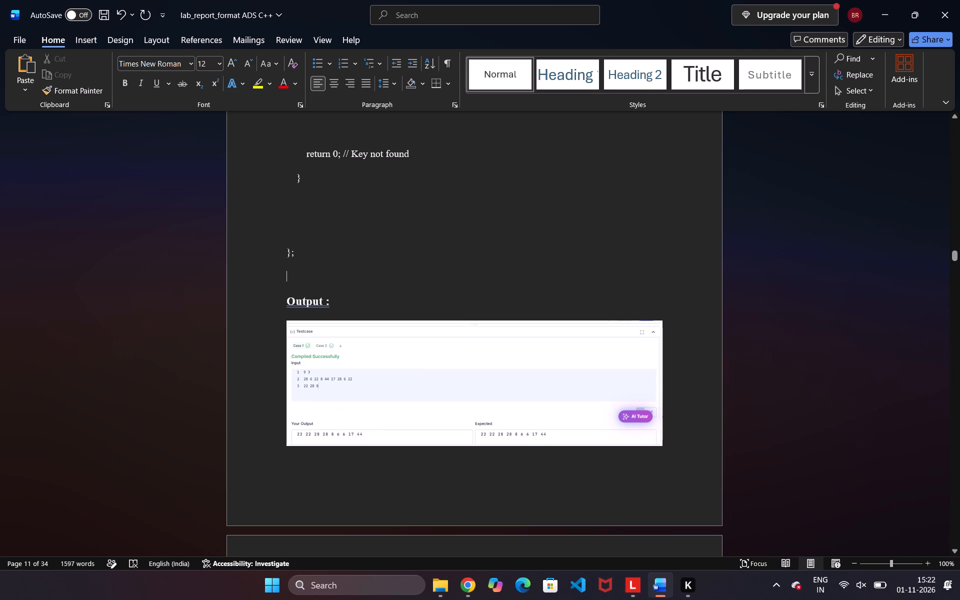
# Replace the old output image under Question 4 with a screenshot of the Search In Linked List testcase results from the browser.
pyautogui.click(469, 423)
pyautogui.press('BackSpace')
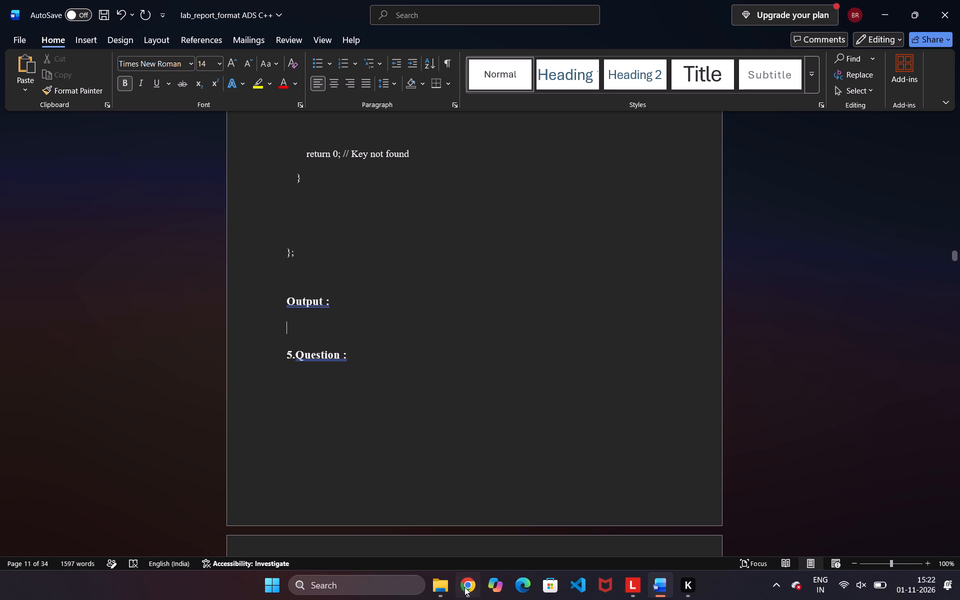
pyautogui.click(464, 589)
pyautogui.click(621, 267)
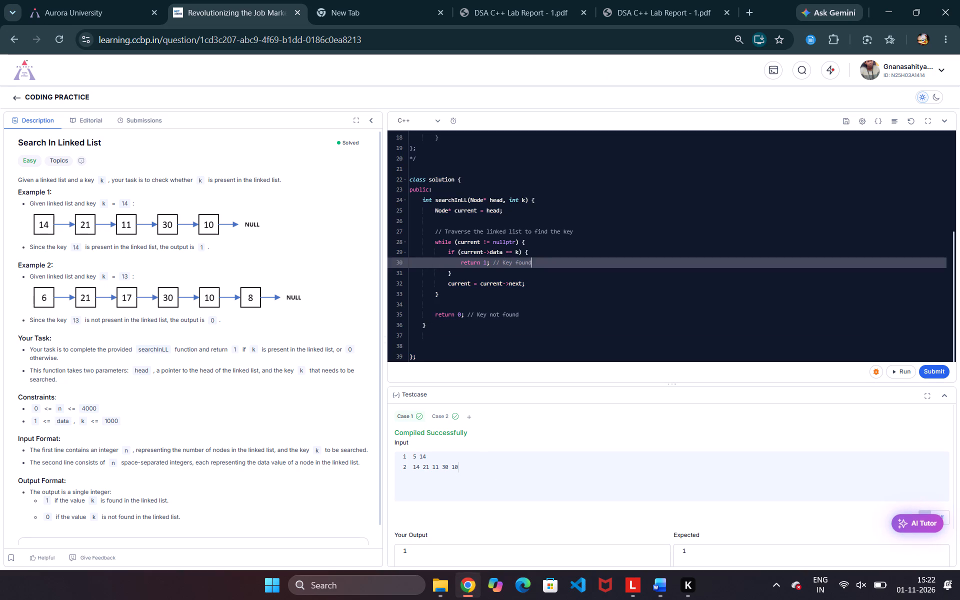
pyautogui.press('shift+super+s')
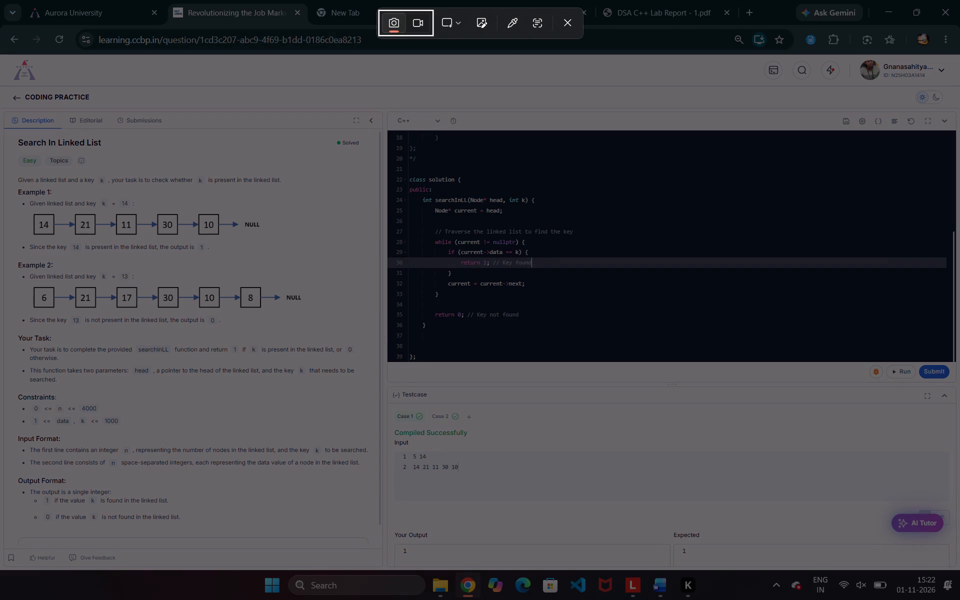
pyautogui.moveTo(383, 383); pyautogui.dragTo(959, 572)
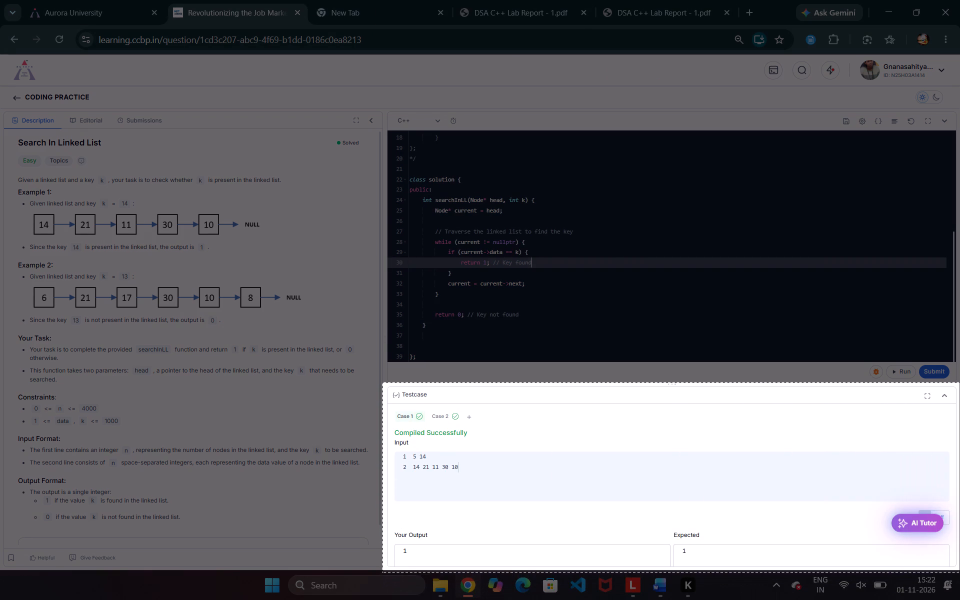
pyautogui.moveTo(959, 572); pyautogui.dragTo(959, 569)
pyautogui.click(668, 587)
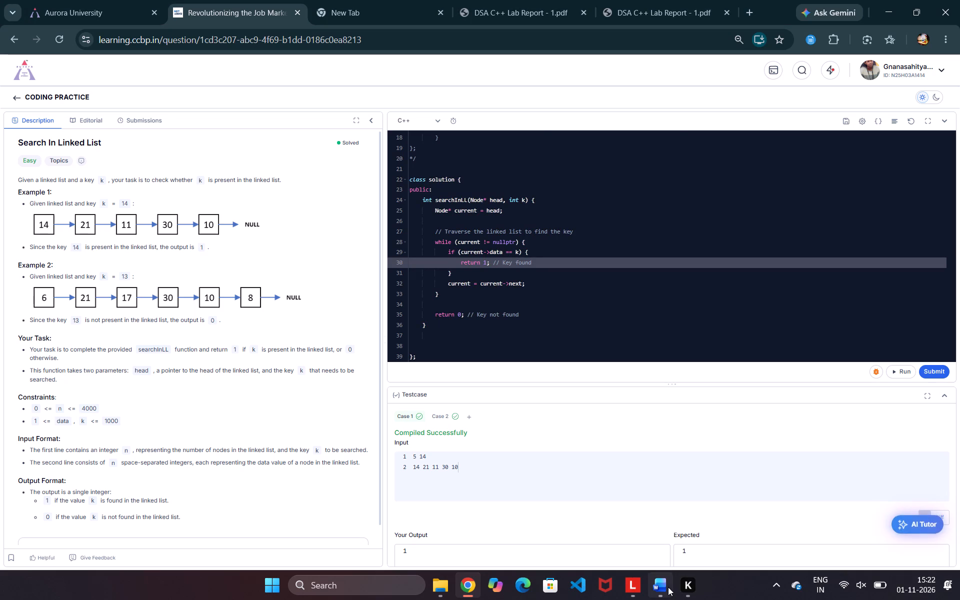
pyautogui.hotkey('ctrl', 'v')
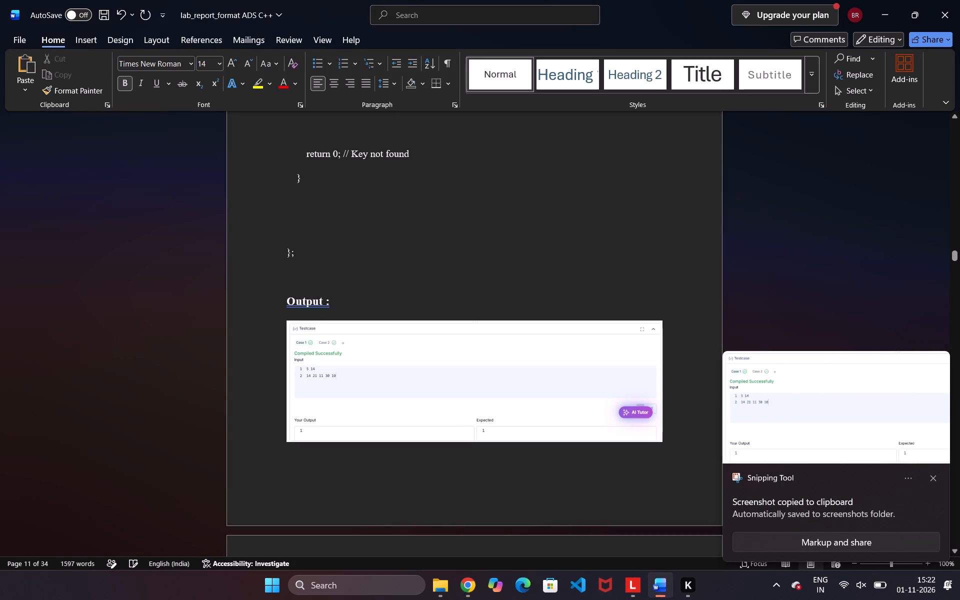
# Delete the old Minimum Number of Balls in the Box screenshot under the Question 5 heading.
pyautogui.scroll(4, 560, 504)
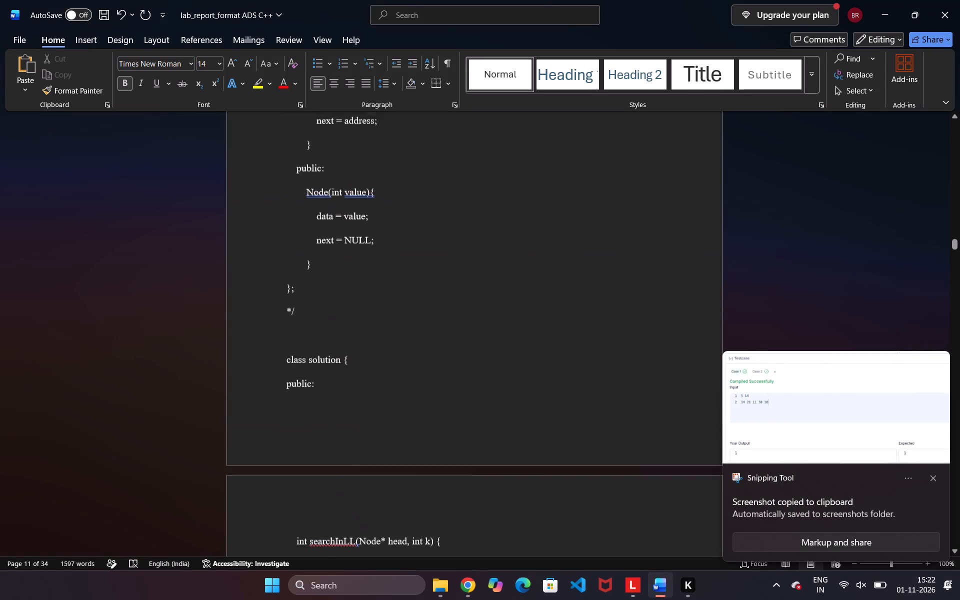
pyautogui.scroll(4, 560, 504)
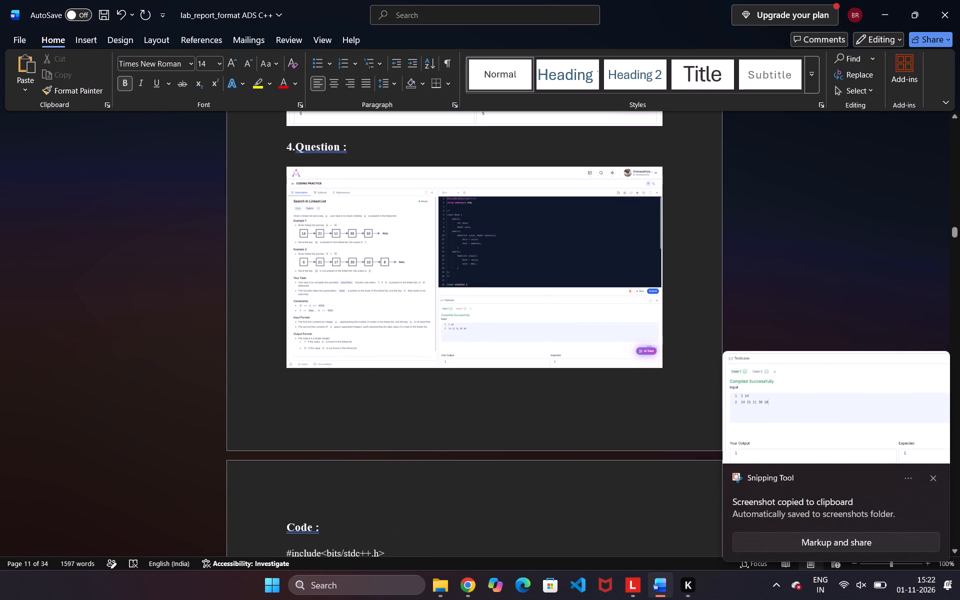
pyautogui.scroll(-9, 560, 504)
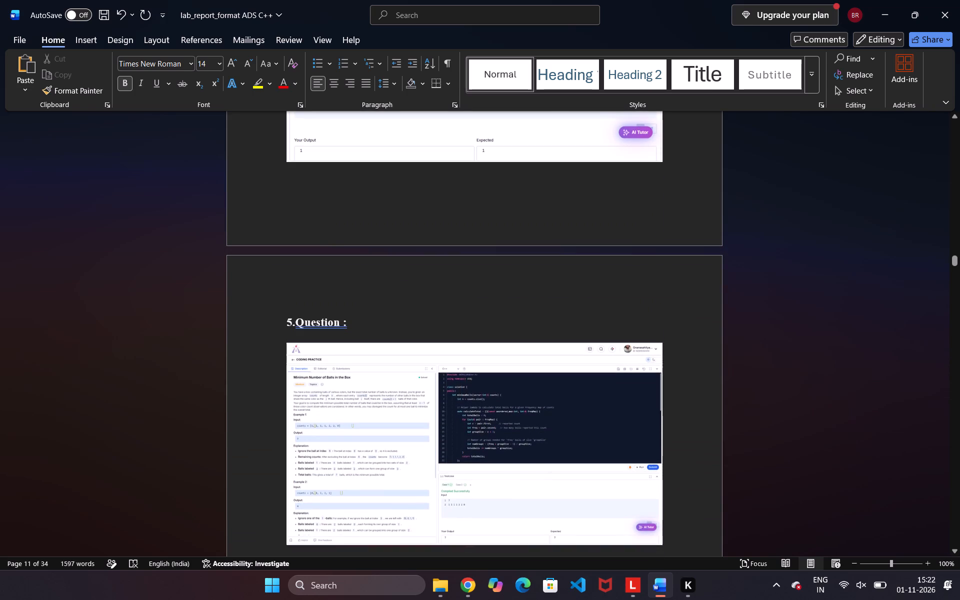
pyautogui.click(507, 481)
pyautogui.press('BackSpace')
# In the browser, go to the Coding Practice set on linked list insertion, open Insertion At Head - Linked List and run its test cases.
pyautogui.click(461, 577)
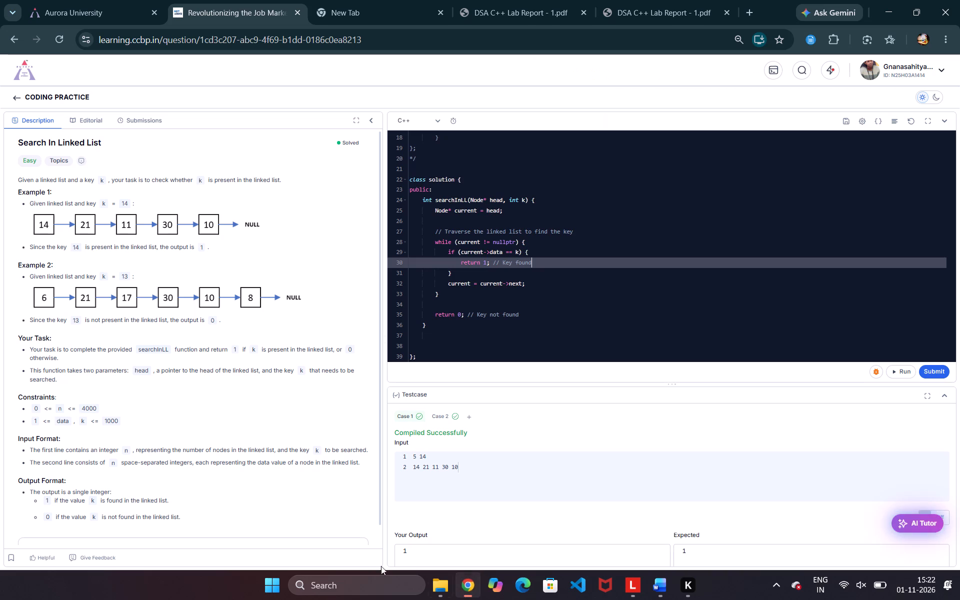
pyautogui.click(15, 101)
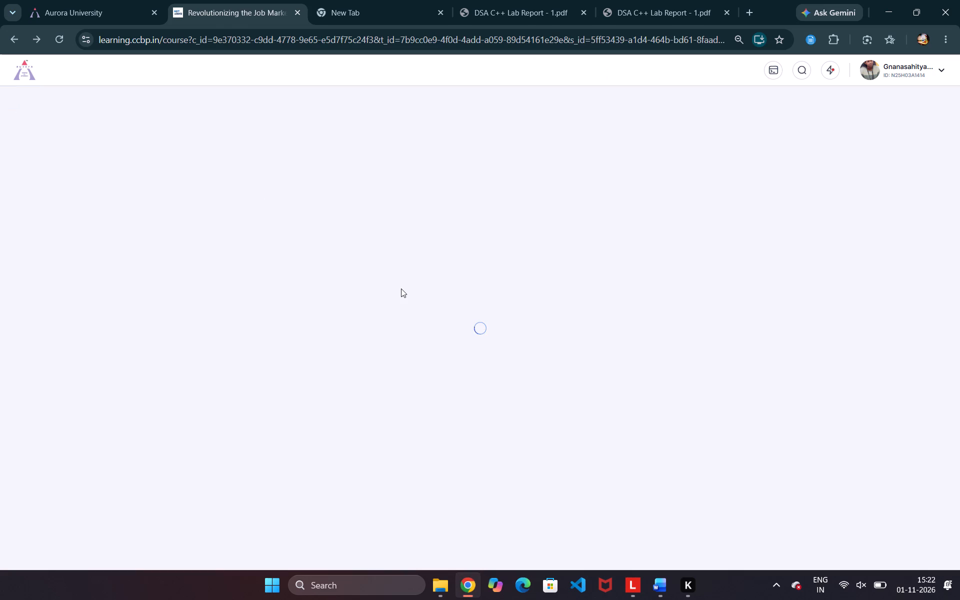
pyautogui.scroll(-1, 92, 406)
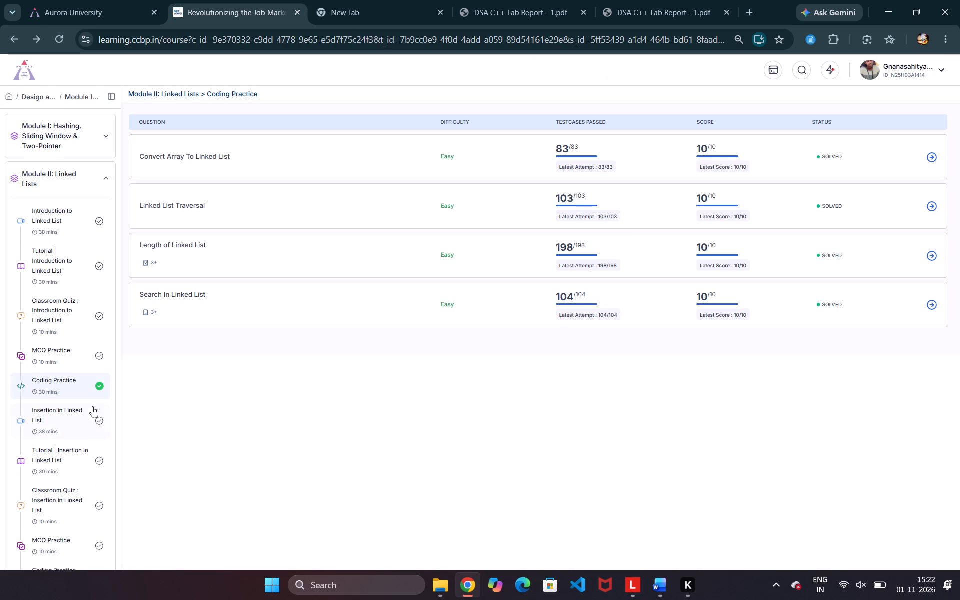
pyautogui.scroll(-1, 92, 406)
pyautogui.click(50, 517)
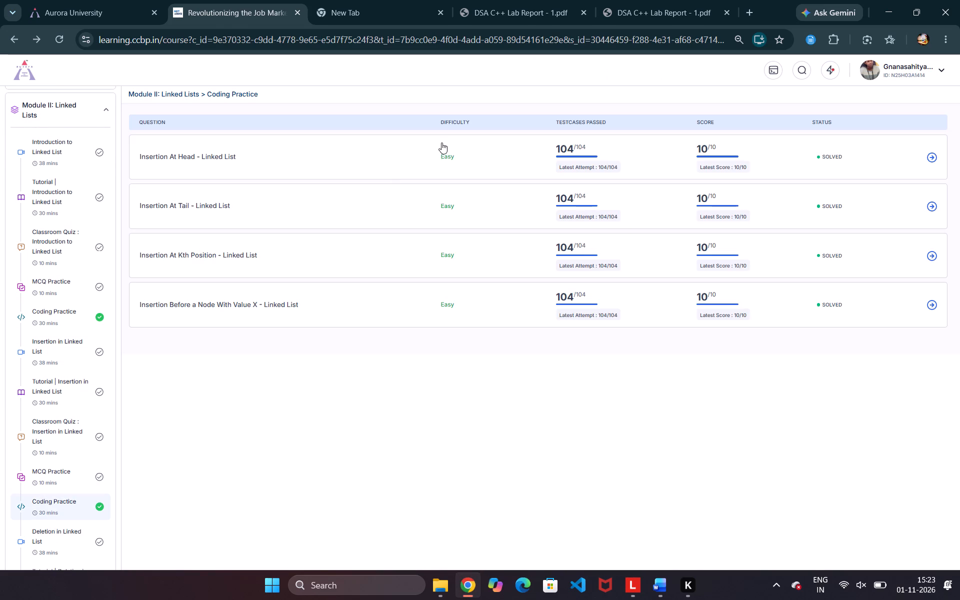
pyautogui.click(441, 142)
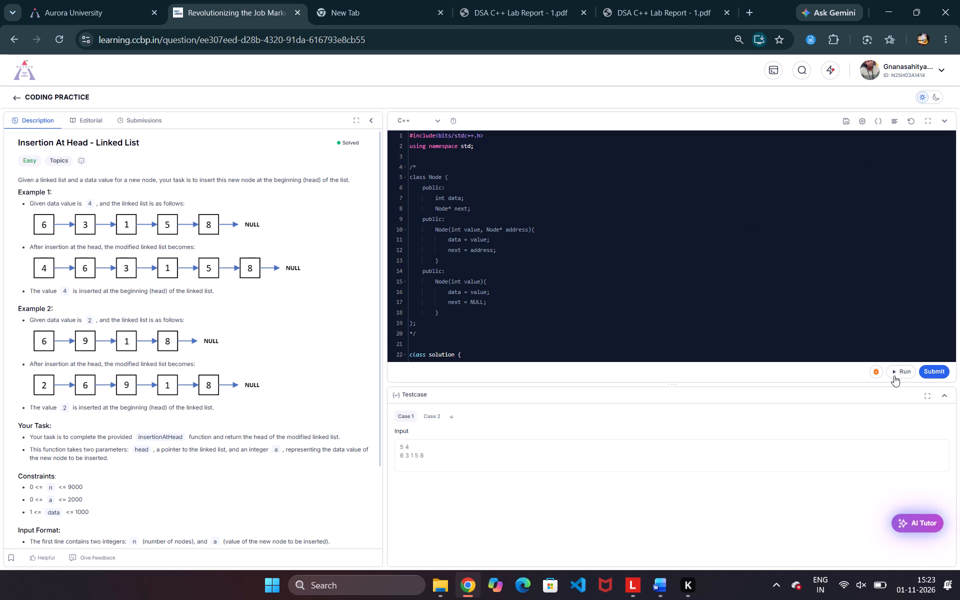
pyautogui.click(893, 376)
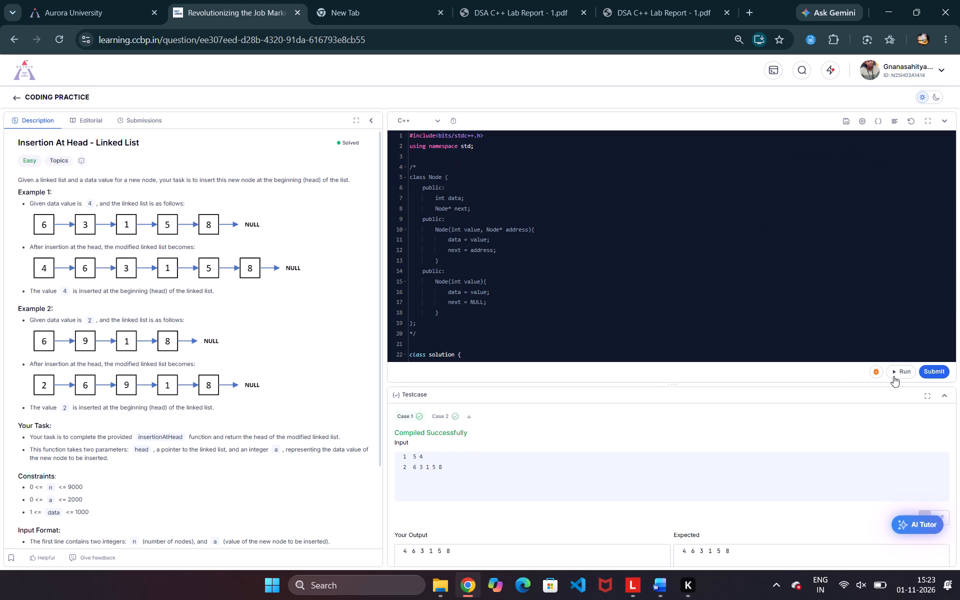
# Capture a screenshot of the whole Insertion At Head problem page and paste it under Question 5 in the Word report.
pyautogui.press('shift+super+s')
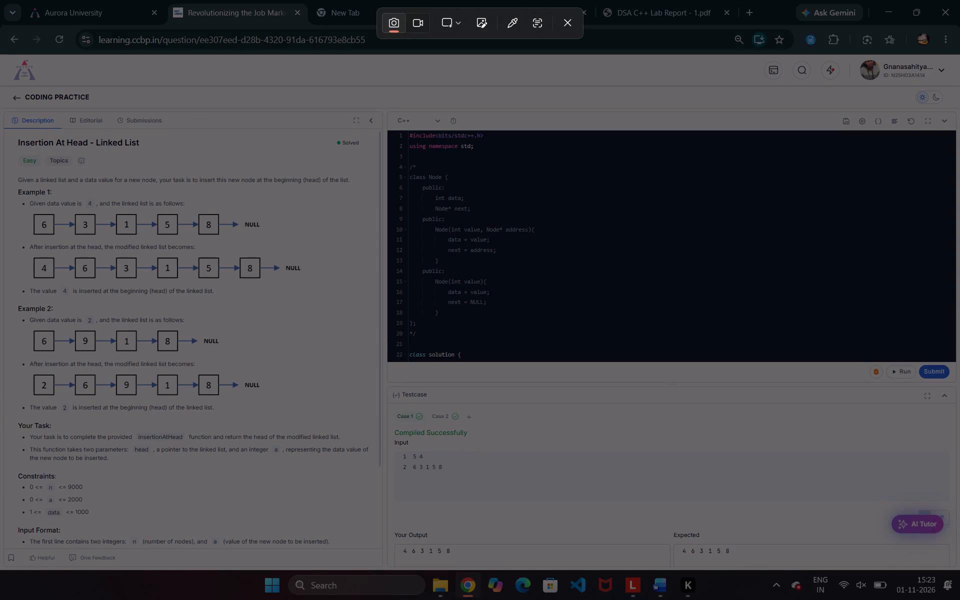
pyautogui.moveTo(0, 54); pyautogui.dragTo(733, 537)
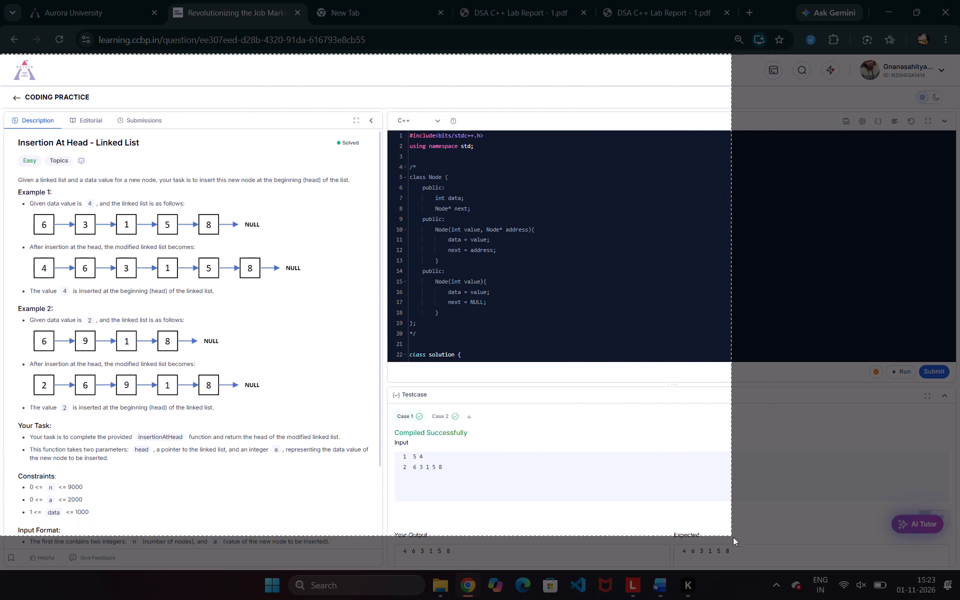
pyautogui.moveTo(733, 537); pyautogui.dragTo(924, 570)
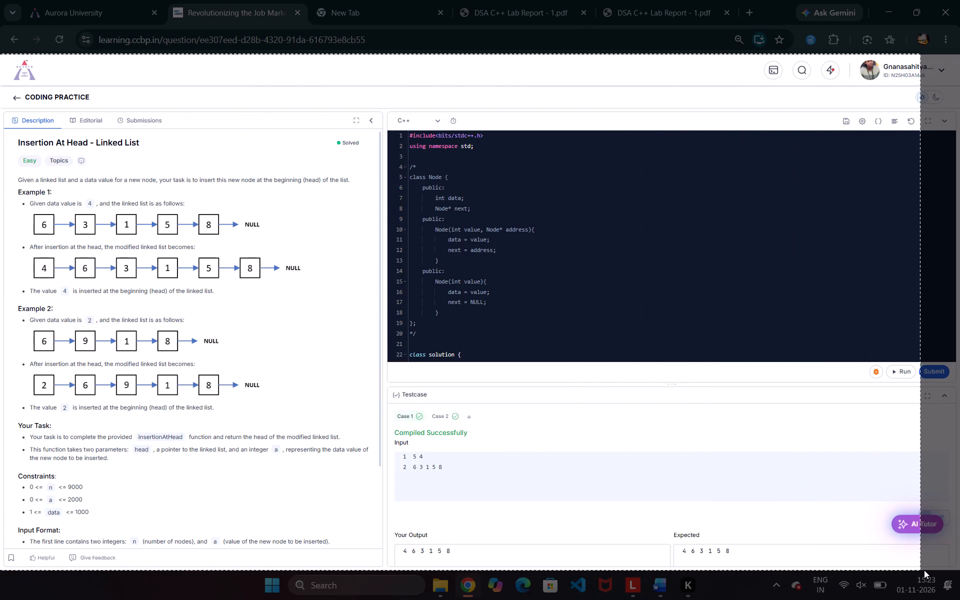
pyautogui.moveTo(924, 570); pyautogui.dragTo(959, 571)
pyautogui.click(655, 577)
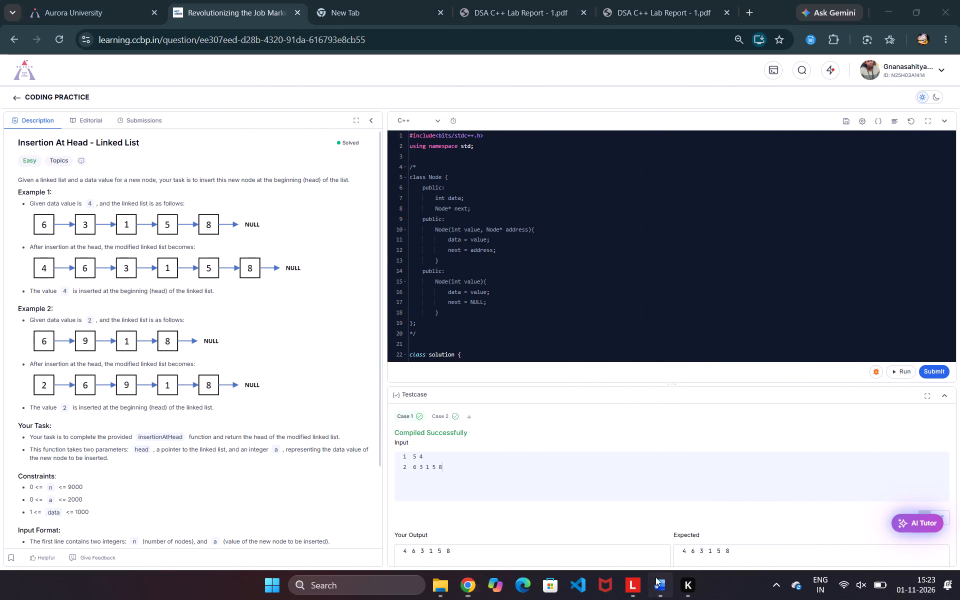
pyautogui.hotkey('ctrl', 'v')
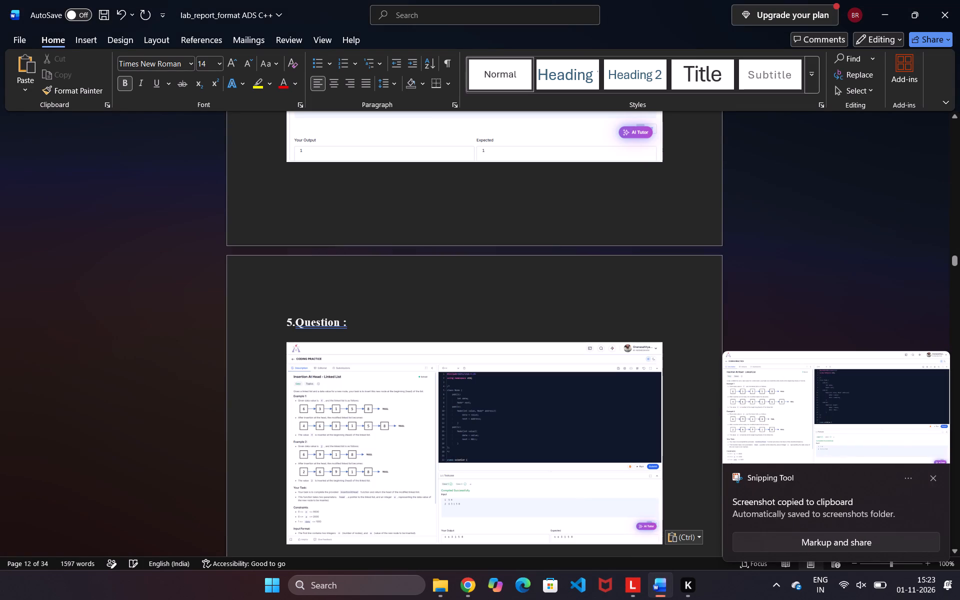
# Delete the entire old minimumBalls code under Question 5's Code heading.
pyautogui.scroll(-2, 493, 442)
pyautogui.moveTo(285, 300); pyautogui.dragTo(334, 350)
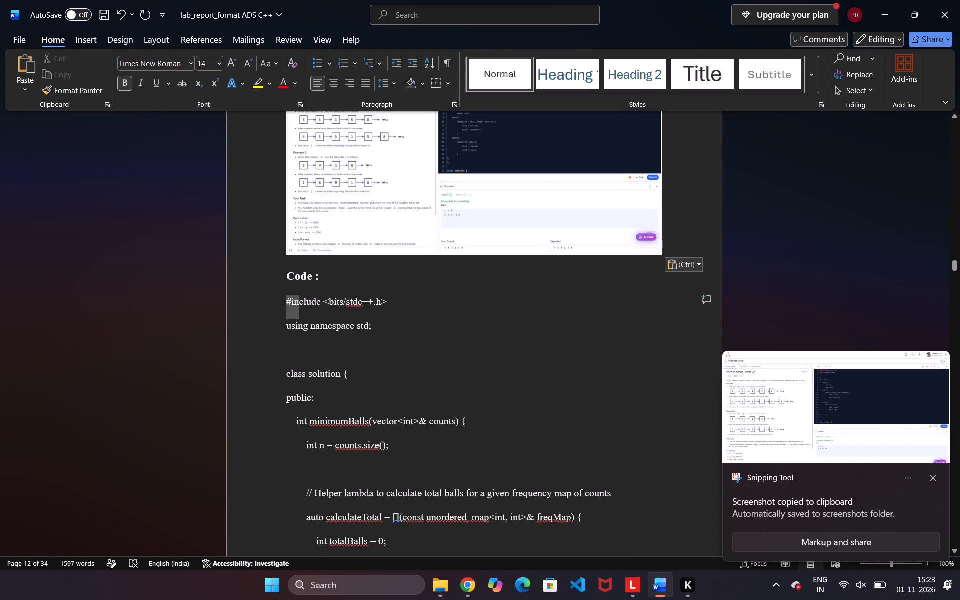
pyautogui.moveTo(334, 350); pyautogui.dragTo(385, 577)
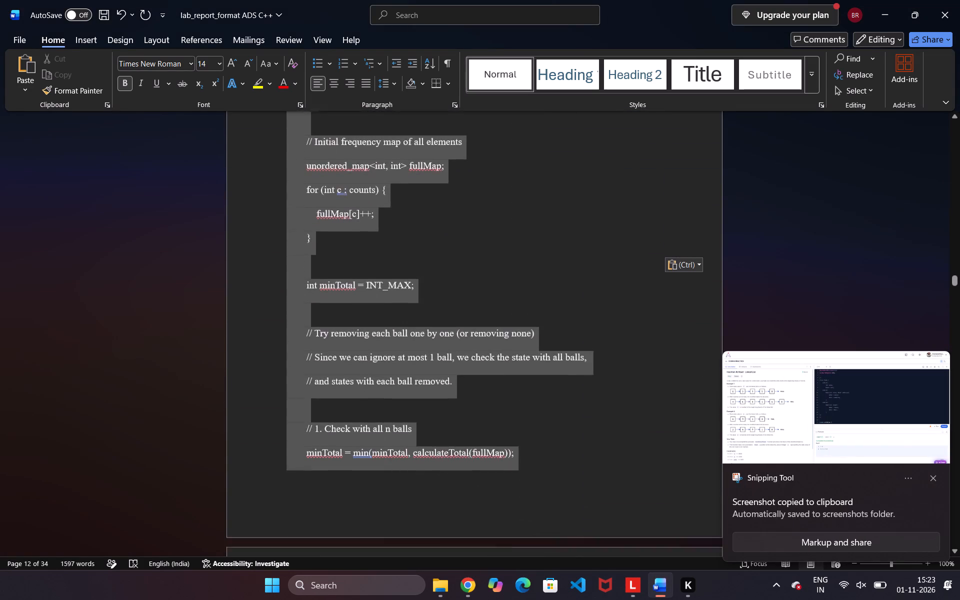
pyautogui.moveTo(385, 577); pyautogui.dragTo(411, 561)
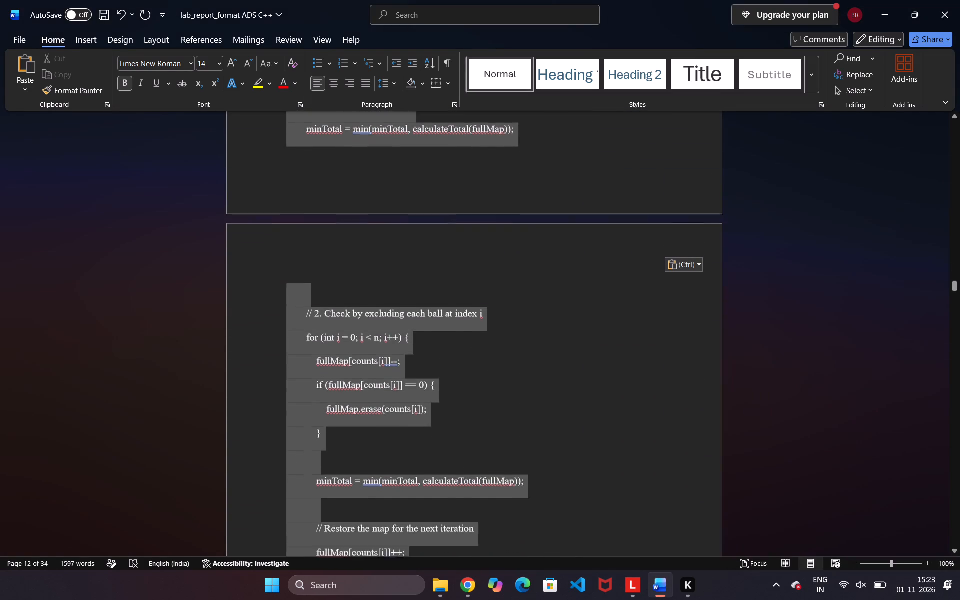
pyautogui.moveTo(411, 561); pyautogui.dragTo(326, 454)
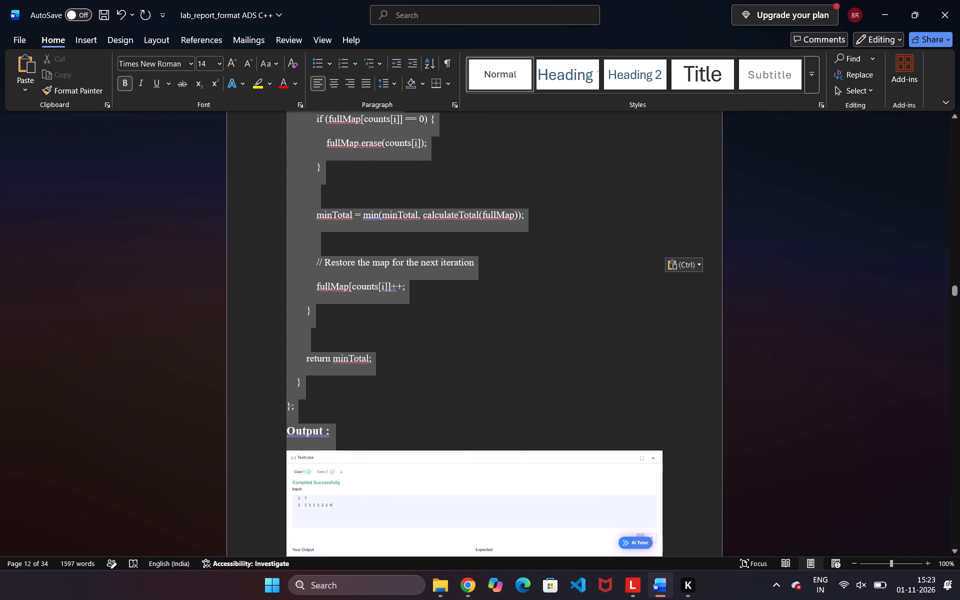
pyautogui.moveTo(326, 454); pyautogui.dragTo(305, 405)
pyautogui.press('BackSpace')
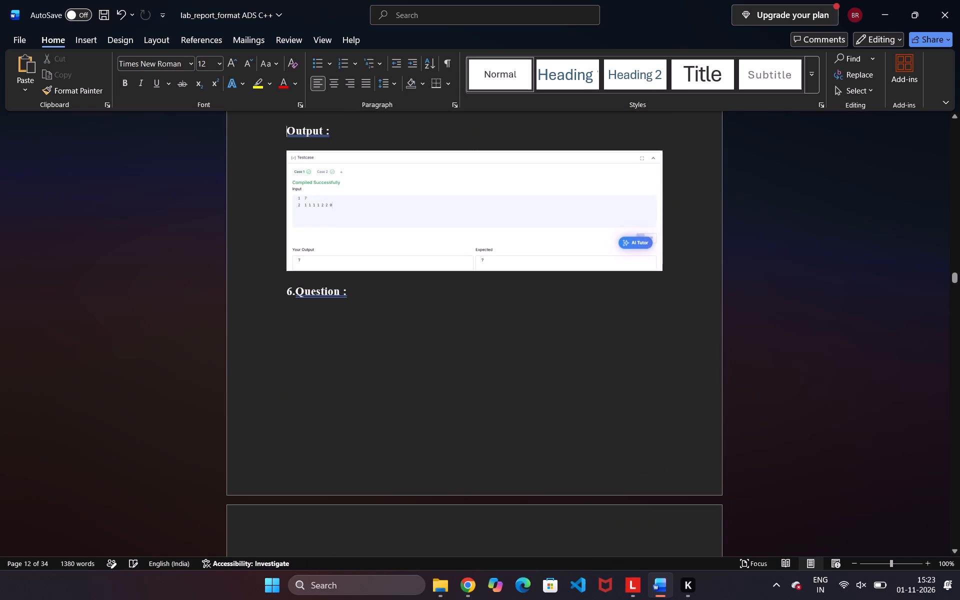
# Copy the full Insertion At Head solution code from the browser and paste it on a new line under Question 5's Code heading.
pyautogui.scroll(2, 360, 369)
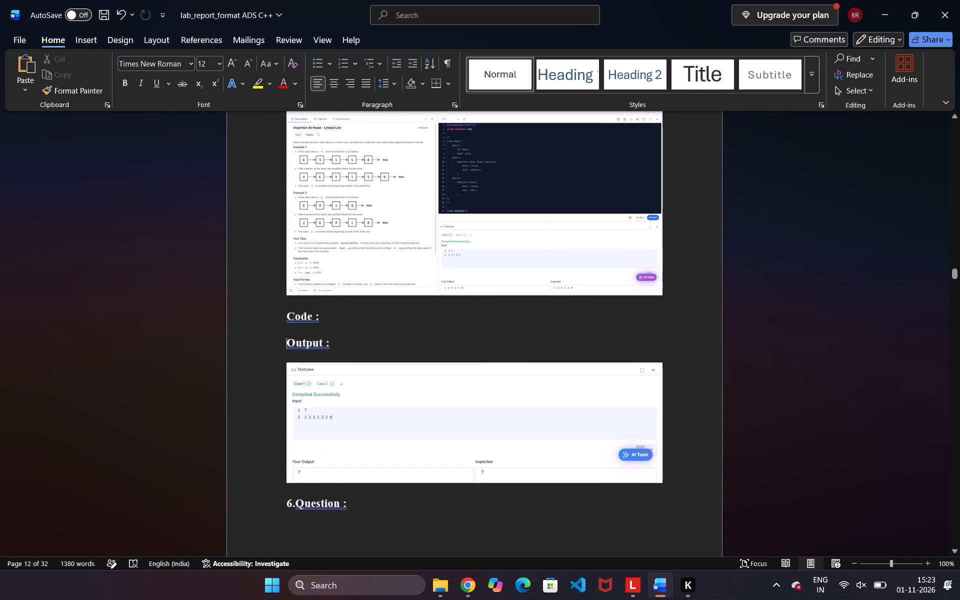
pyautogui.click(332, 318)
pyautogui.press('Return')
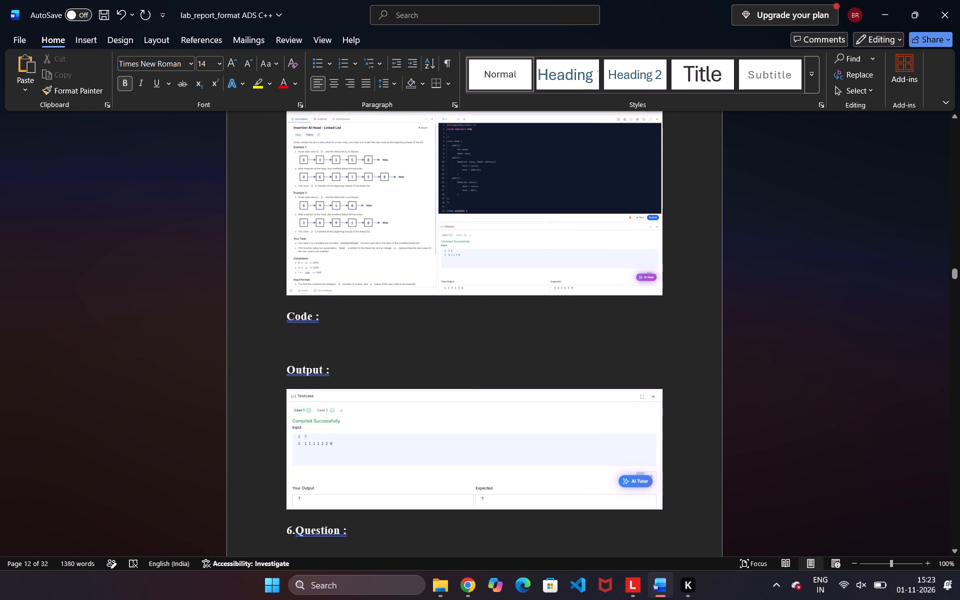
pyautogui.click(459, 593)
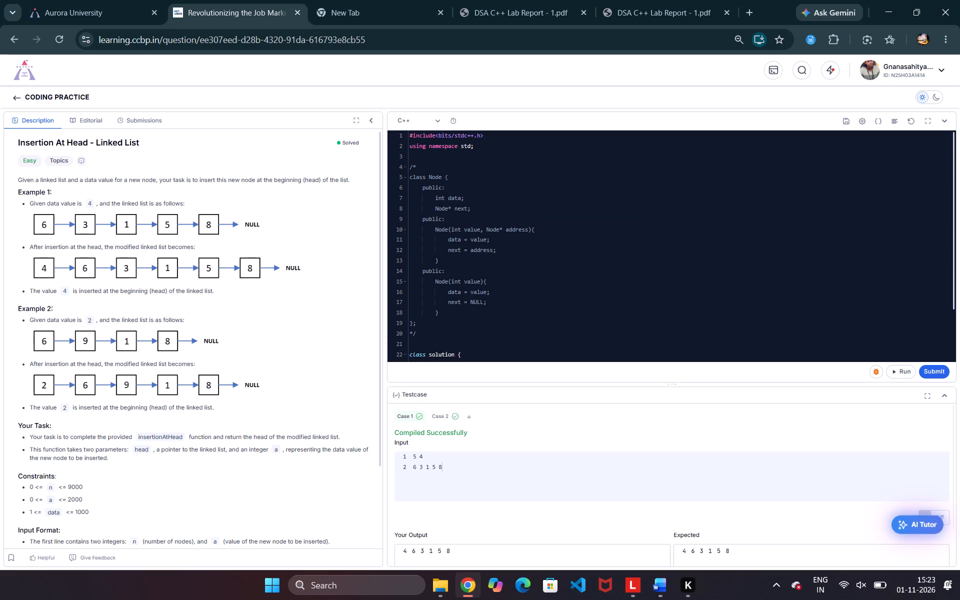
pyautogui.moveTo(409, 136); pyautogui.dragTo(460, 410)
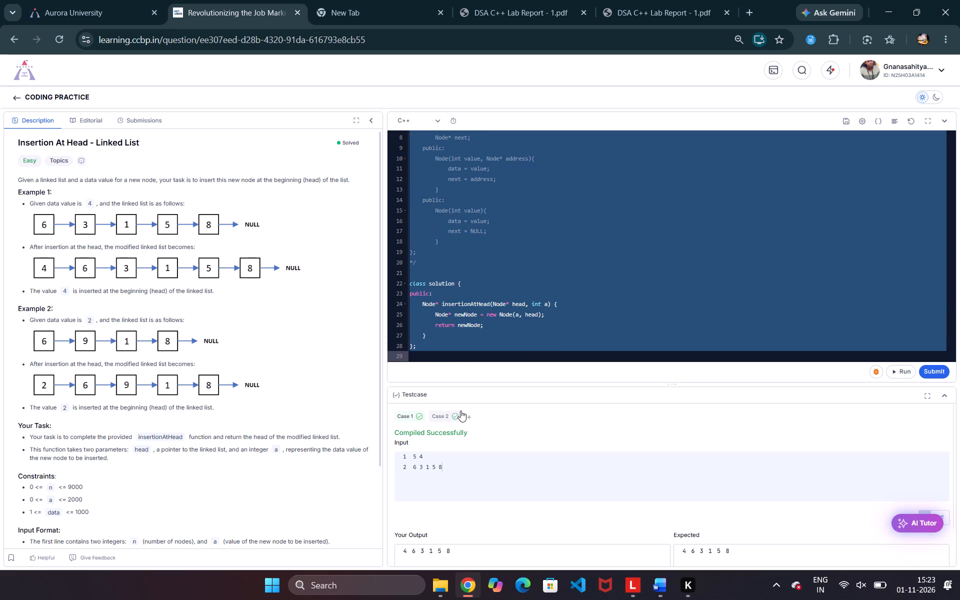
pyautogui.hotkey('ctrl', 'c')
pyautogui.click(654, 589)
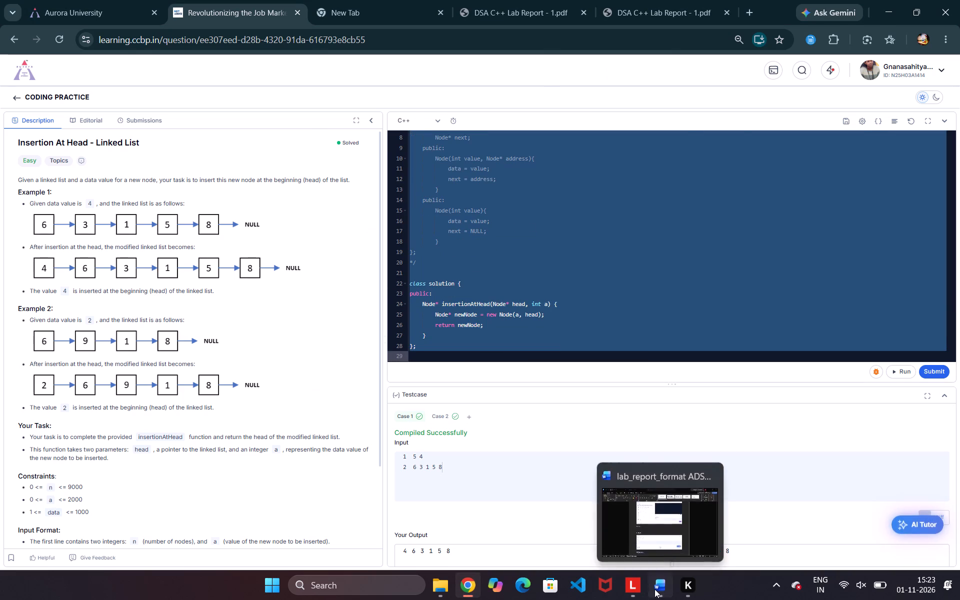
pyautogui.hotkey('ctrl', 'v')
pyautogui.scroll(1, 496, 440)
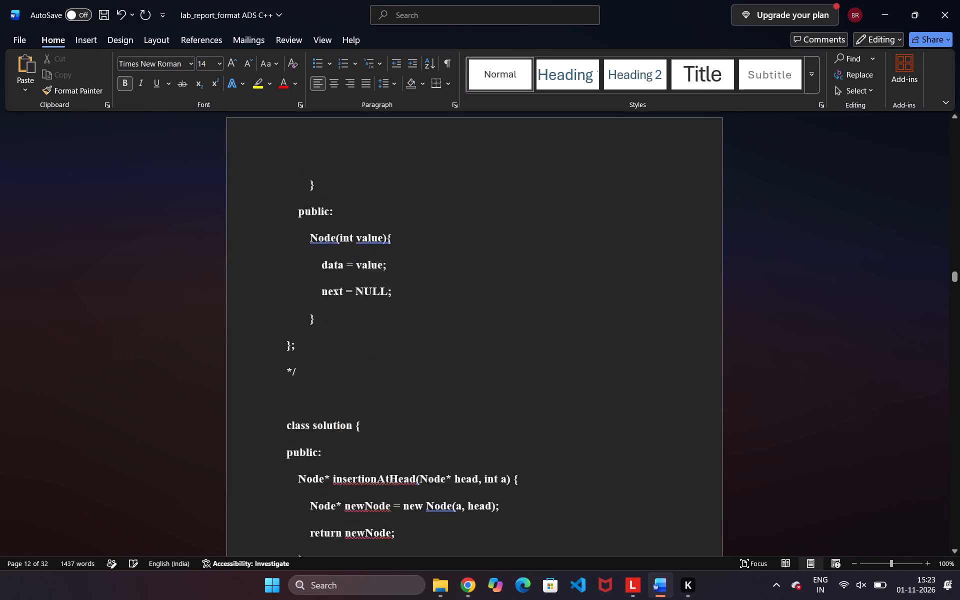
pyautogui.scroll(5, 496, 440)
pyautogui.scroll(-2, 431, 469)
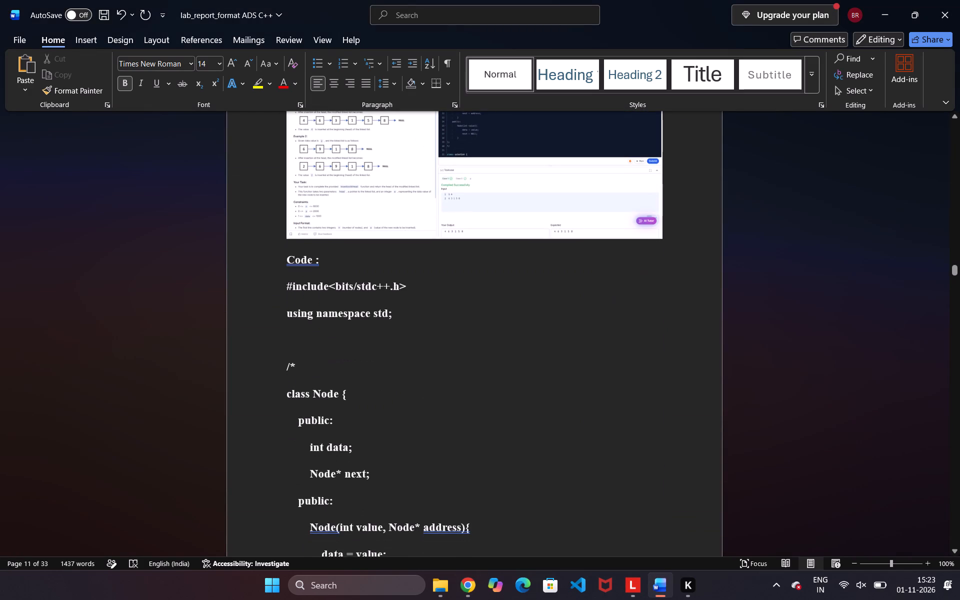
# Remove bold from the entire Insertion At Head code under Question 5's Code heading and reduce its font size to 12.
pyautogui.moveTo(286, 285); pyautogui.dragTo(393, 599)
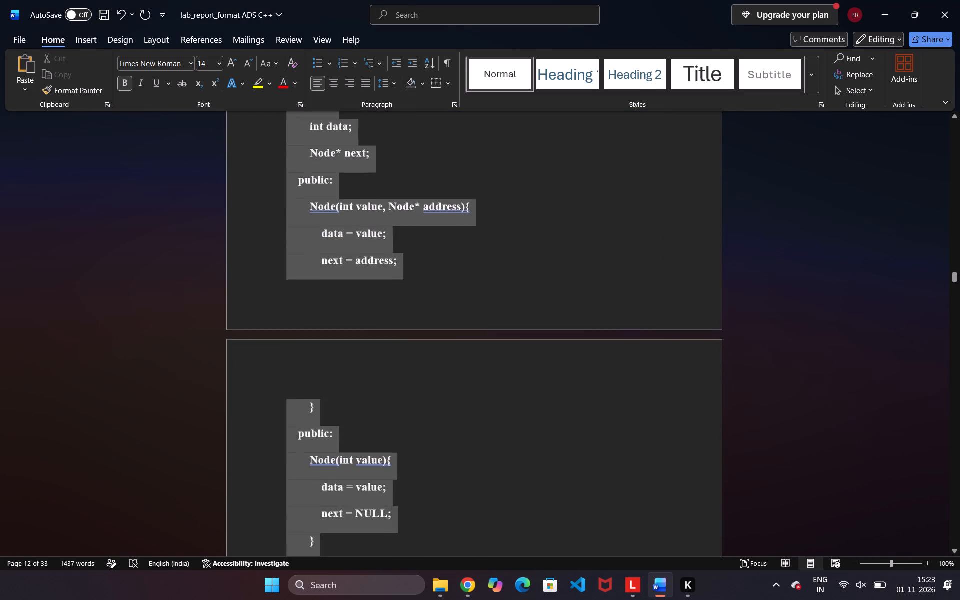
pyautogui.moveTo(393, 599); pyautogui.dragTo(373, 101)
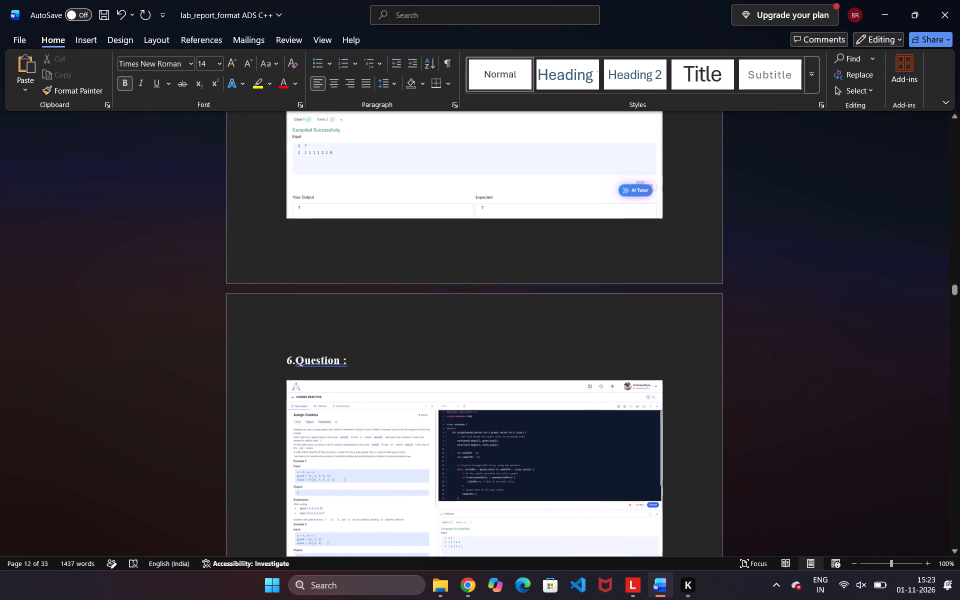
pyautogui.moveTo(373, 101); pyautogui.dragTo(316, 356)
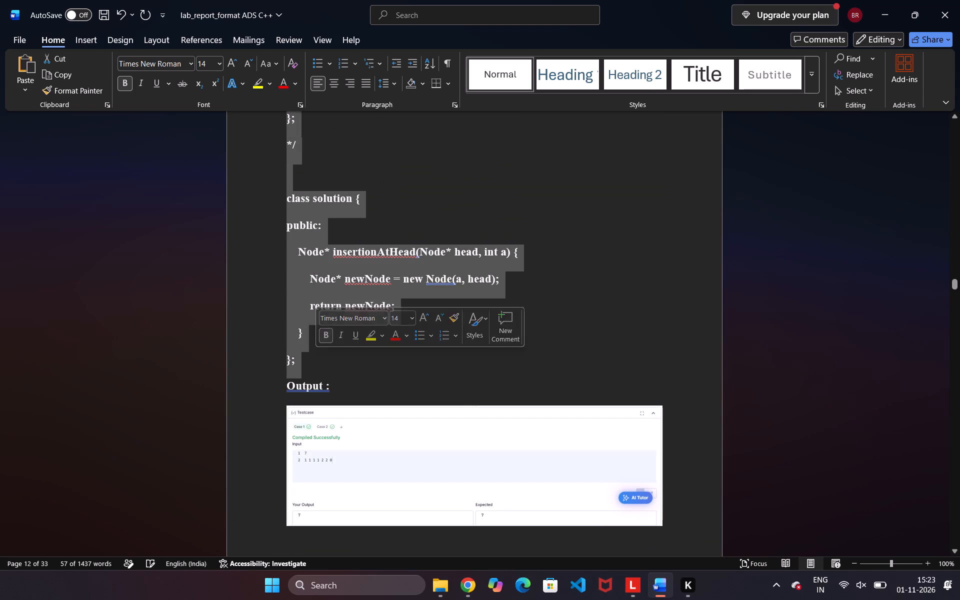
pyautogui.click(127, 82)
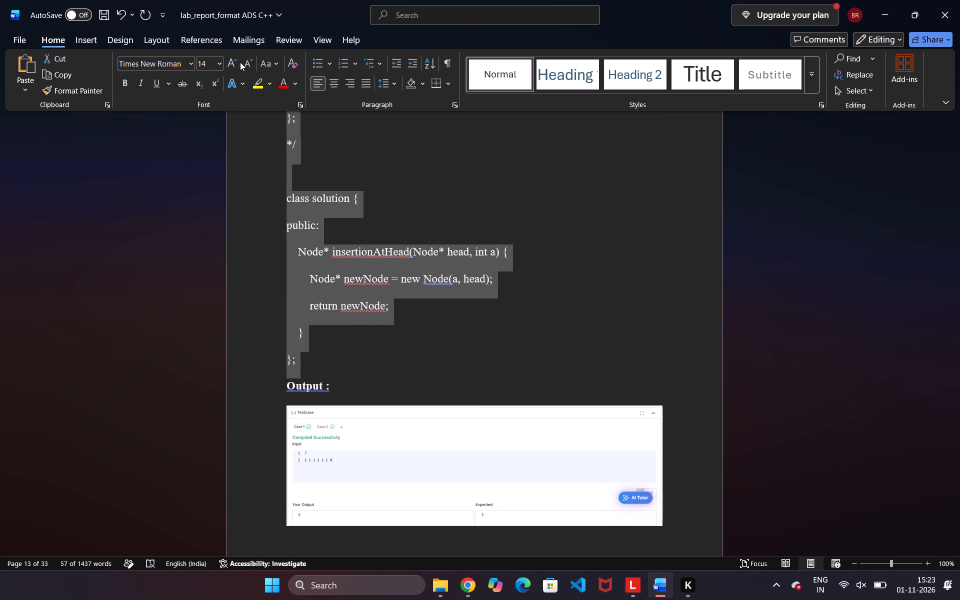
pyautogui.click(240, 62)
pyautogui.click(243, 62)
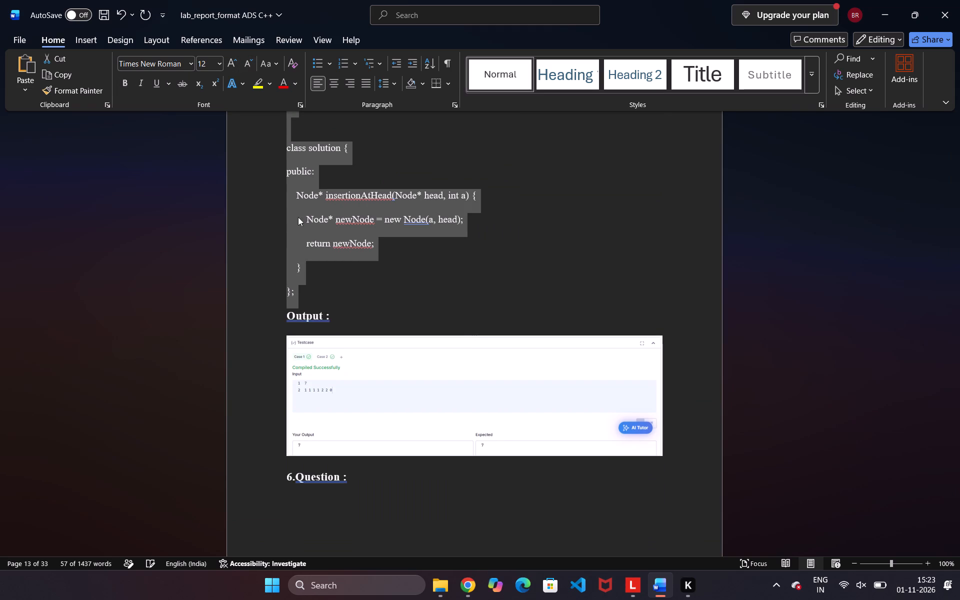
# Replace the old output picture under Question 5's Output heading with a screenshot of the Insertion At Head Testcase panel from the browser.
pyautogui.click(334, 312)
pyautogui.scroll(-1, 334, 312)
pyautogui.click(334, 312)
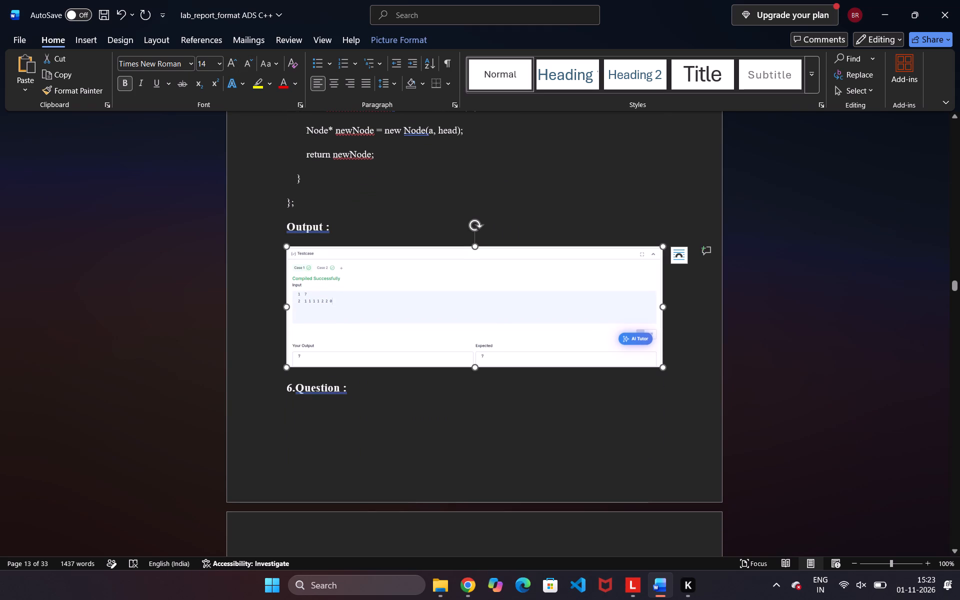
pyautogui.press('BackSpace')
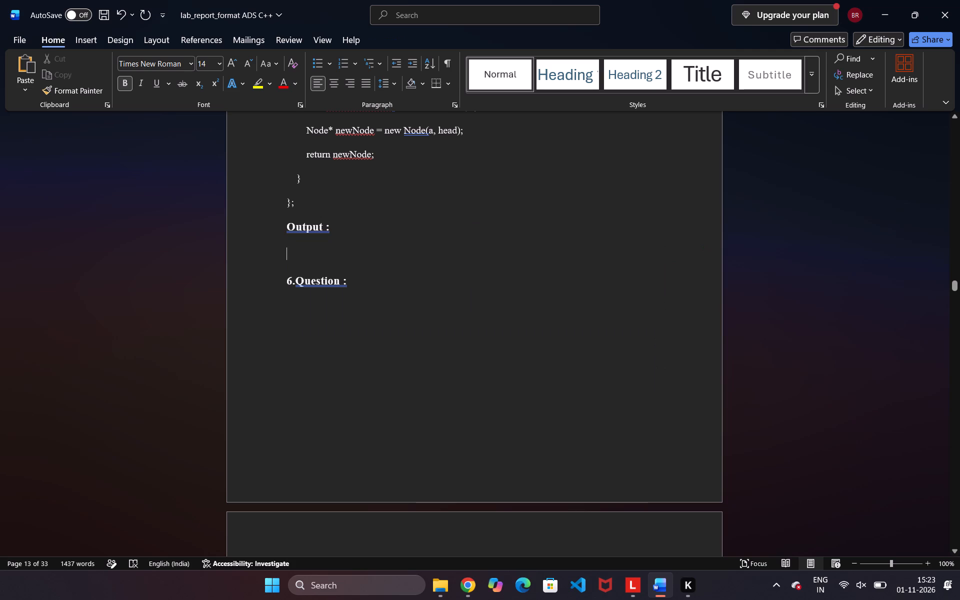
pyautogui.click(467, 578)
pyautogui.click(498, 294)
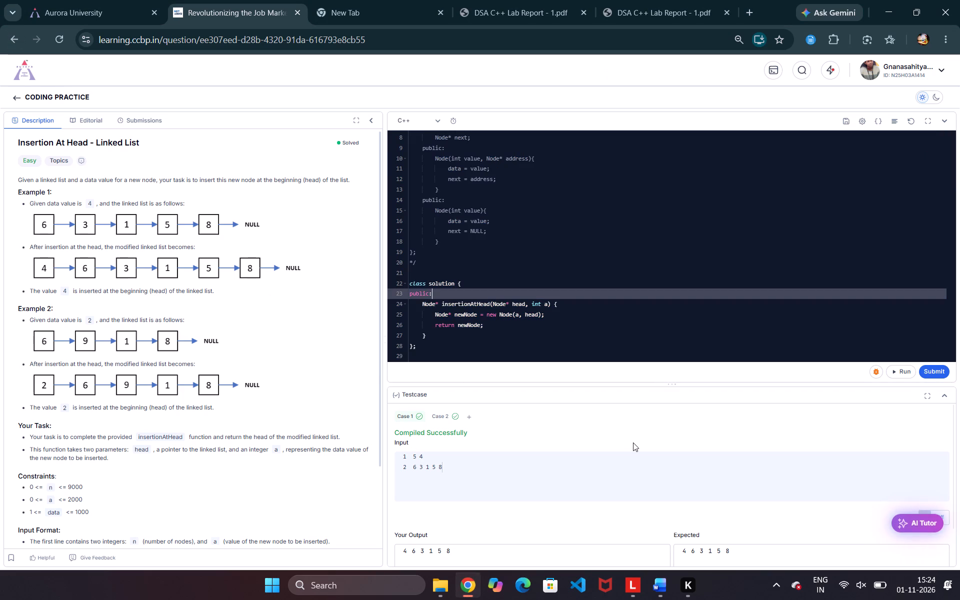
pyautogui.press('shift+super+s')
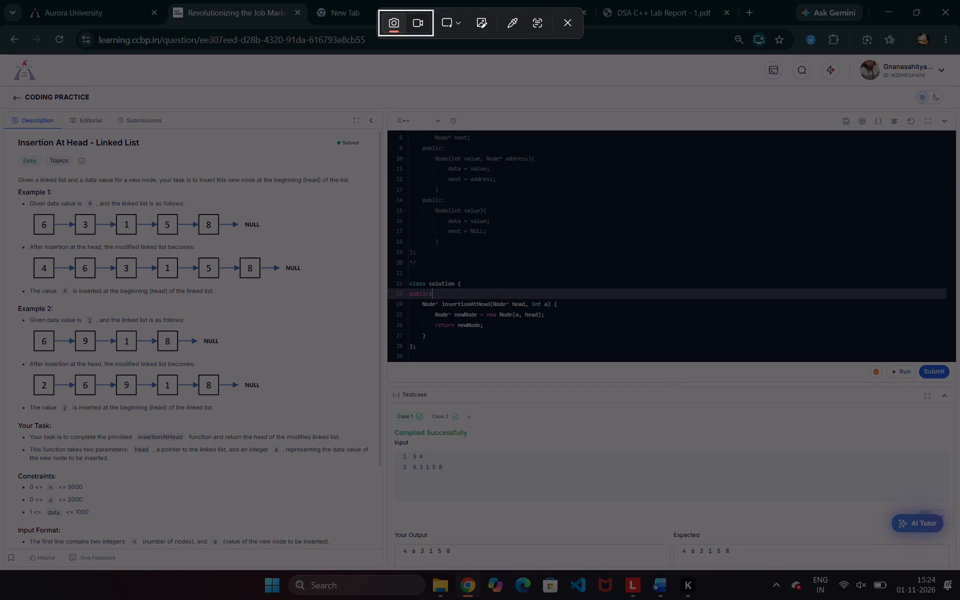
pyautogui.moveTo(383, 386); pyautogui.dragTo(959, 572)
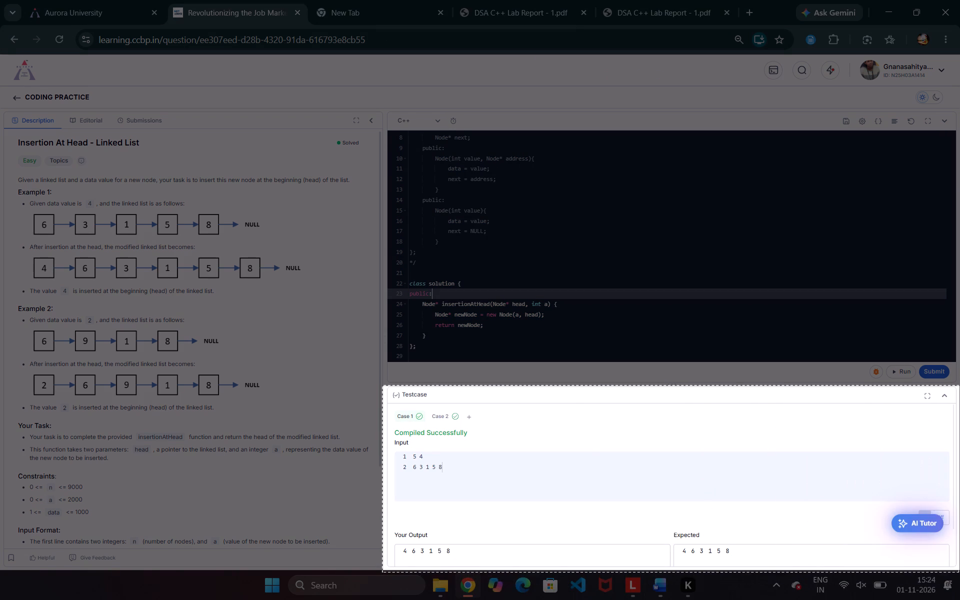
pyautogui.moveTo(959, 572); pyautogui.dragTo(959, 569)
pyautogui.click(653, 584)
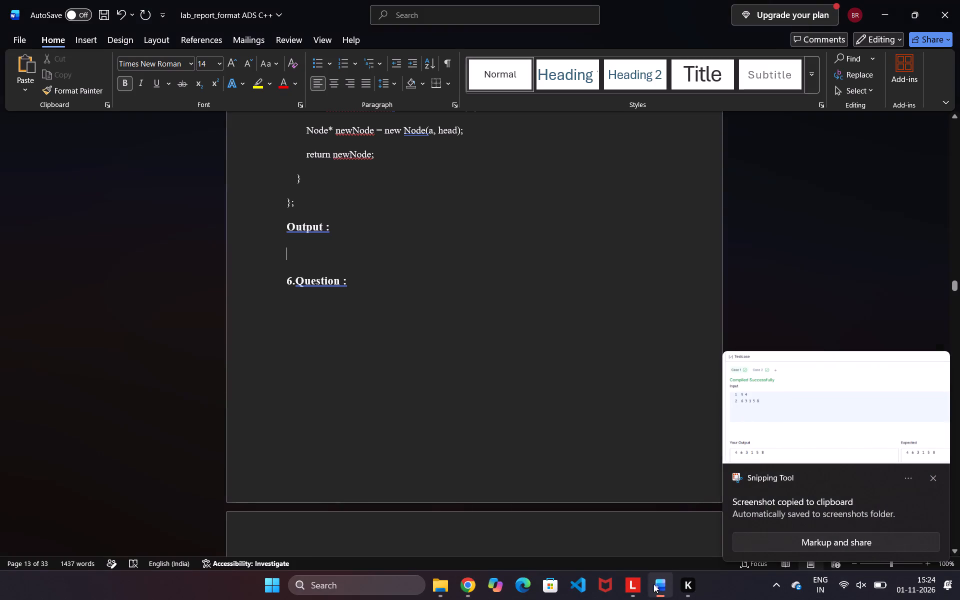
pyautogui.hotkey('ctrl', 'v')
# Insert two blank lines above the 6.Question heading to move it to the start of the following page.
pyautogui.scroll(-1, 416, 389)
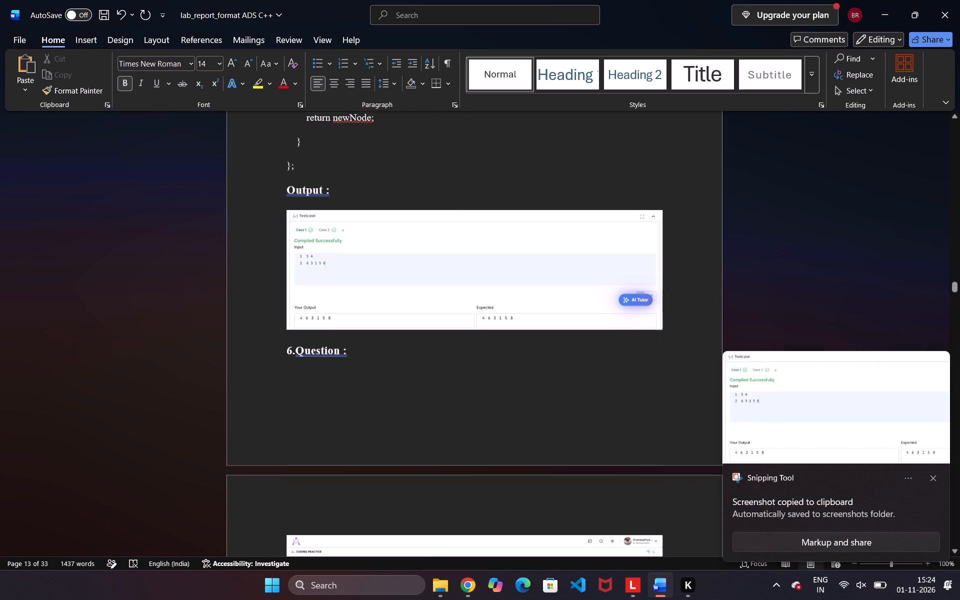
pyautogui.scroll(-1, 416, 389)
pyautogui.click(286, 288)
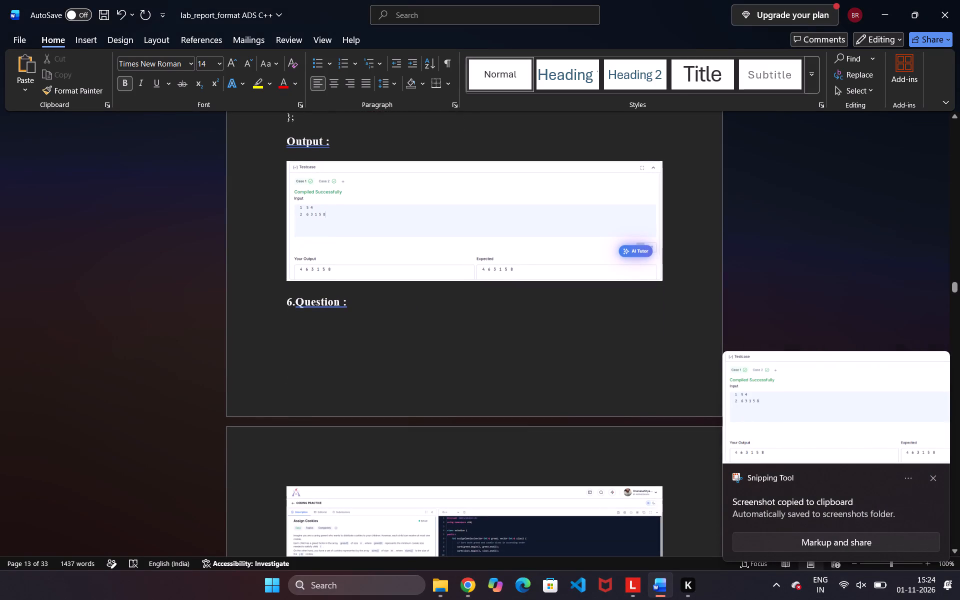
pyautogui.click(288, 301)
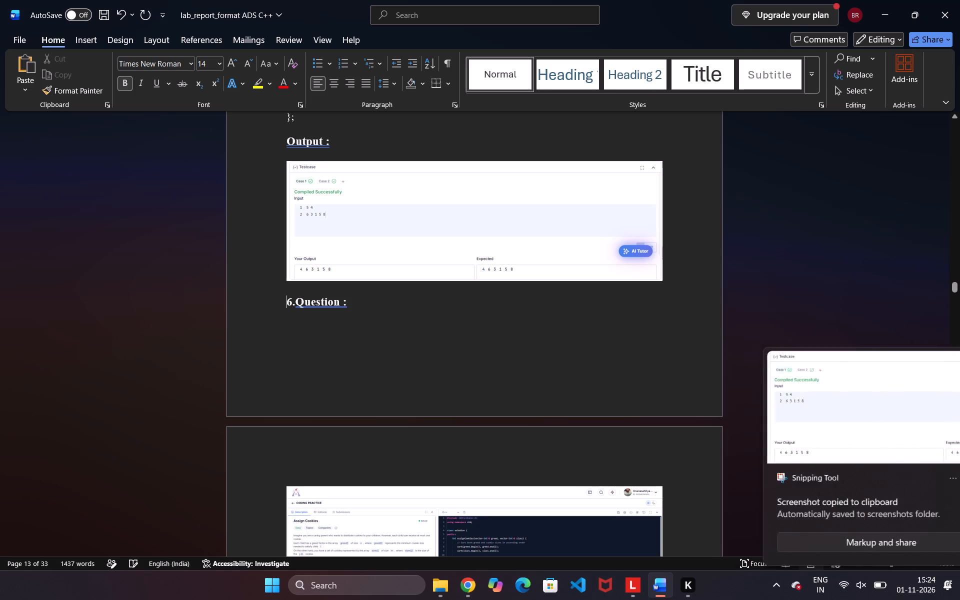
pyautogui.press('Return')
pyautogui.press('Return')
# Delete the old Assign Cookies screenshot under the 6.Question heading.
pyautogui.scroll(-2, 288, 301)
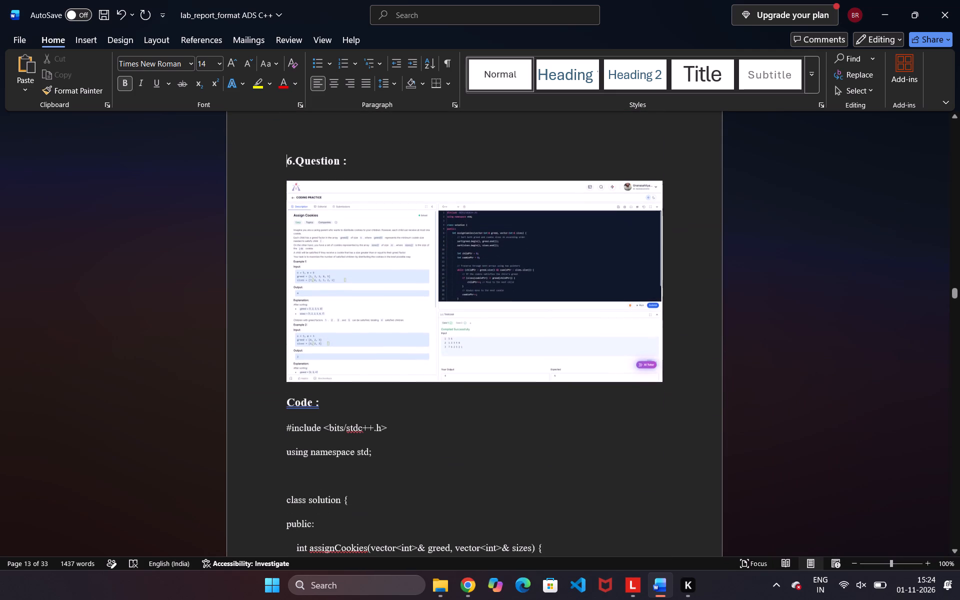
pyautogui.click(384, 263)
pyautogui.press('BackSpace')
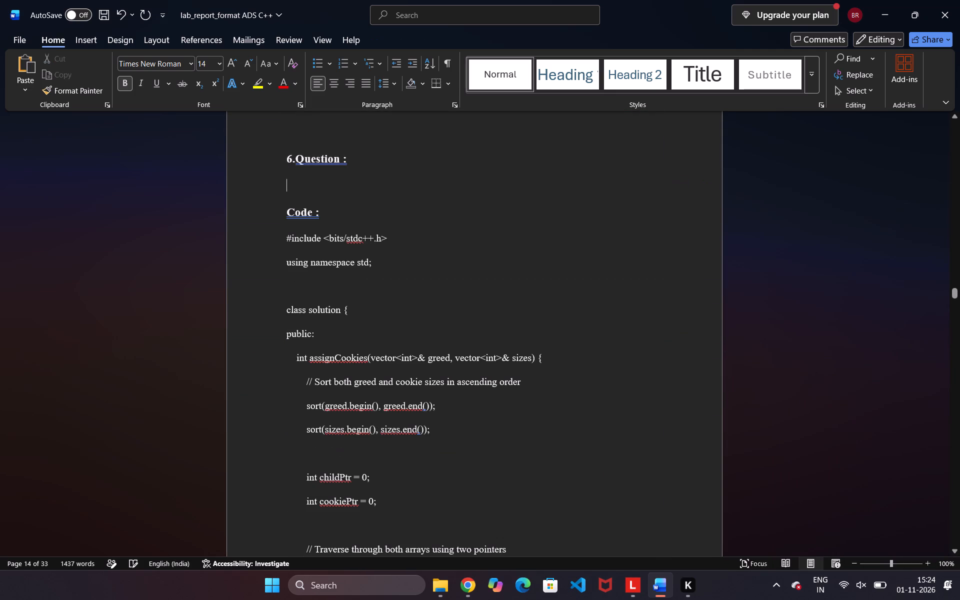
# In the browser, return to the Coding Practice list, open Insertion At Tail - Linked List and run its test cases.
pyautogui.click(461, 592)
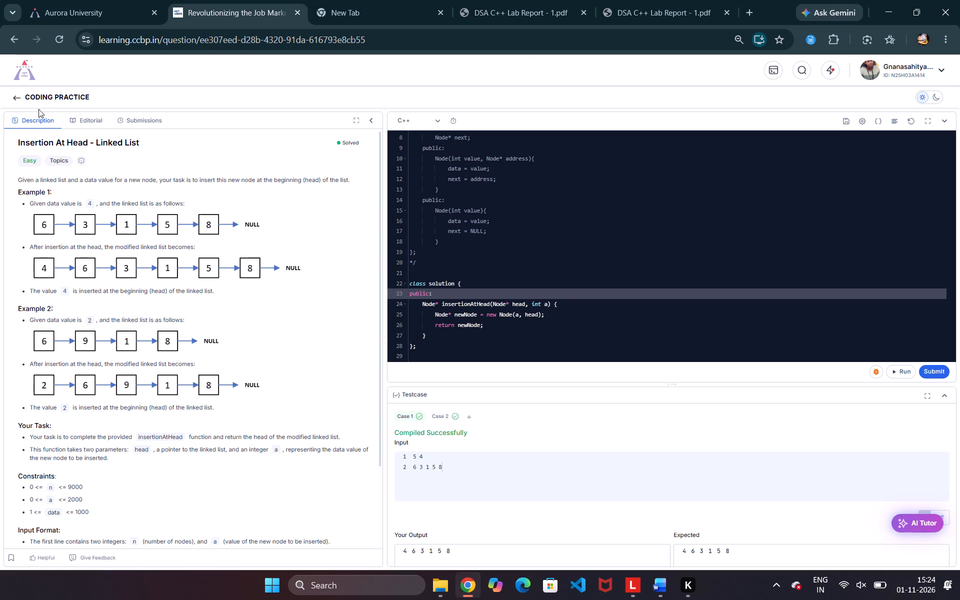
pyautogui.click(16, 97)
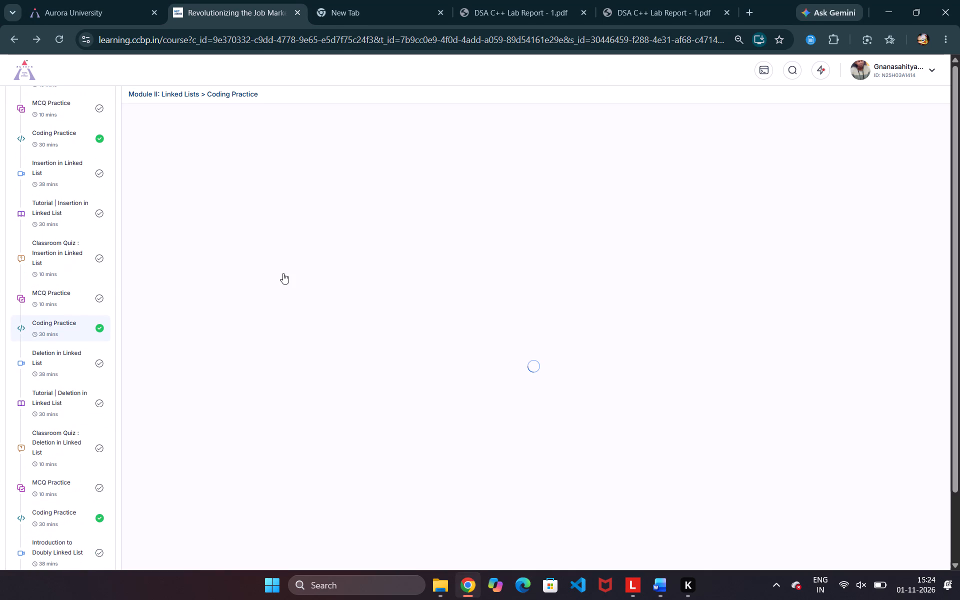
pyautogui.click(320, 209)
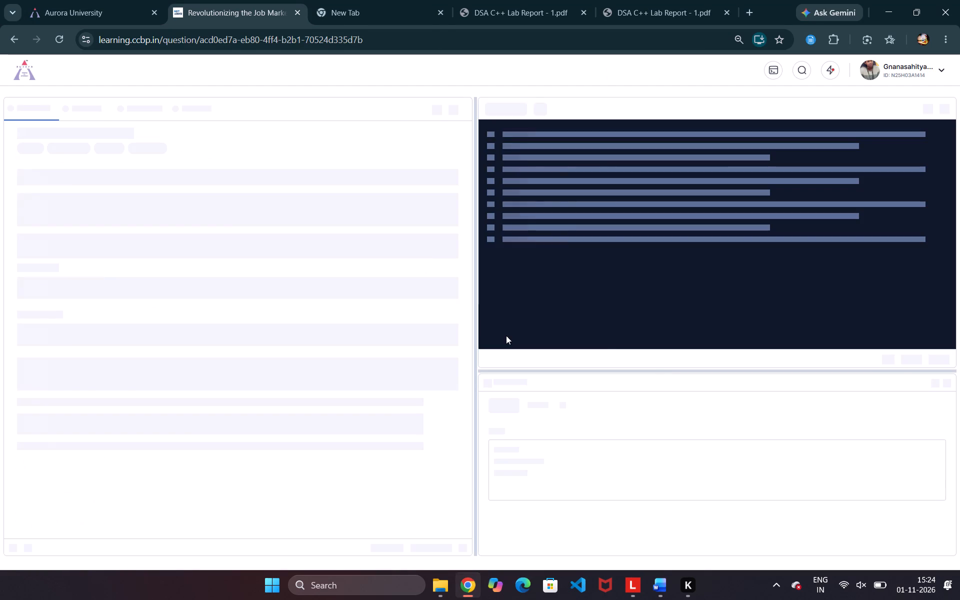
pyautogui.click(903, 369)
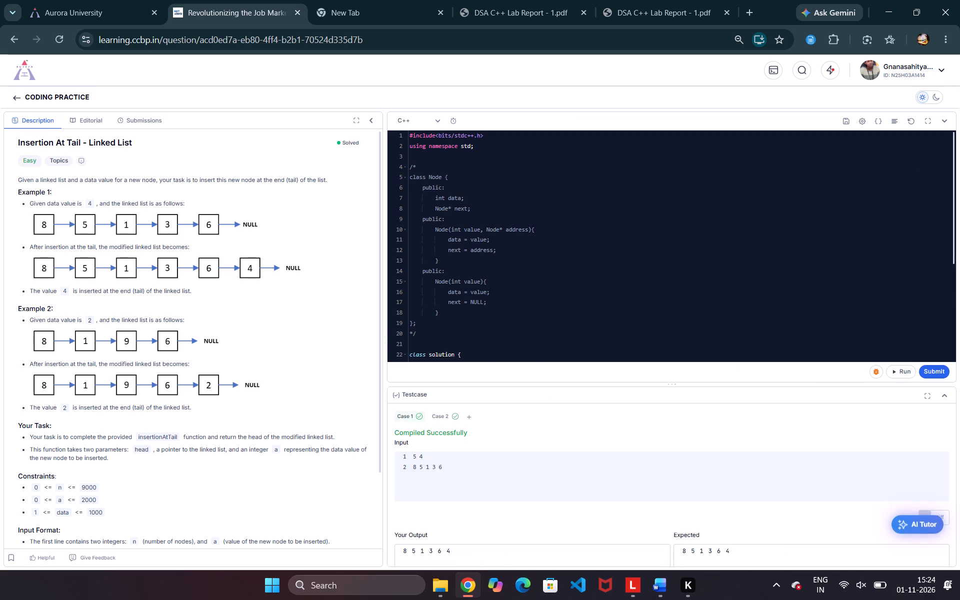
# Capture a screenshot of the whole Insertion At Tail problem page and paste it under Question 6 in the Word report.
pyautogui.press('shift+super+s')
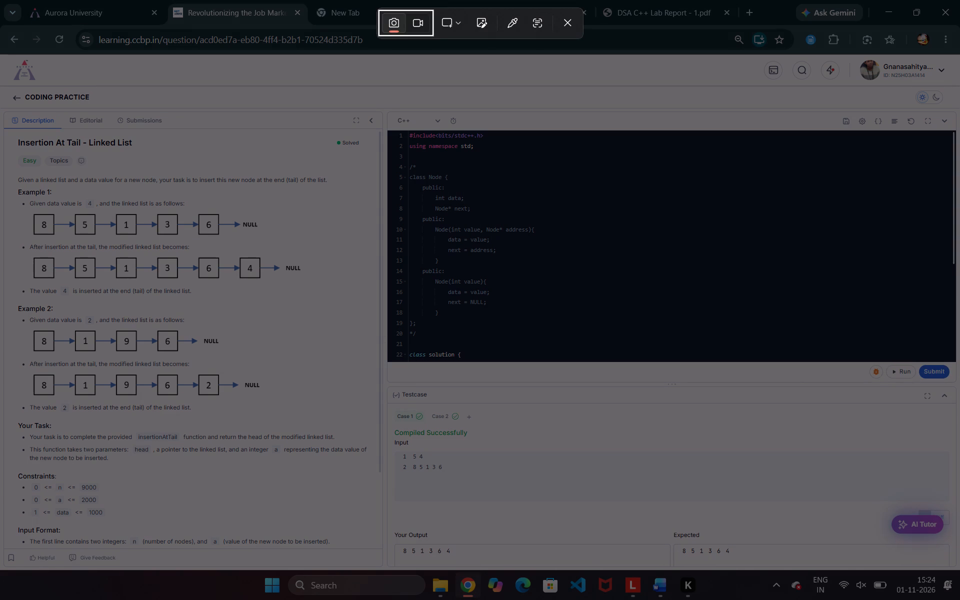
pyautogui.moveTo(0, 53); pyautogui.dragTo(99, 136)
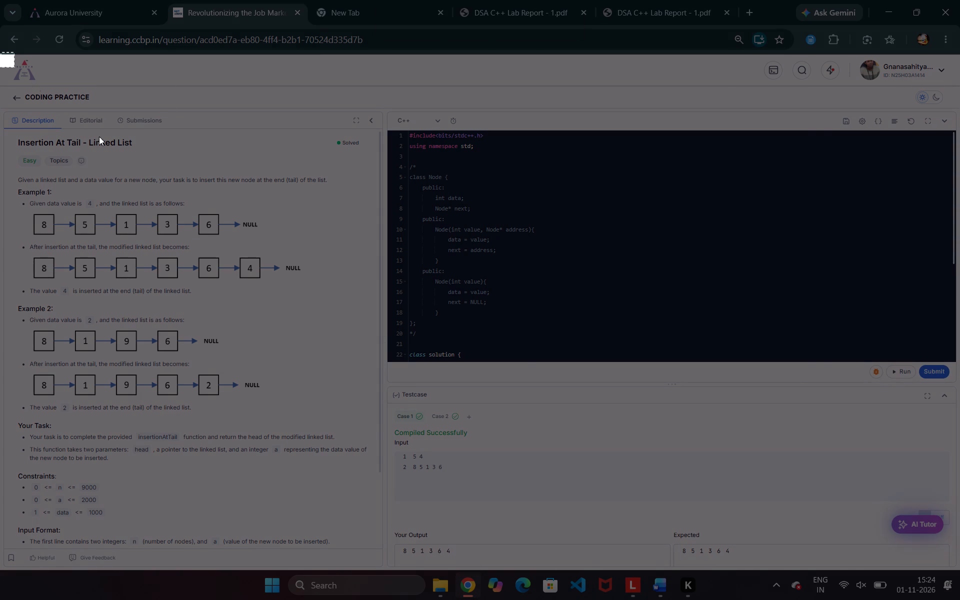
pyautogui.moveTo(99, 136); pyautogui.dragTo(888, 573)
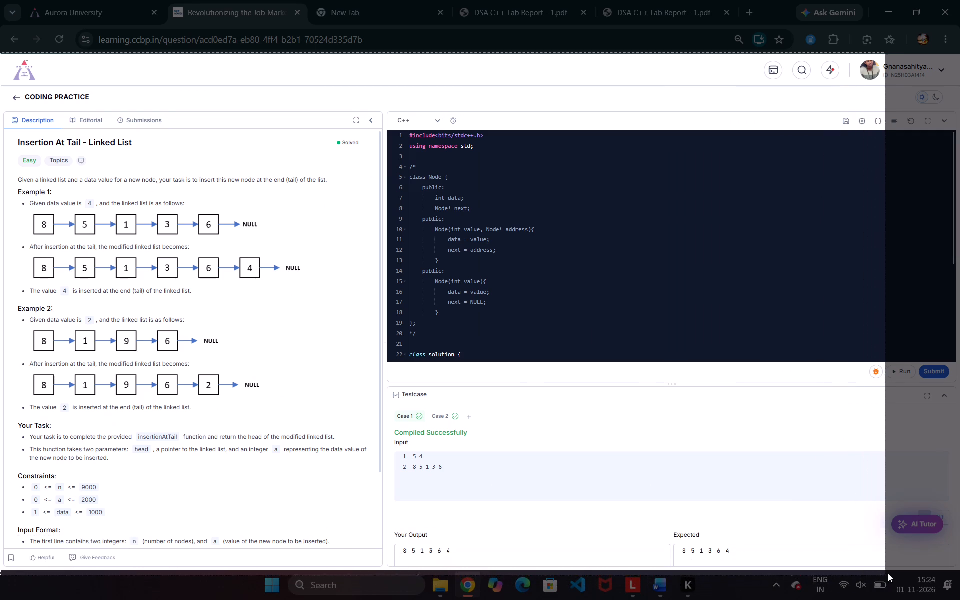
pyautogui.moveTo(888, 573); pyautogui.dragTo(959, 568)
pyautogui.click(654, 581)
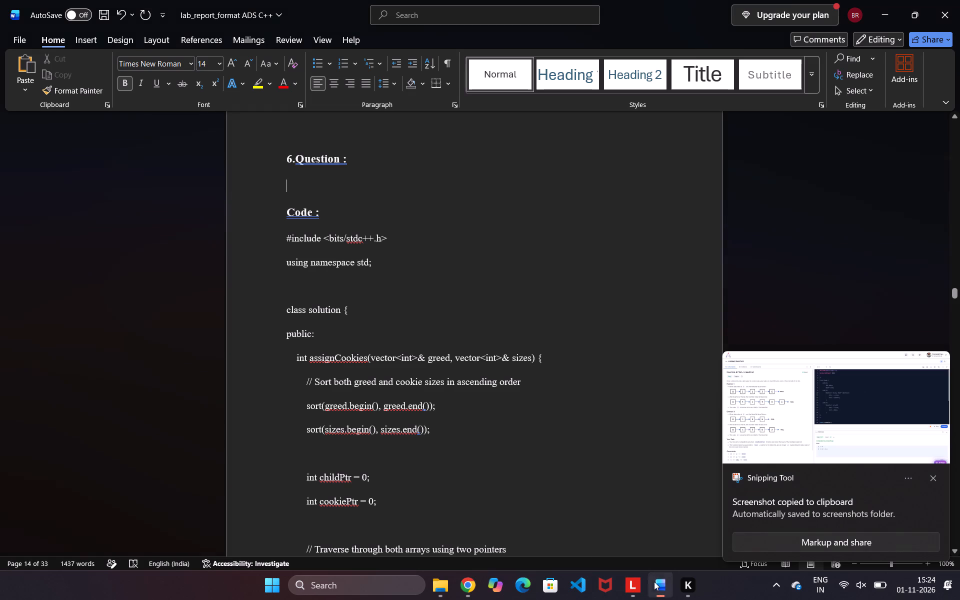
pyautogui.hotkey('ctrl', 'v')
# Delete the entire old assignCookies code under Question 6's Code heading.
pyautogui.scroll(-1, 422, 353)
pyautogui.moveTo(285, 342); pyautogui.dragTo(365, 569)
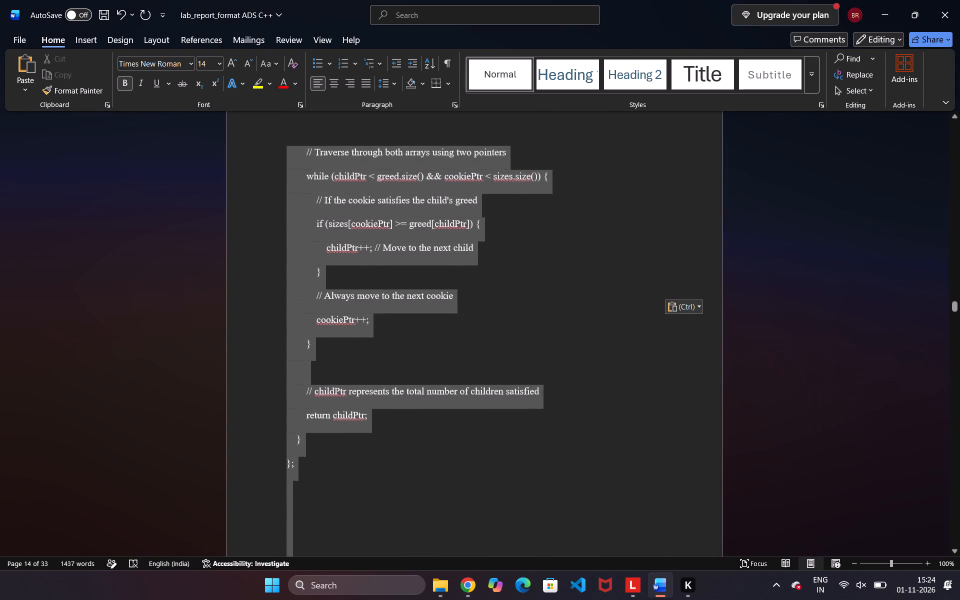
pyautogui.moveTo(365, 569); pyautogui.dragTo(305, 369)
pyautogui.press('BackSpace')
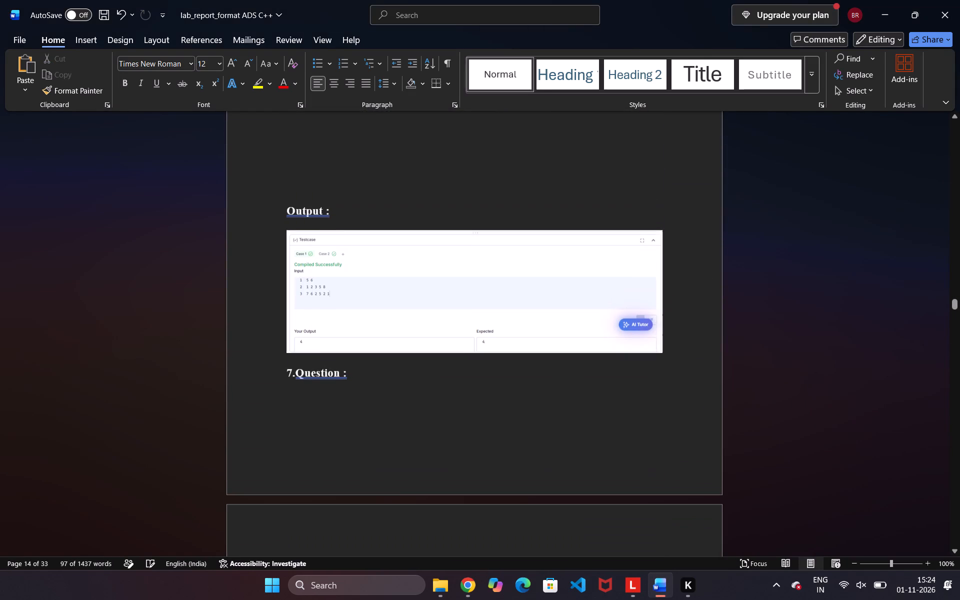
# Copy the full Insertion At Tail solution code from the browser and paste it under Question 6's Code heading in Word.
pyautogui.scroll(1, 379, 319)
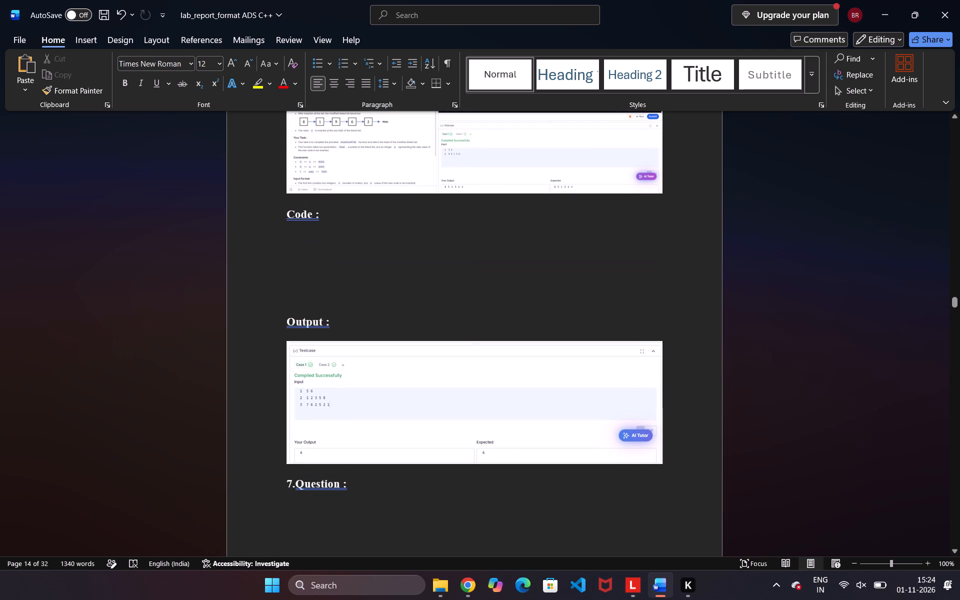
pyautogui.click(473, 582)
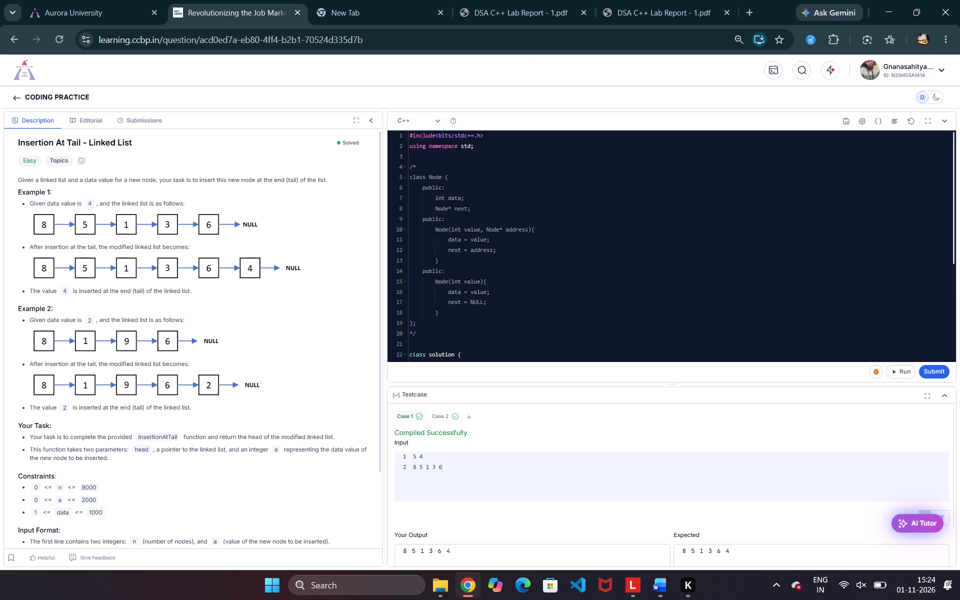
pyautogui.moveTo(409, 136); pyautogui.dragTo(472, 446)
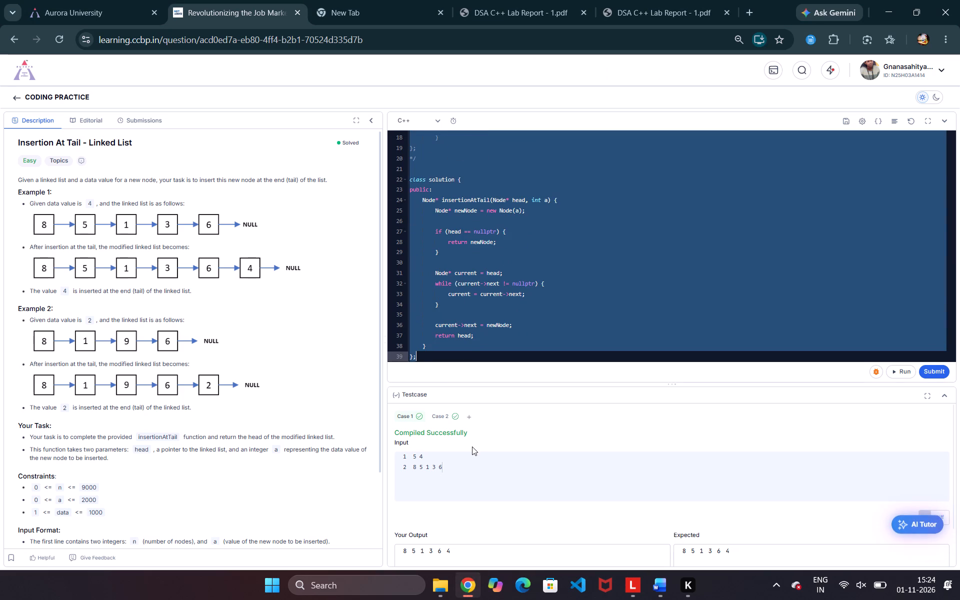
pyautogui.hotkey('ctrl', 'c')
pyautogui.click(658, 580)
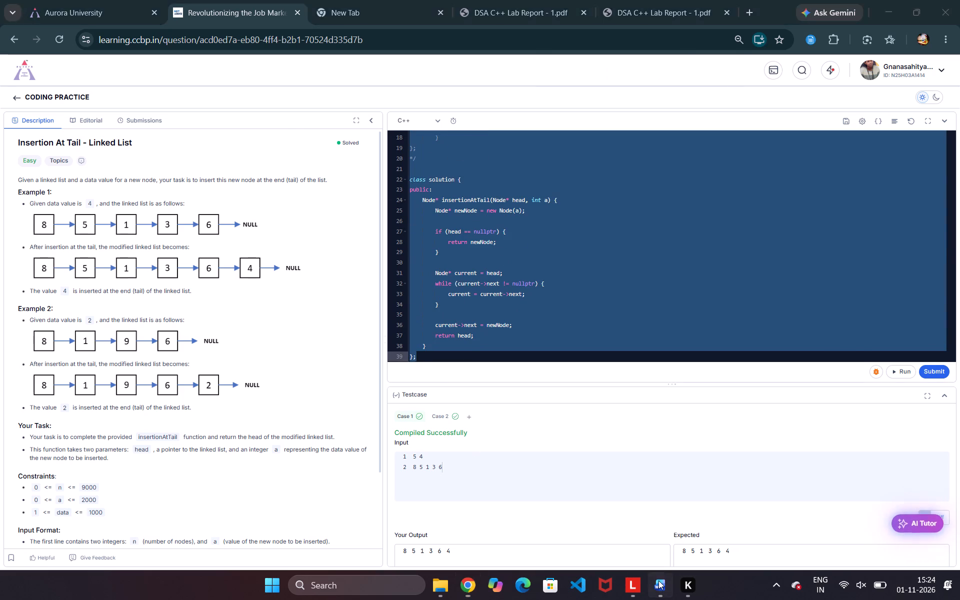
pyautogui.hotkey('ctrl', 'v')
# Remove the bold from the whole pasted Insertion At Tail code under Question 6 and reduce its font size to 12.
pyautogui.scroll(7, 500, 357)
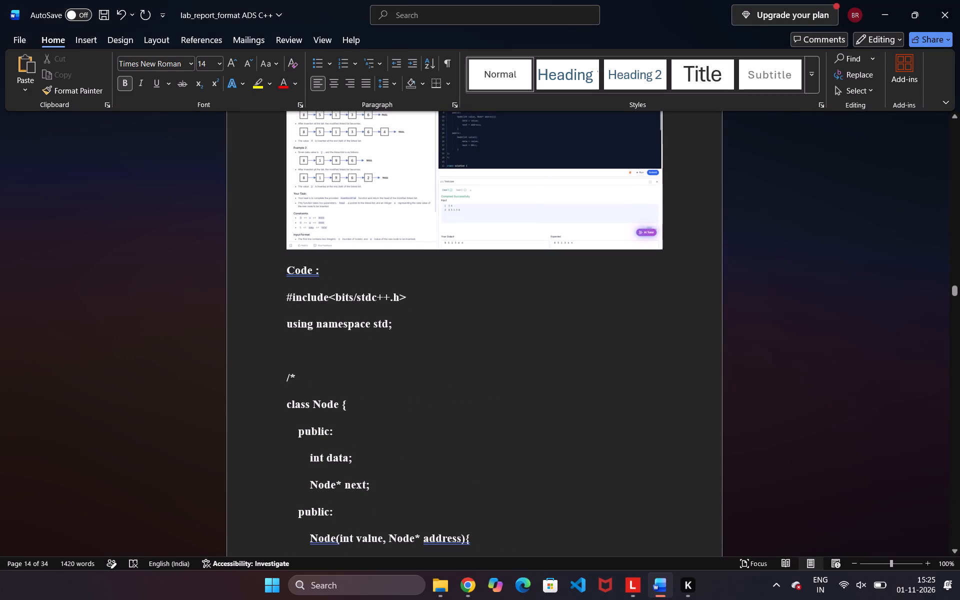
pyautogui.moveTo(287, 293); pyautogui.dragTo(390, 561)
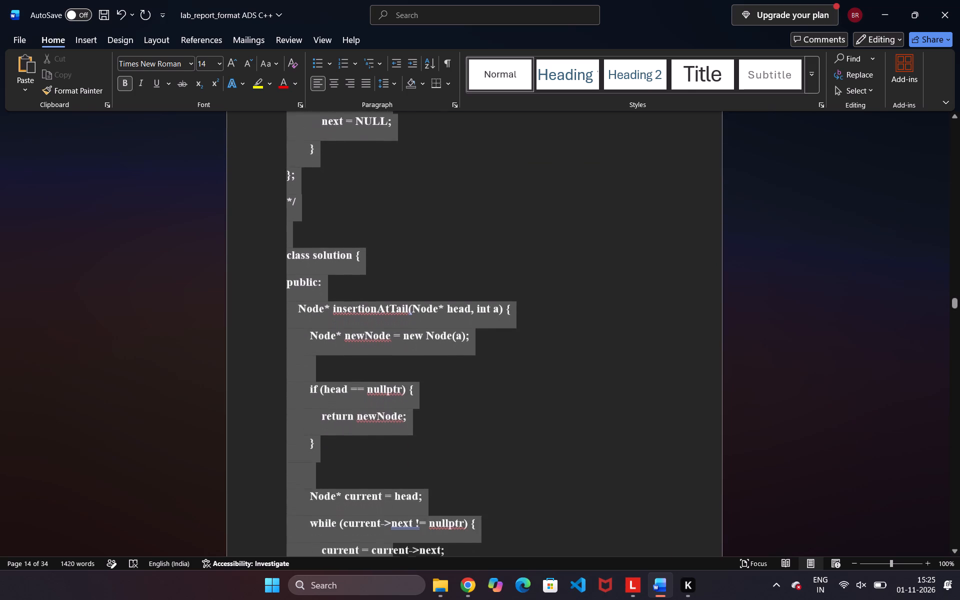
pyautogui.moveTo(390, 561); pyautogui.dragTo(379, 566)
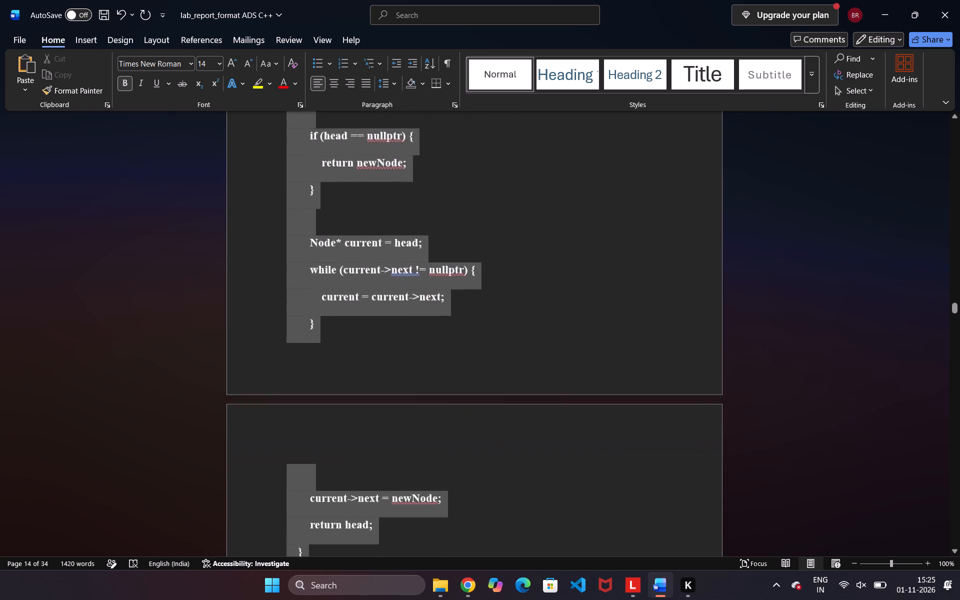
pyautogui.moveTo(379, 566); pyautogui.dragTo(302, 414)
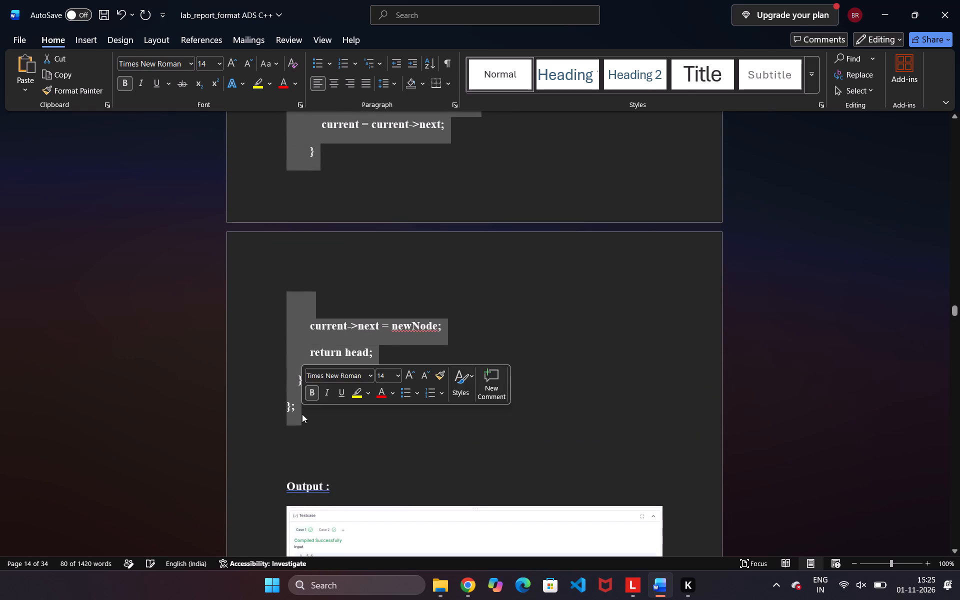
pyautogui.click(127, 79)
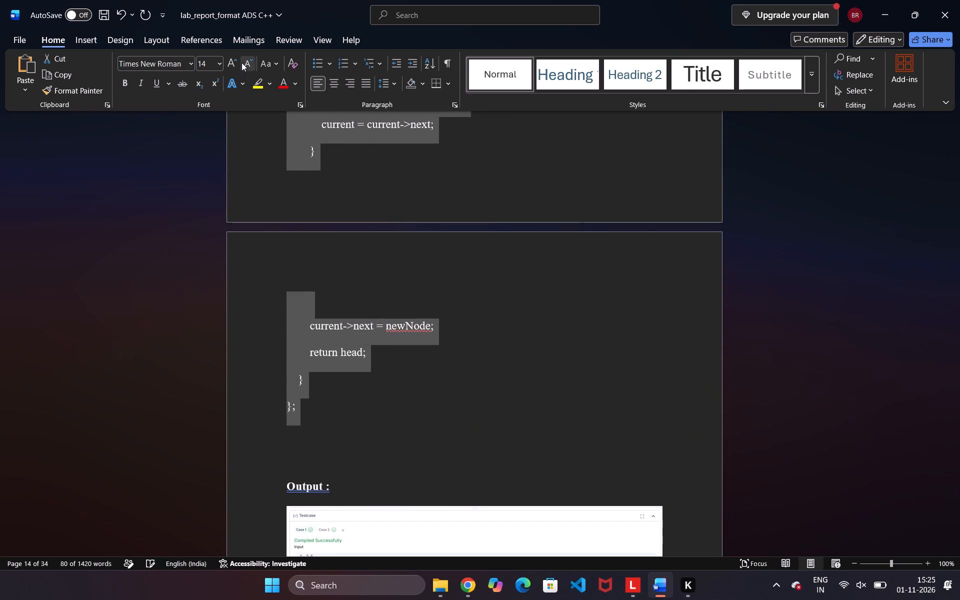
pyautogui.click(242, 62)
pyautogui.click(345, 278)
# Delete the blank lines between the end of Question 6's code and its Output heading.
pyautogui.scroll(-1, 345, 278)
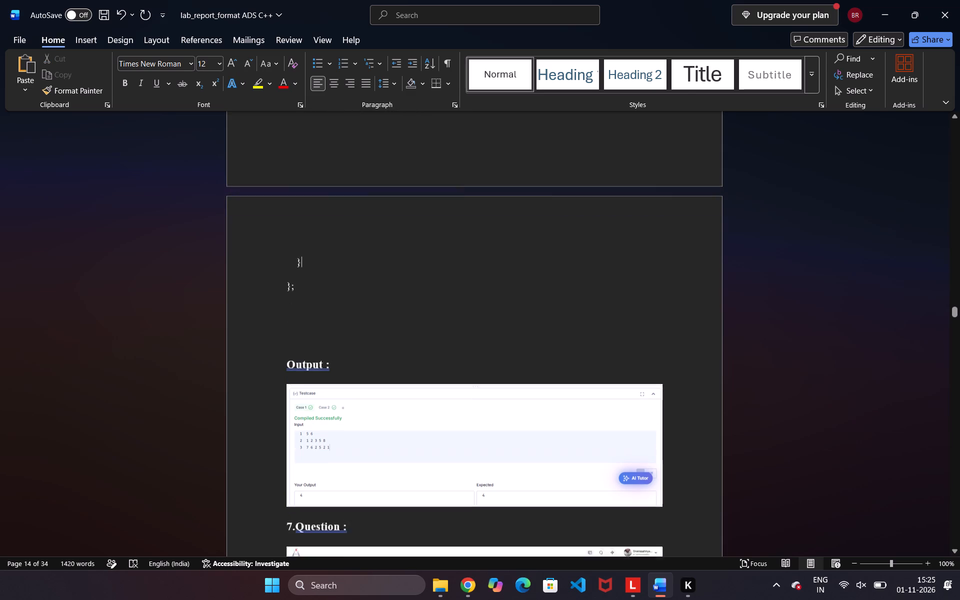
pyautogui.scroll(-1, 345, 278)
pyautogui.click(285, 276)
pyautogui.press('BackSpace')
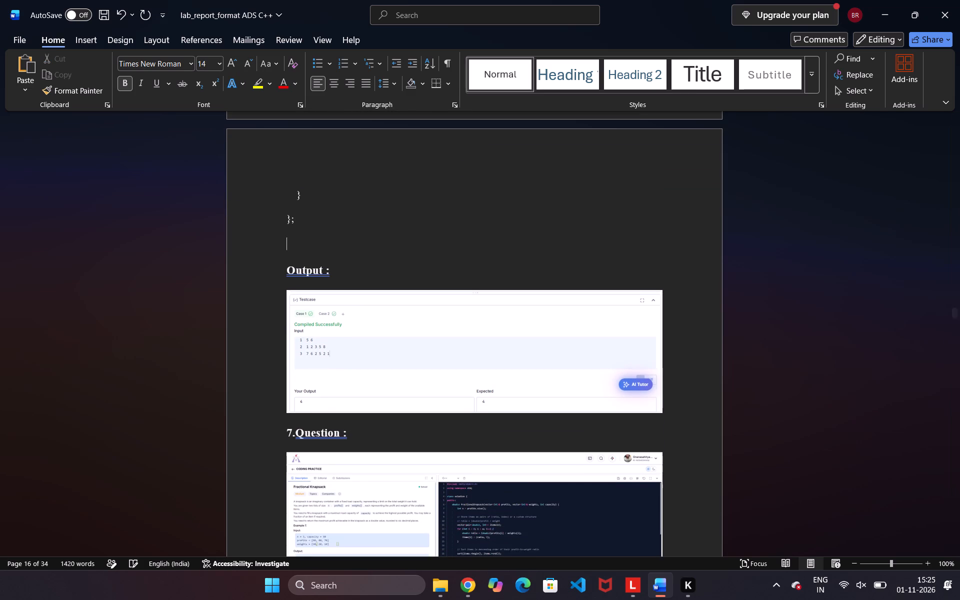
pyautogui.press('BackSpace')
# Replace the old screenshot under Question 6's Output heading with a capture of the Insertion At Tail test case results from the browser.
pyautogui.click(348, 345)
pyautogui.press('BackSpace')
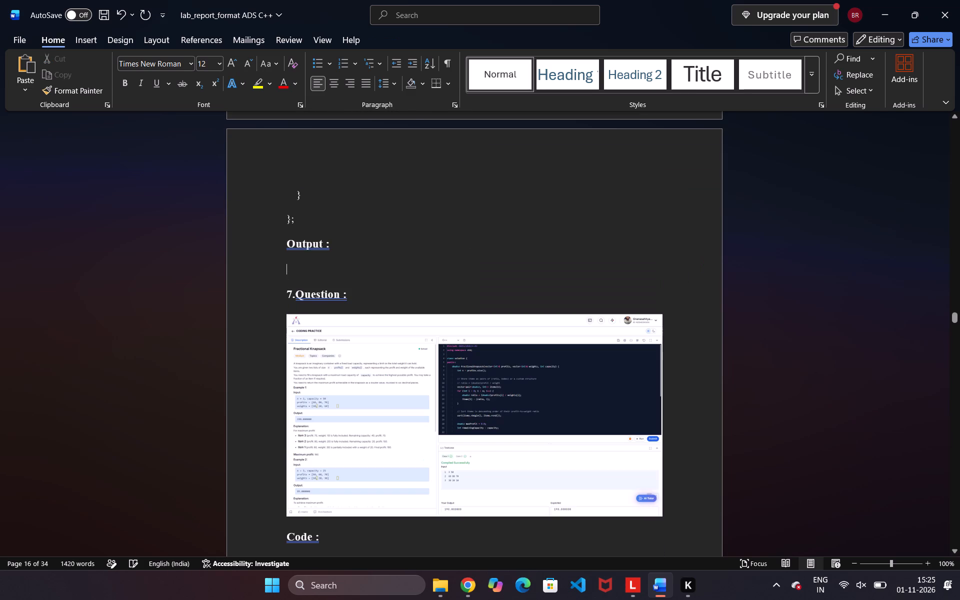
pyautogui.click(461, 590)
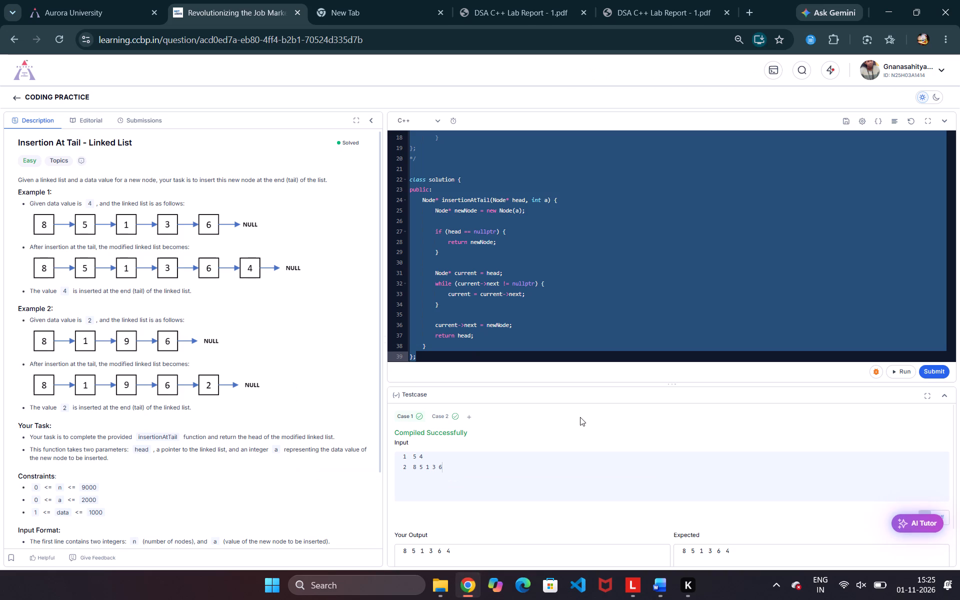
pyautogui.press('shift+super+s')
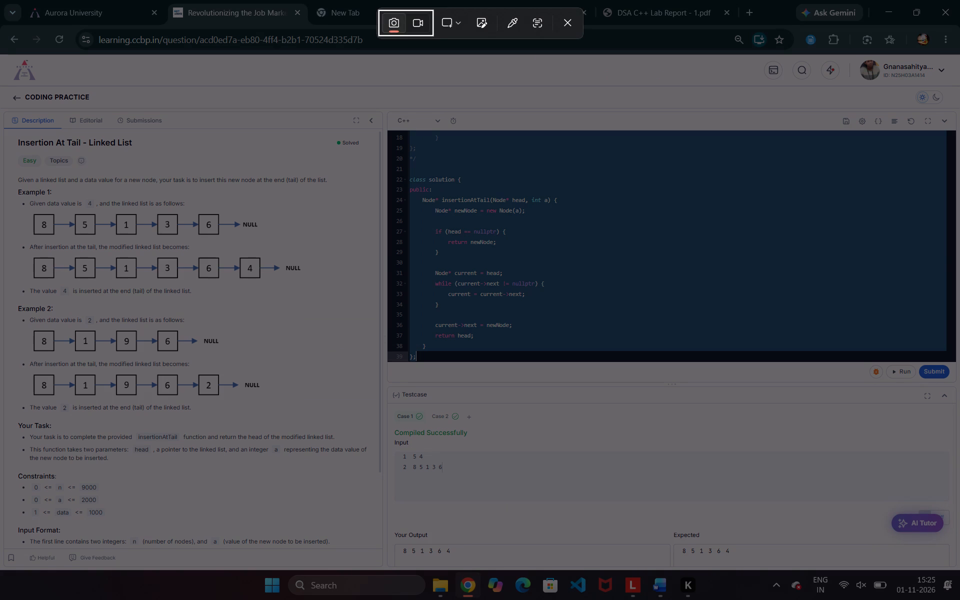
pyautogui.moveTo(383, 384); pyautogui.dragTo(941, 570)
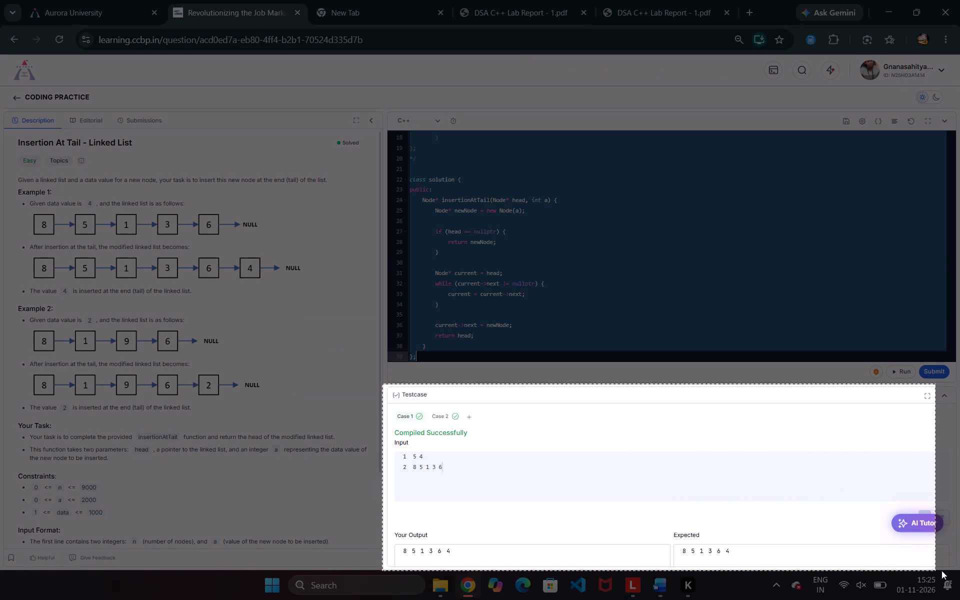
pyautogui.moveTo(941, 570); pyautogui.dragTo(959, 569)
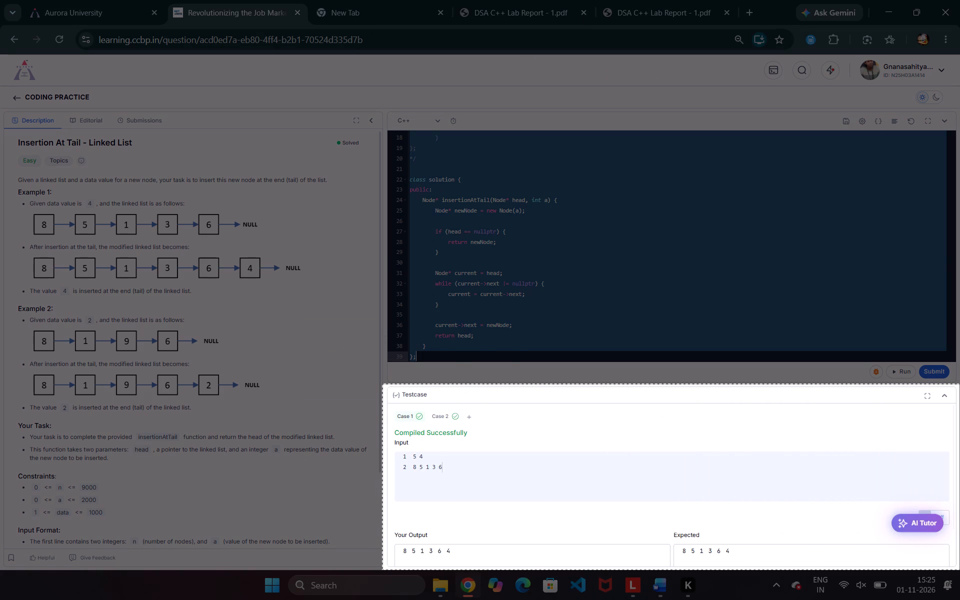
pyautogui.moveTo(959, 569); pyautogui.dragTo(959, 569)
pyautogui.click(661, 588)
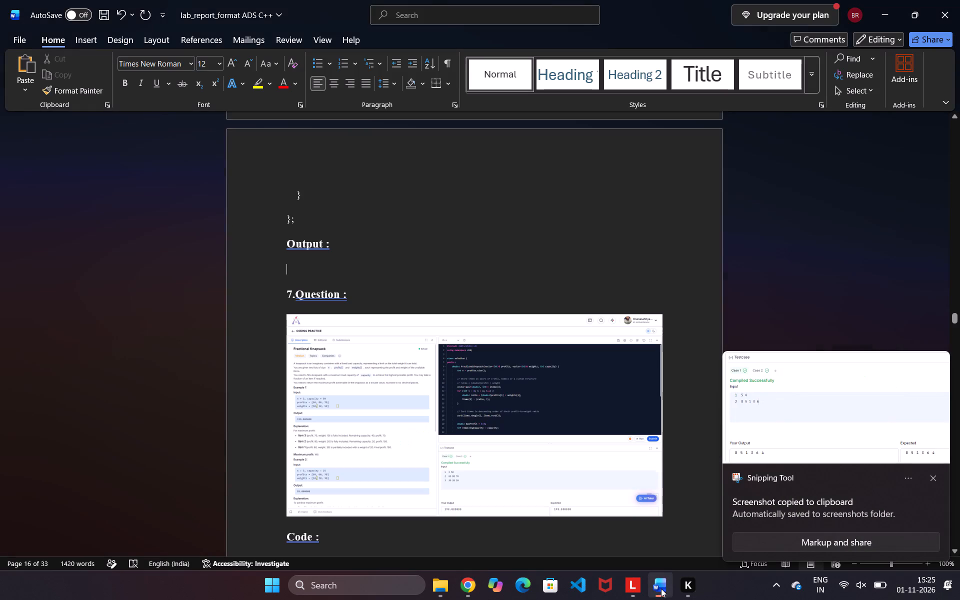
pyautogui.hotkey('ctrl', 'v')
# Delete the old Fractional Knapsack screenshot under Question 7.
pyautogui.scroll(-2, 661, 588)
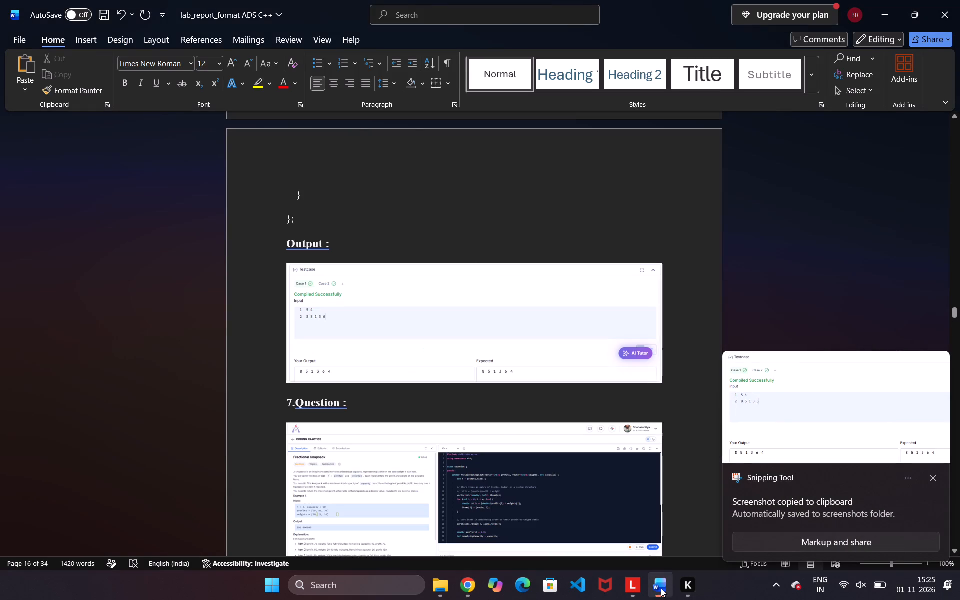
pyautogui.scroll(-2, 661, 588)
pyautogui.scroll(-2, 603, 460)
pyautogui.click(576, 264)
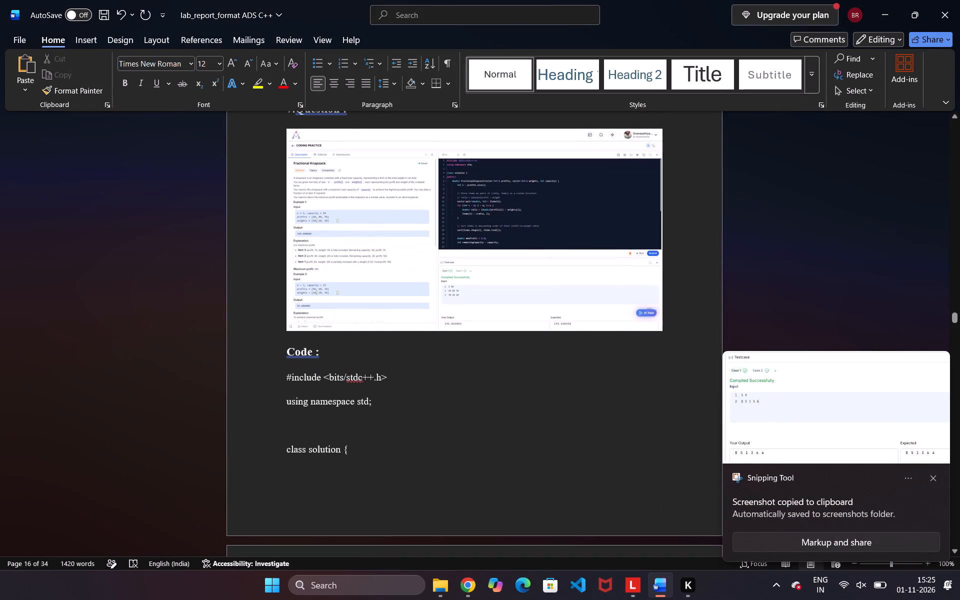
pyautogui.press('BackSpace')
# In the browser, return to the Coding Practice list, open Insertion At Kth Position - Linked List and run its test cases.
pyautogui.click(467, 580)
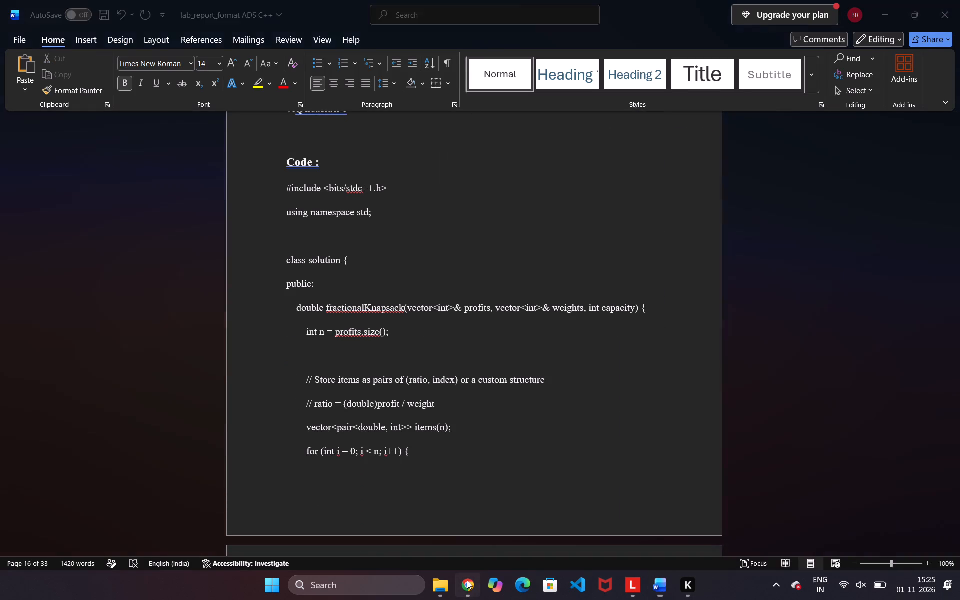
pyautogui.click(16, 99)
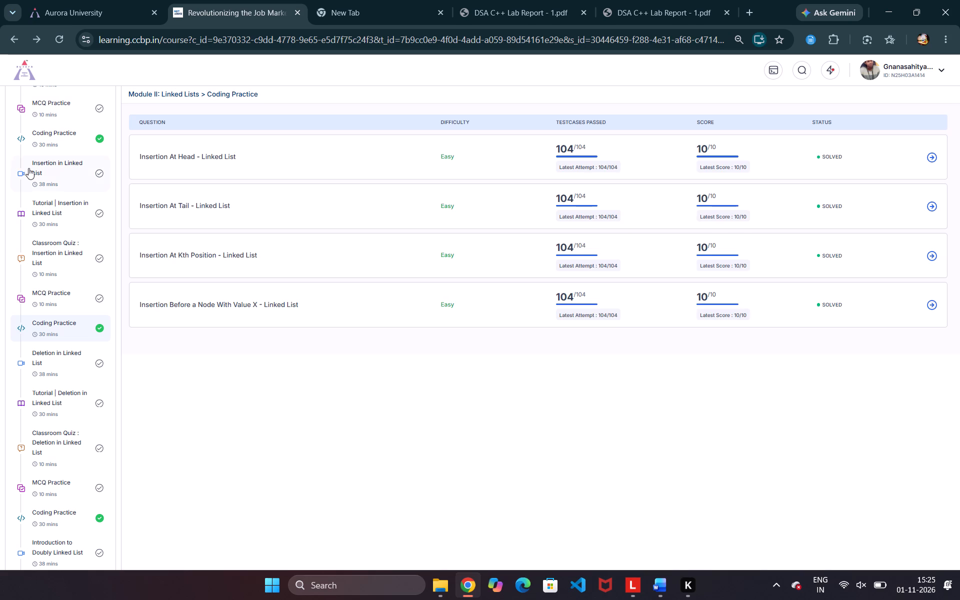
pyautogui.click(188, 262)
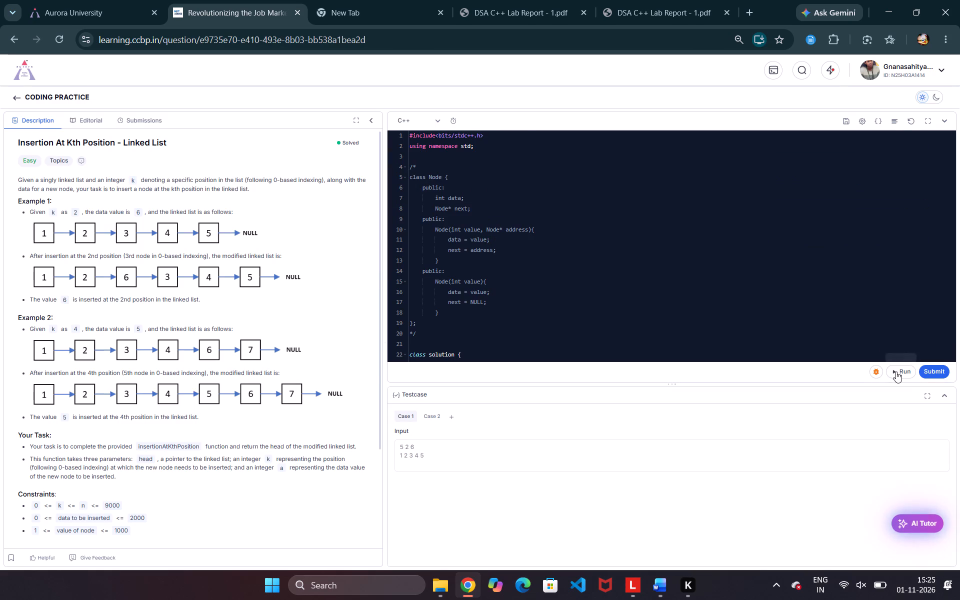
pyautogui.click(896, 371)
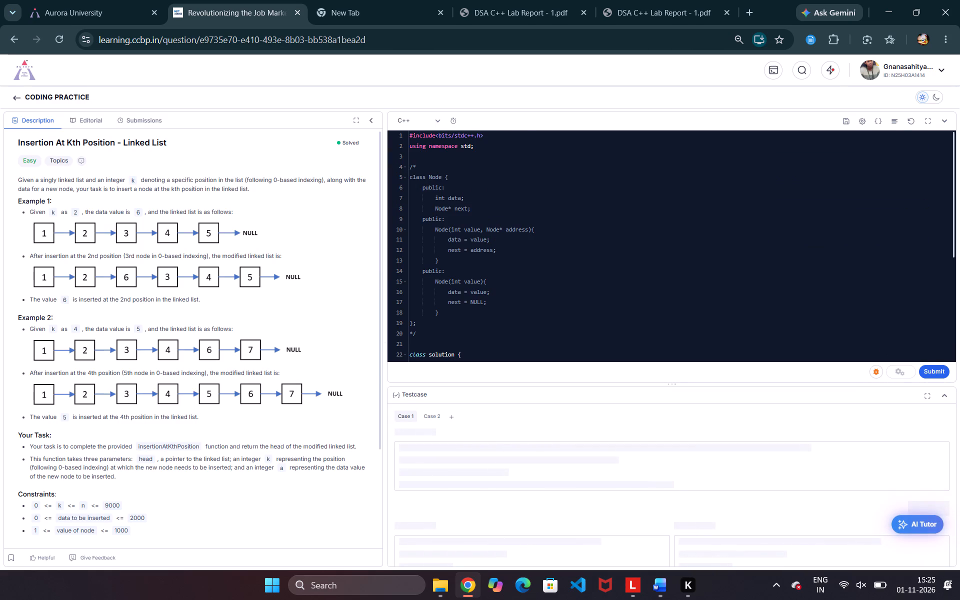
# Capture a screenshot of the whole Insertion At Kth Position problem page and paste it under Question 7 in the Word report.
pyautogui.press('shift+super+s')
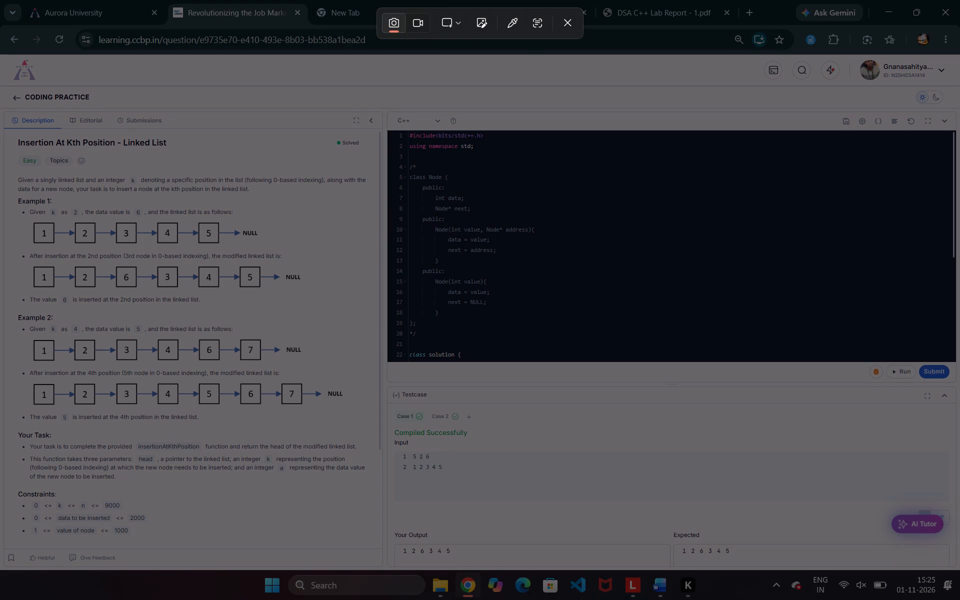
pyautogui.moveTo(0, 54); pyautogui.dragTo(954, 549)
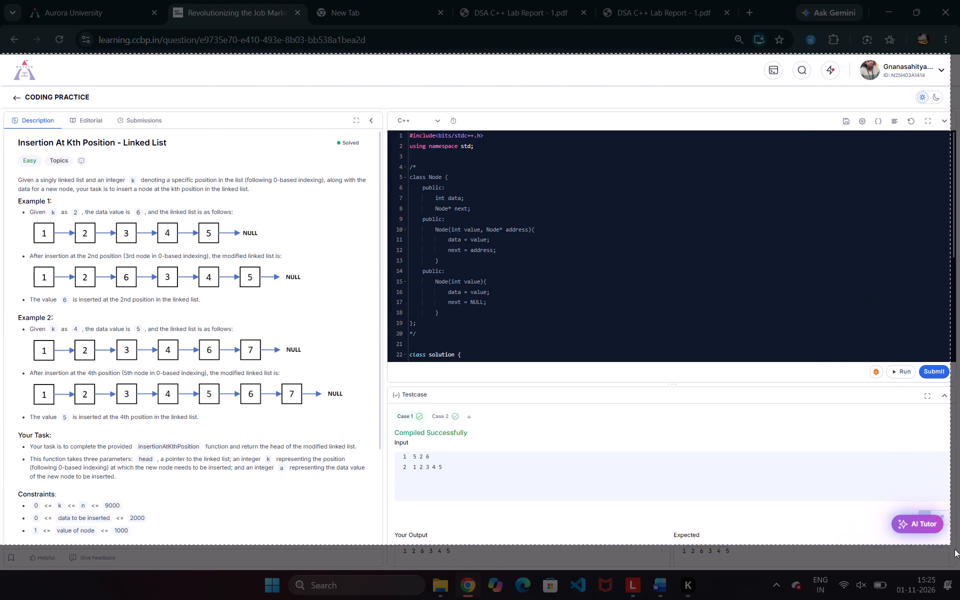
pyautogui.moveTo(954, 549); pyautogui.dragTo(959, 569)
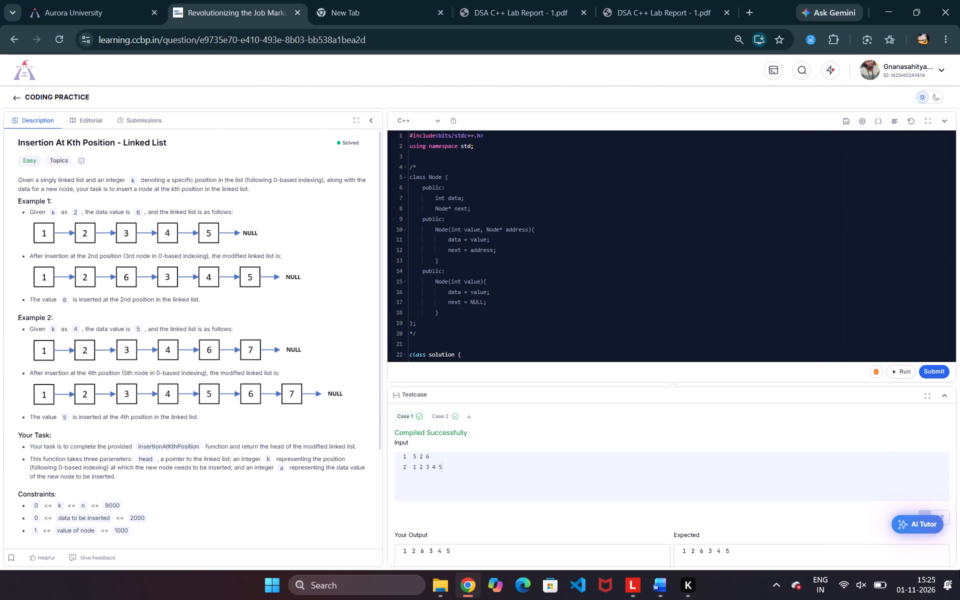
pyautogui.click(669, 588)
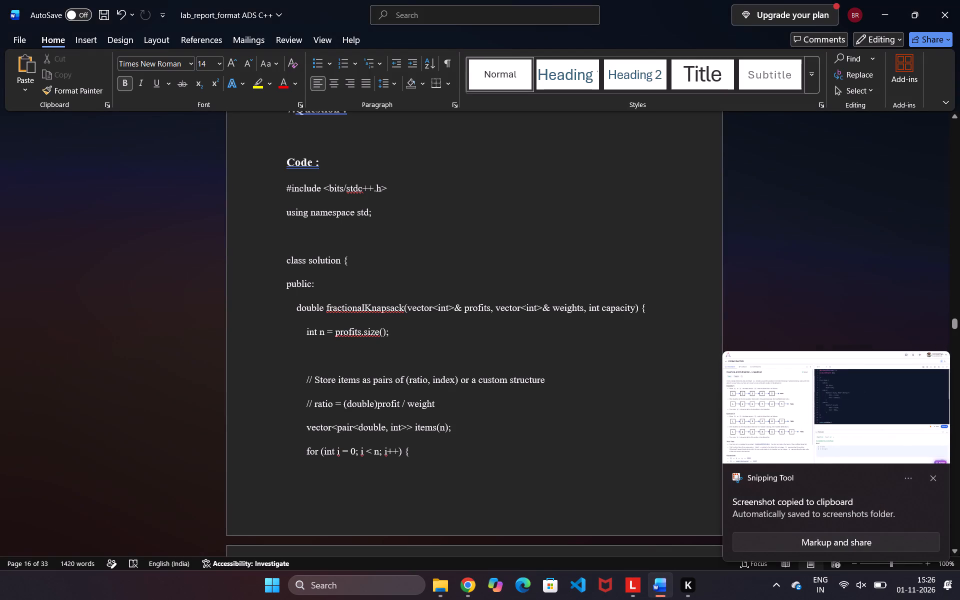
pyautogui.hotkey('ctrl', 'v')
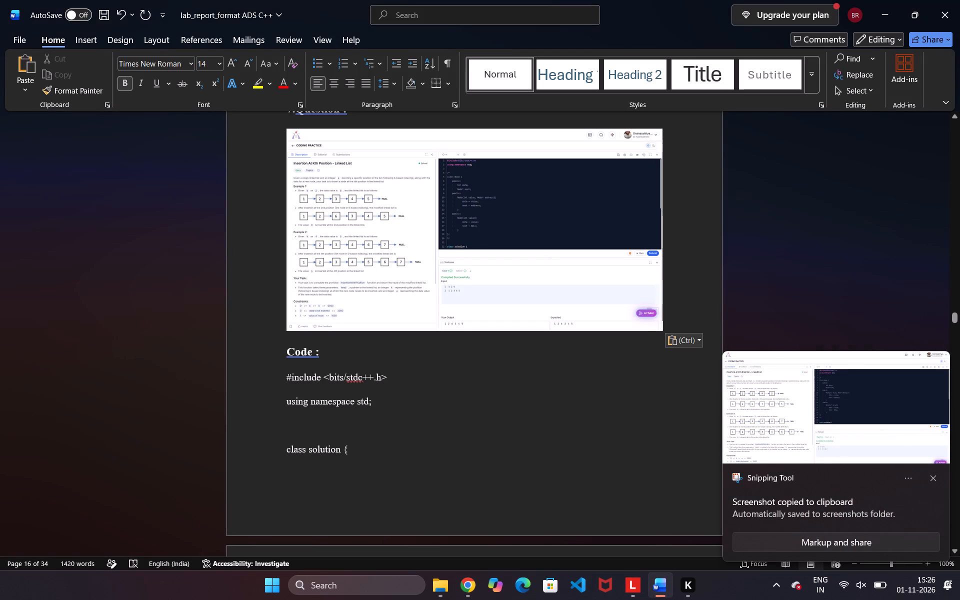
# Delete the entire old fractionalKnapsack code under Question 7's Code heading.
pyautogui.moveTo(286, 378); pyautogui.dragTo(381, 570)
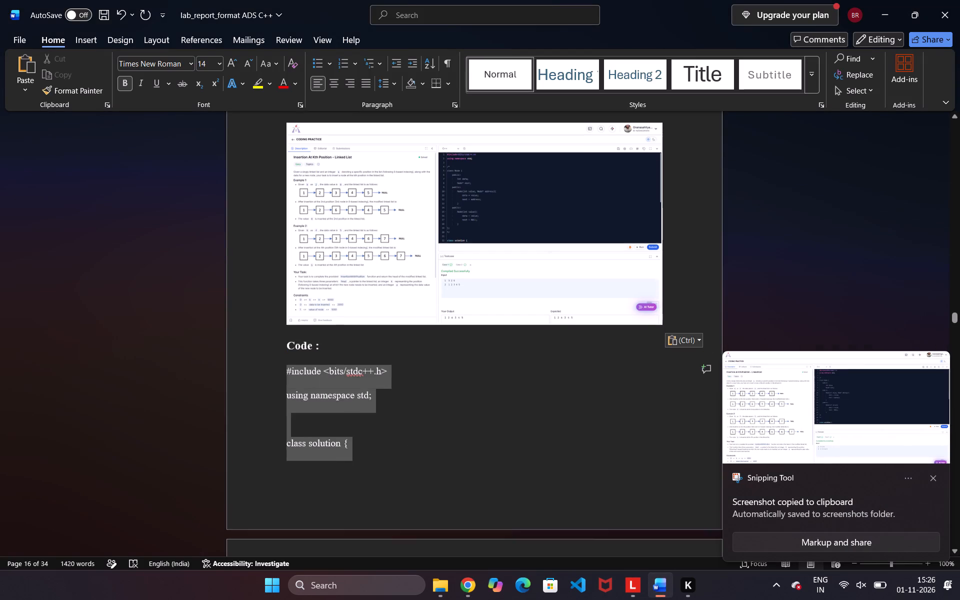
pyautogui.moveTo(381, 570); pyautogui.dragTo(353, 270)
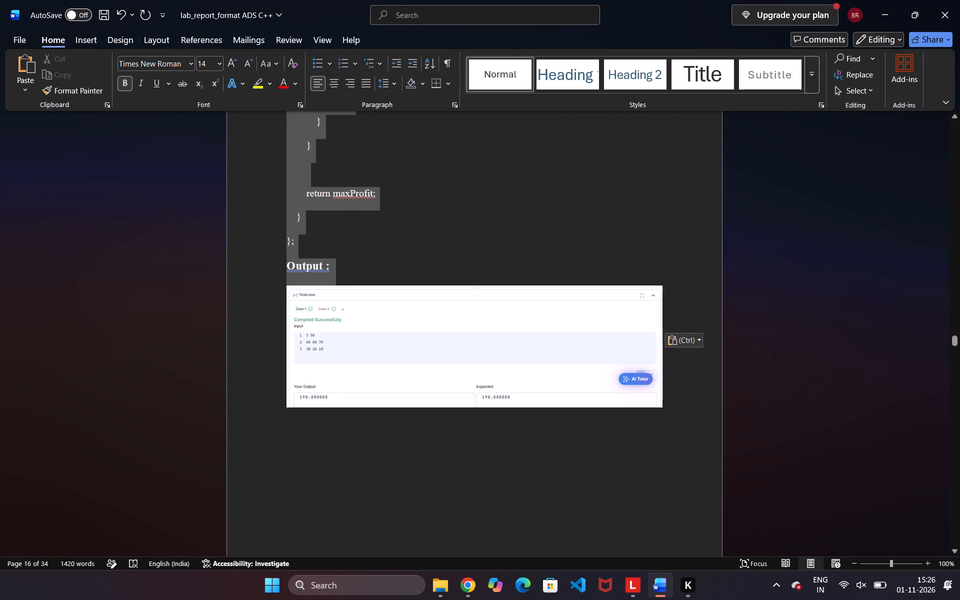
pyautogui.moveTo(353, 270); pyautogui.dragTo(312, 247)
pyautogui.press('BackSpace')
# Copy the full Insertion At Kth Position solution code from the browser and paste it on a new line under Question 7's Code heading in Word.
pyautogui.scroll(1, 312, 247)
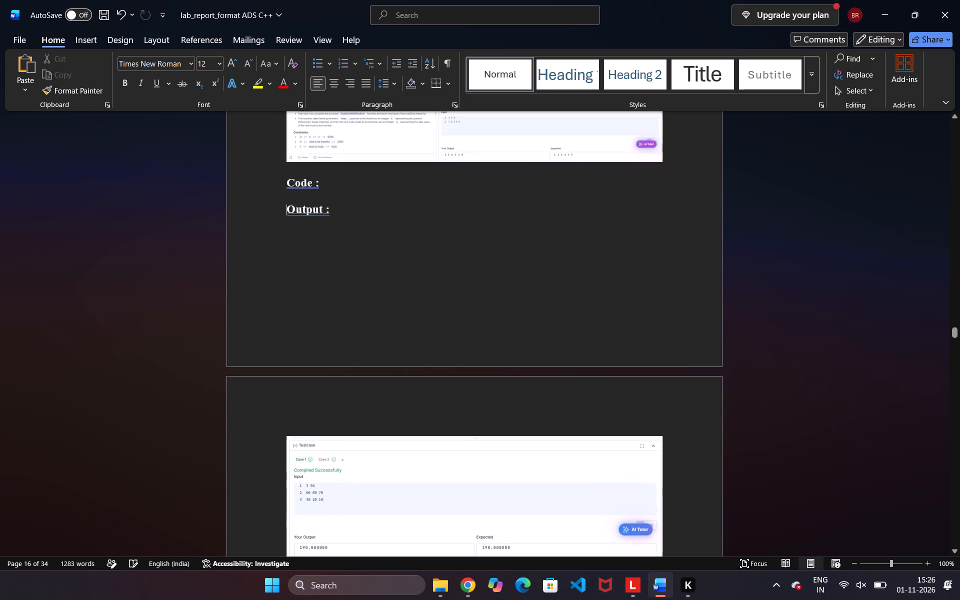
pyautogui.scroll(1, 312, 247)
pyautogui.click(333, 258)
pyautogui.press('Return')
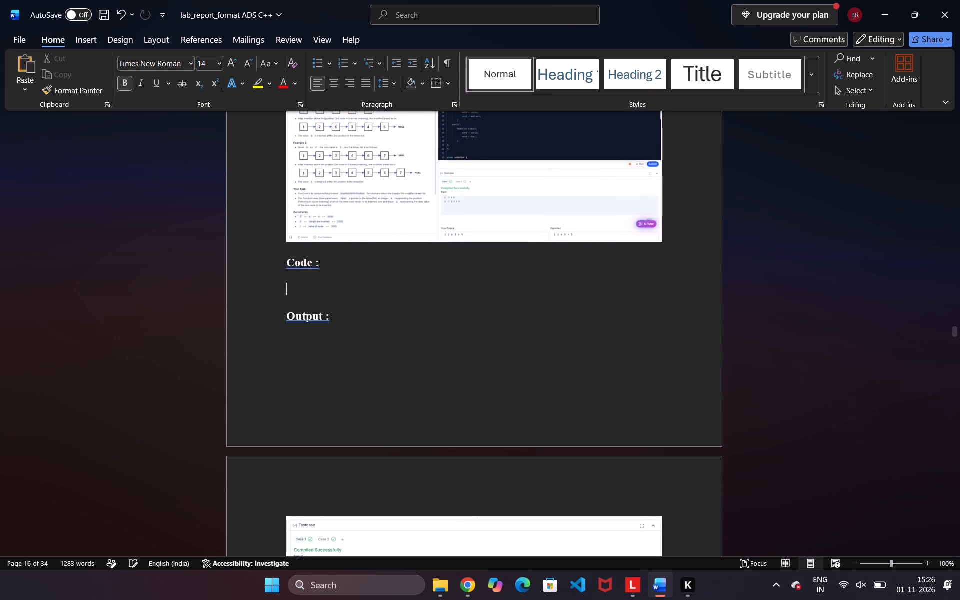
pyautogui.click(466, 579)
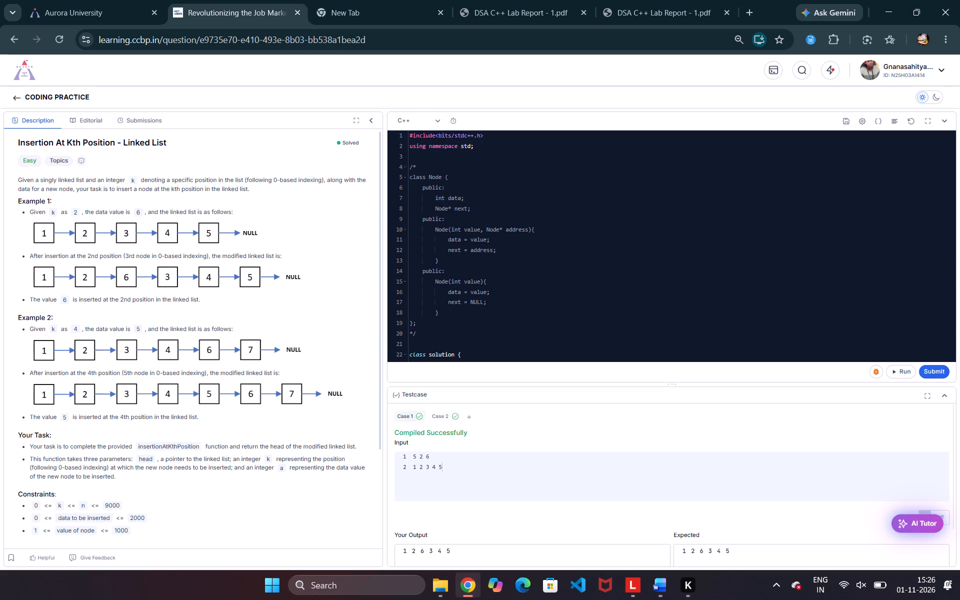
pyautogui.moveTo(409, 132); pyautogui.dragTo(443, 315)
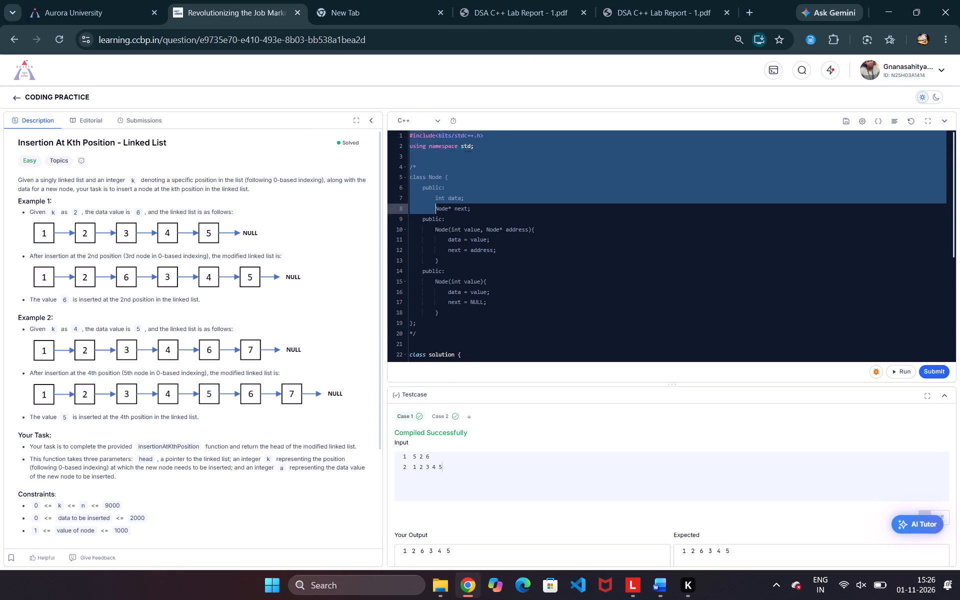
pyautogui.moveTo(443, 315); pyautogui.dragTo(443, 443)
pyautogui.hotkey('ctrl', 'c')
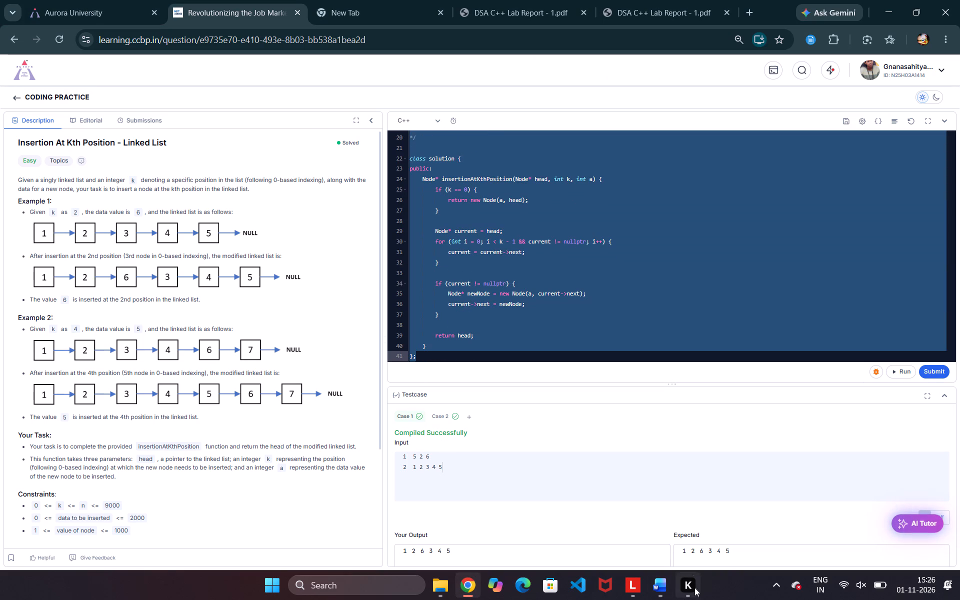
pyautogui.click(660, 580)
pyautogui.hotkey('ctrl', 'v')
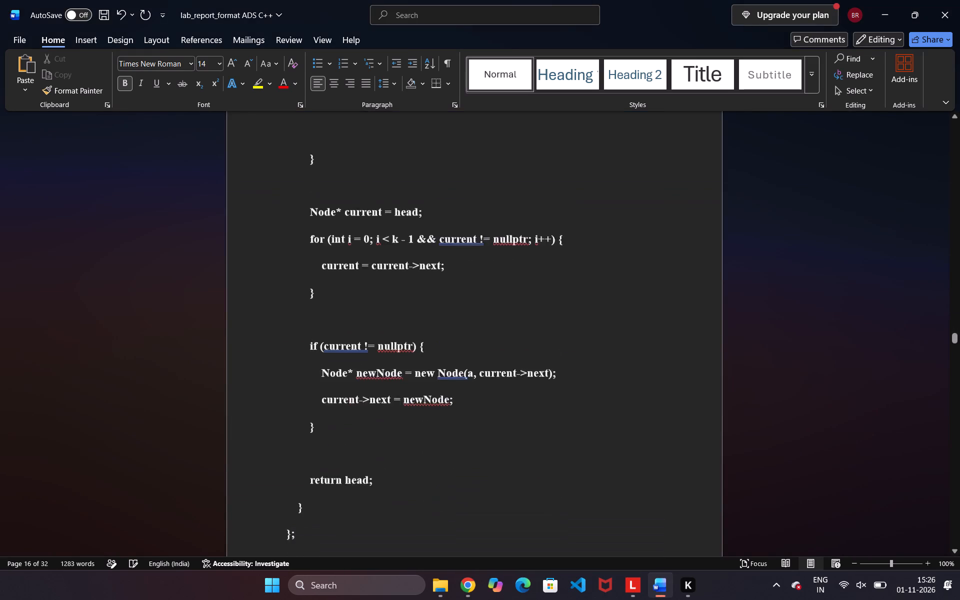
# Remove bold from the pasted Insertion At Kth Position code under Question 7's Code heading and decrease its font size one level.
pyautogui.scroll(7, 490, 391)
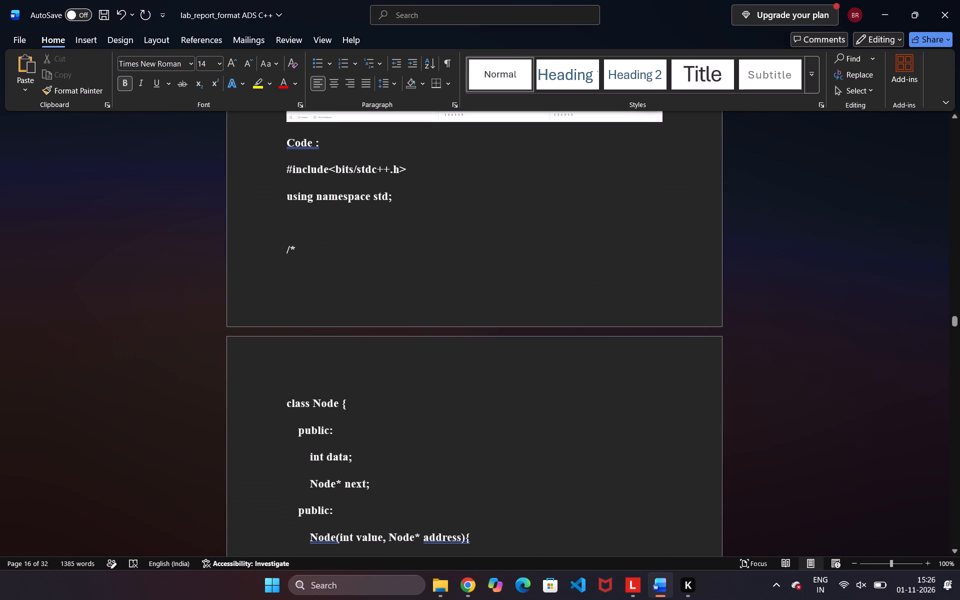
pyautogui.moveTo(287, 168); pyautogui.dragTo(369, 599)
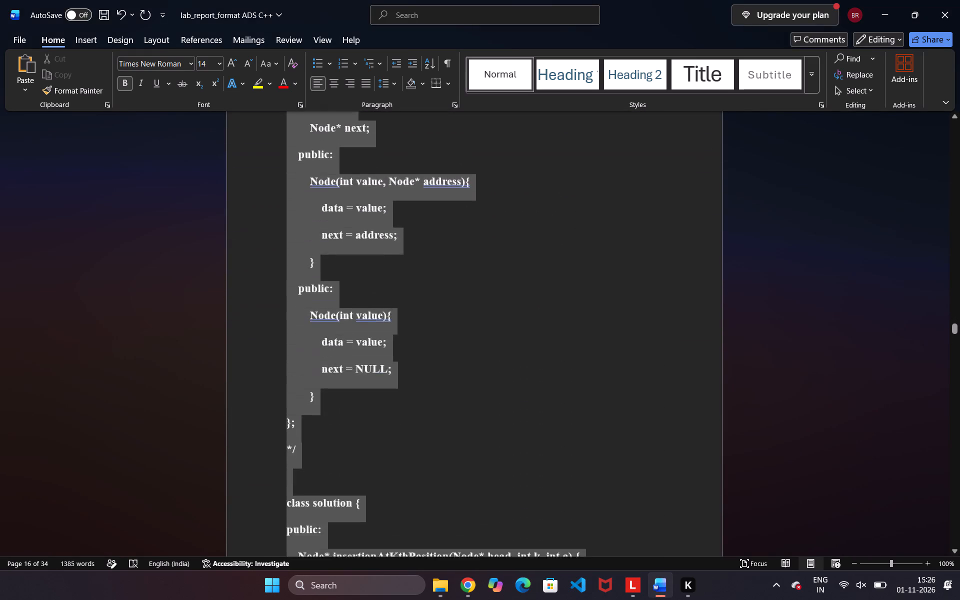
pyautogui.moveTo(369, 599); pyautogui.dragTo(316, 211)
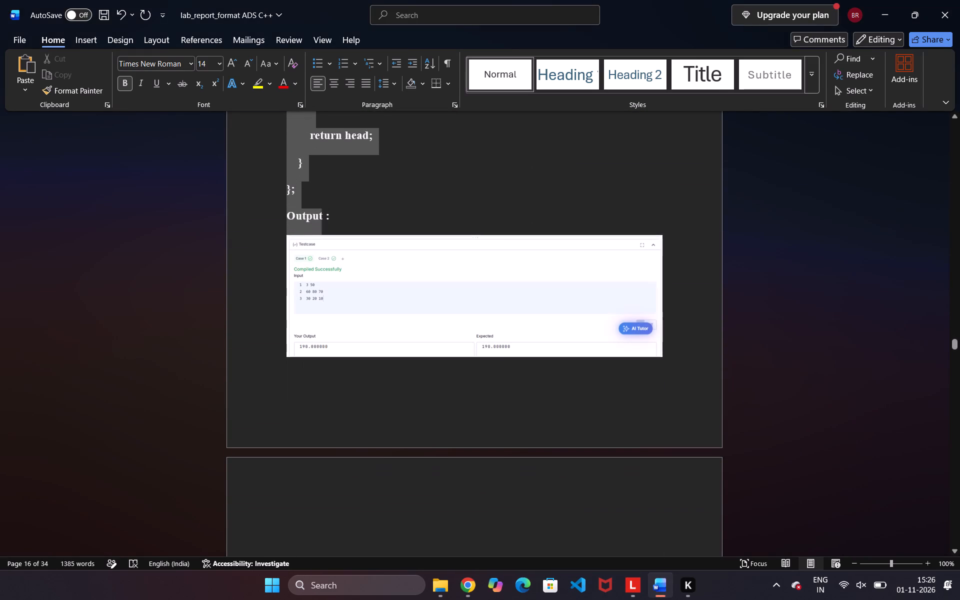
pyautogui.moveTo(316, 211); pyautogui.dragTo(306, 193)
pyautogui.click(123, 80)
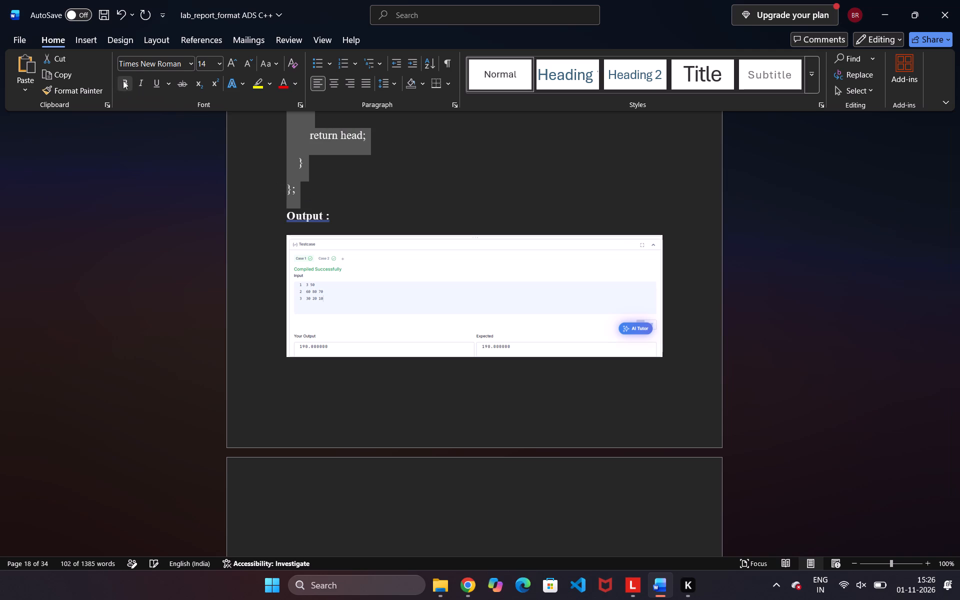
pyautogui.click(247, 61)
pyautogui.scroll(1, 347, 174)
pyautogui.click(348, 329)
pyautogui.scroll(-1, 348, 329)
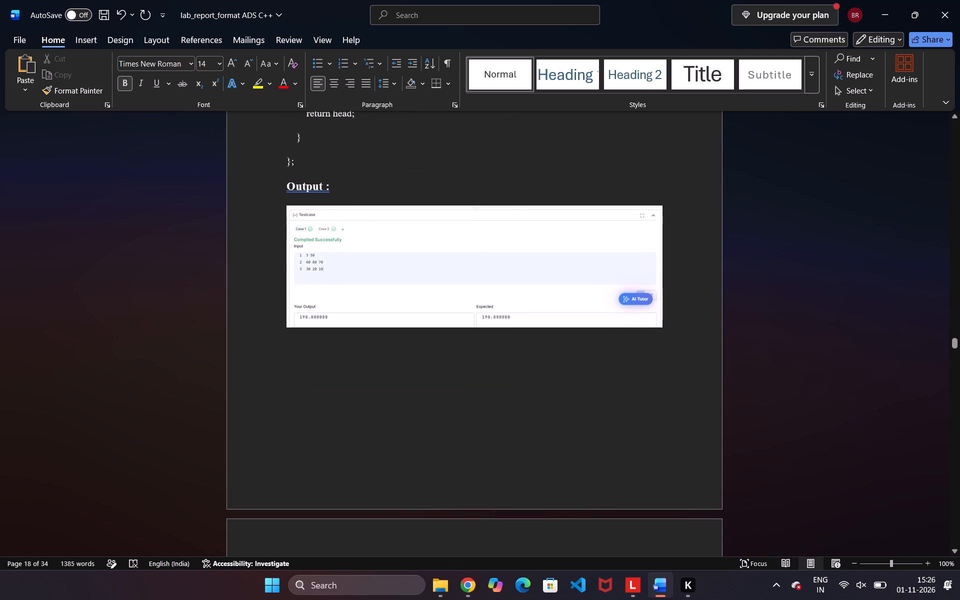
# Replace the old screenshot under Question 7's Output heading with a new capture of the Testcase area from the Insertion At Kth Position page.
pyautogui.click(400, 277)
pyautogui.press('BackSpace')
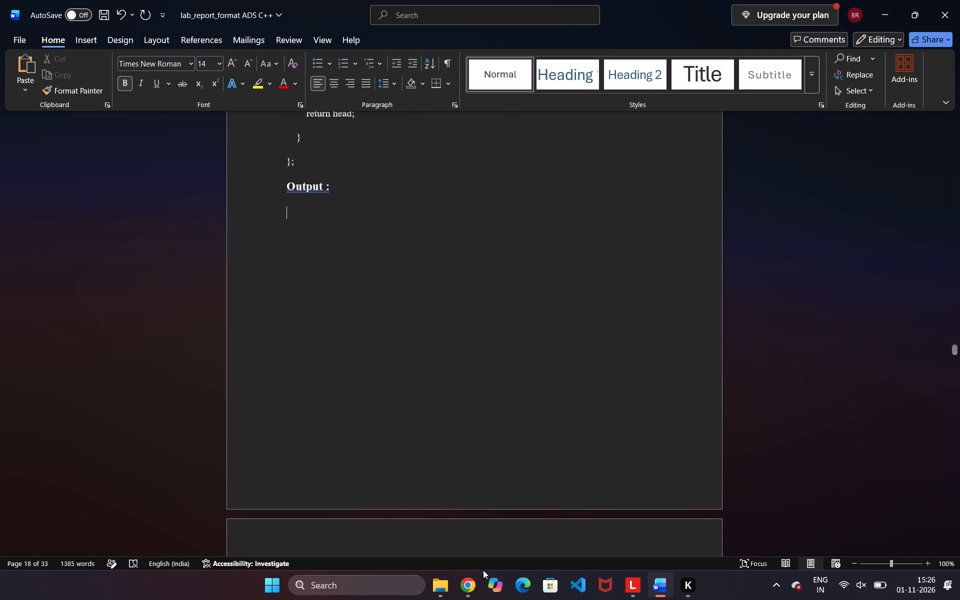
pyautogui.click(473, 580)
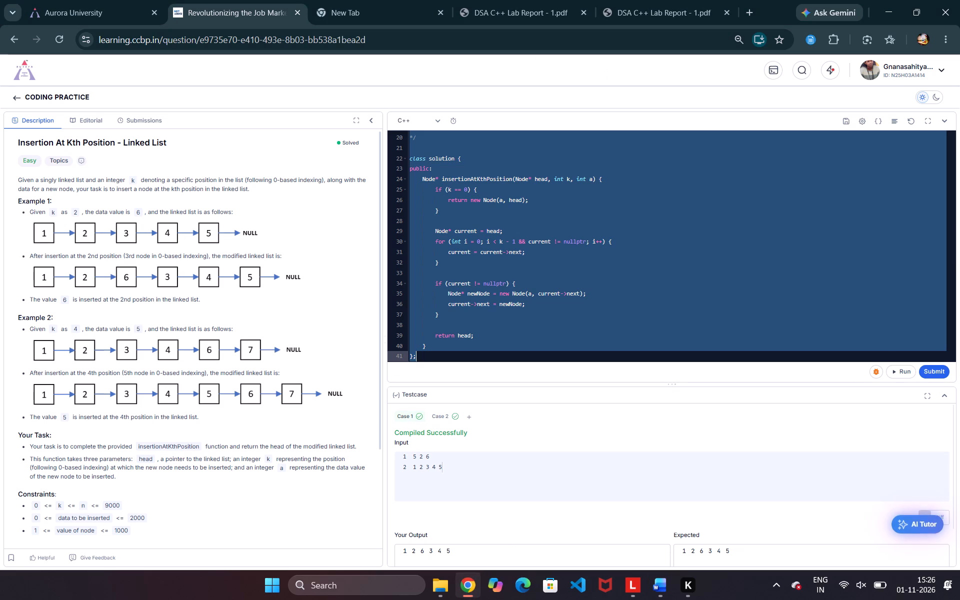
pyautogui.press('shift+super+s')
pyautogui.moveTo(384, 384); pyautogui.dragTo(424, 405)
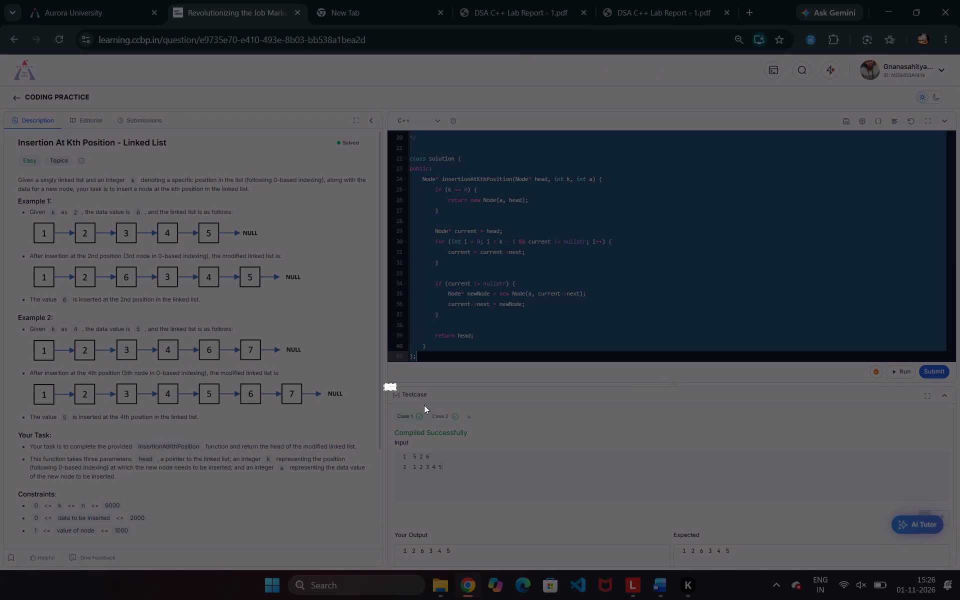
pyautogui.moveTo(424, 405); pyautogui.dragTo(959, 571)
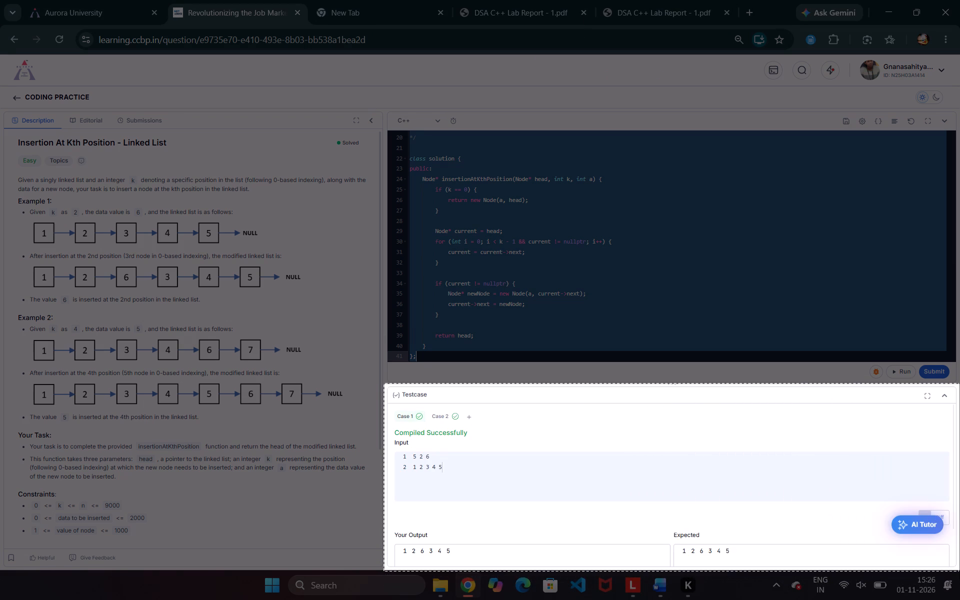
pyautogui.moveTo(959, 571); pyautogui.dragTo(959, 566)
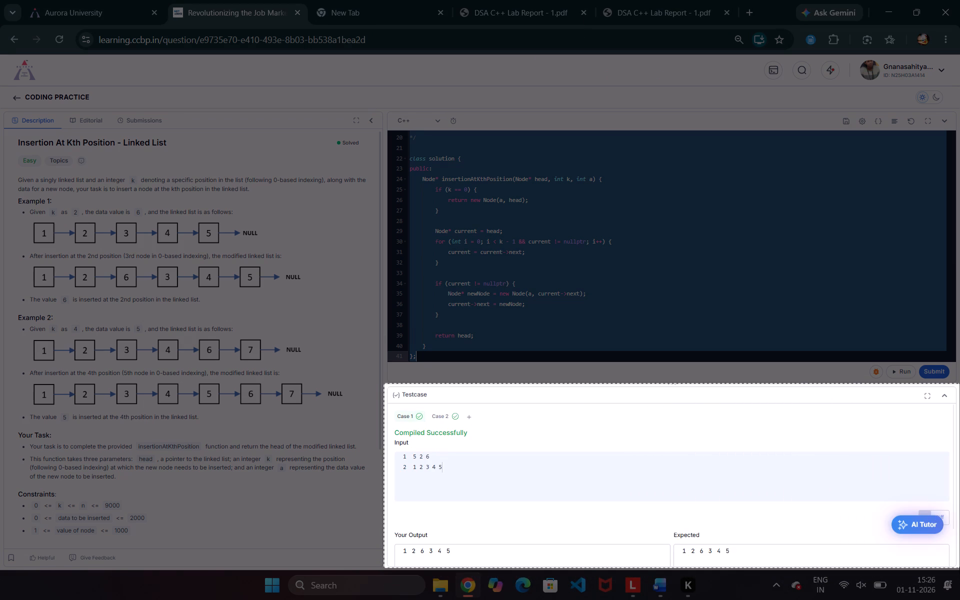
pyautogui.moveTo(959, 566); pyautogui.dragTo(959, 569)
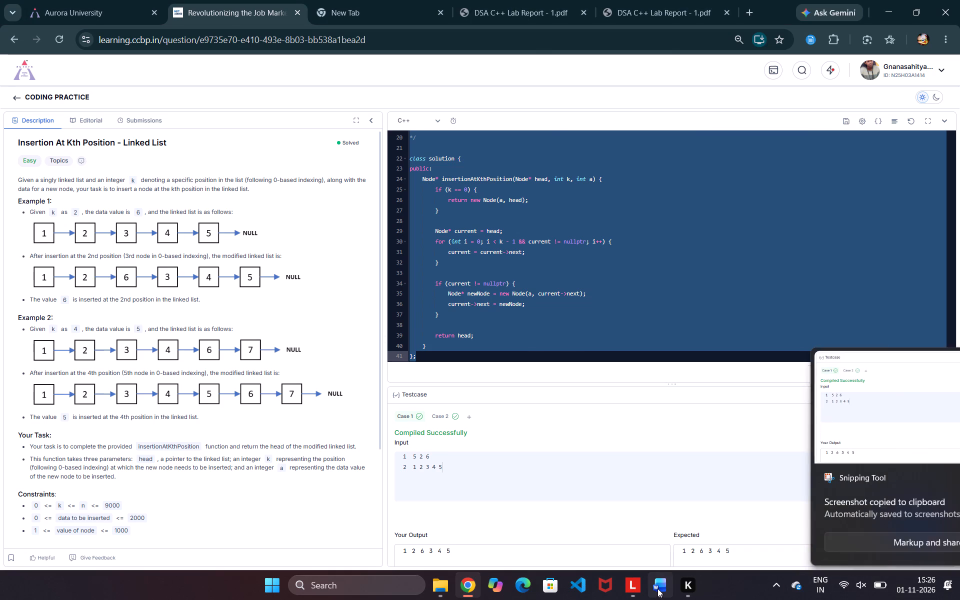
pyautogui.click(657, 588)
pyautogui.hotkey('ctrl', 'v')
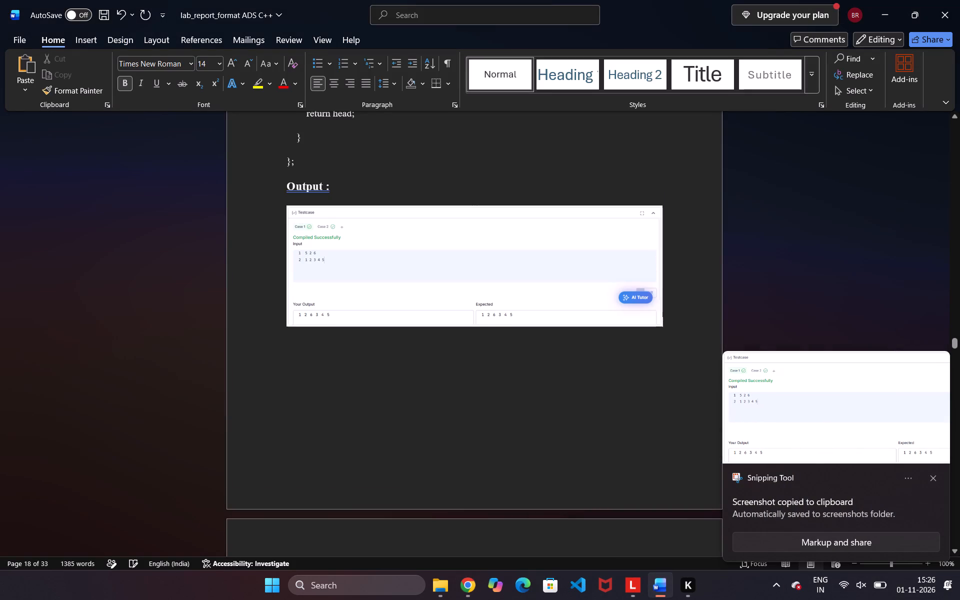
# Delete four of the blank lines between Question 7's output screenshot and the Question 8 heading.
pyautogui.scroll(-3, 512, 458)
pyautogui.click(285, 272)
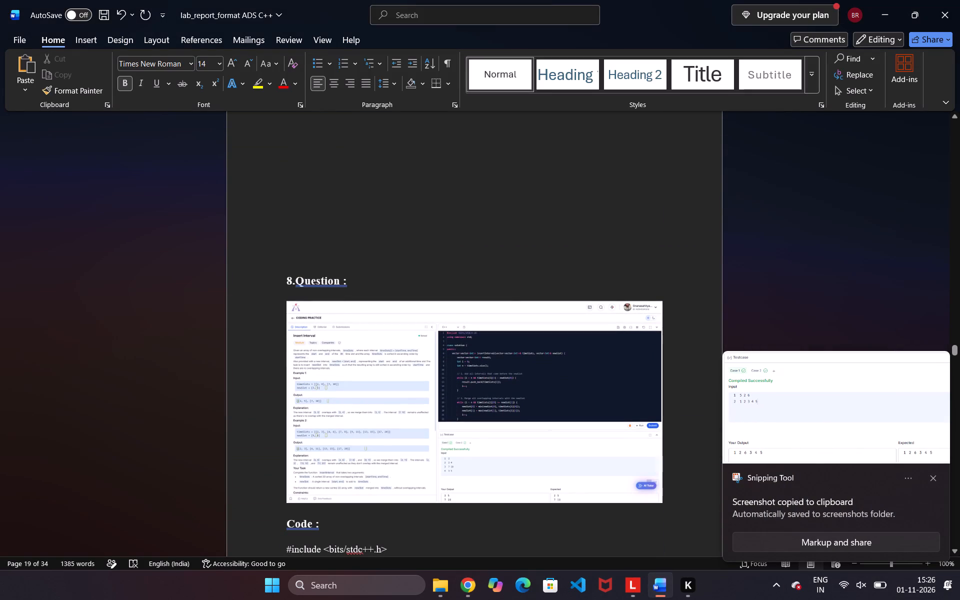
pyautogui.press('BackSpace')
pyautogui.press('BackSpace')
pyautogui.press('BackSpace')
pyautogui.press('BackSpace')
pyautogui.scroll(1, 285, 272)
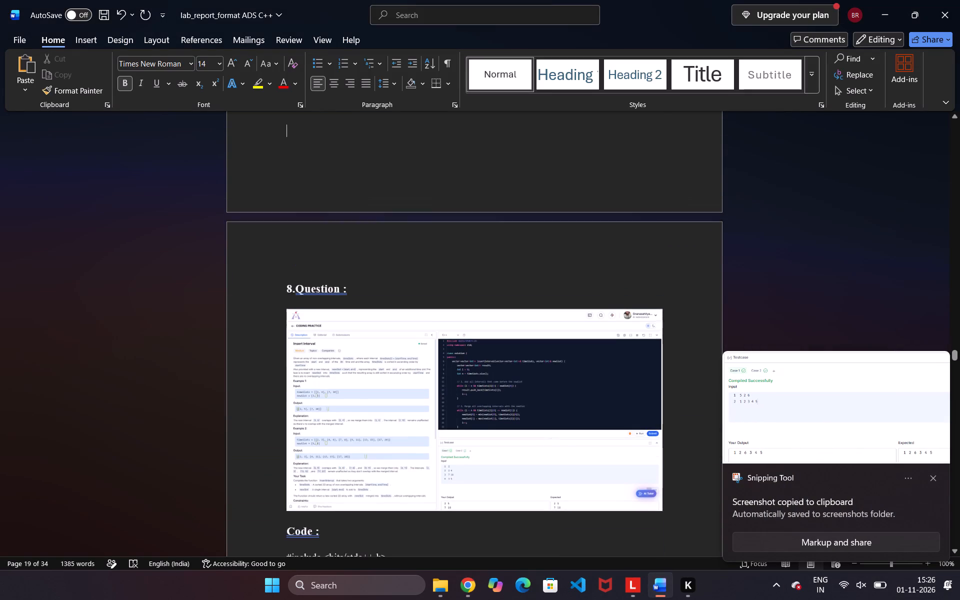
pyautogui.scroll(1, 285, 272)
pyautogui.scroll(-1, 314, 426)
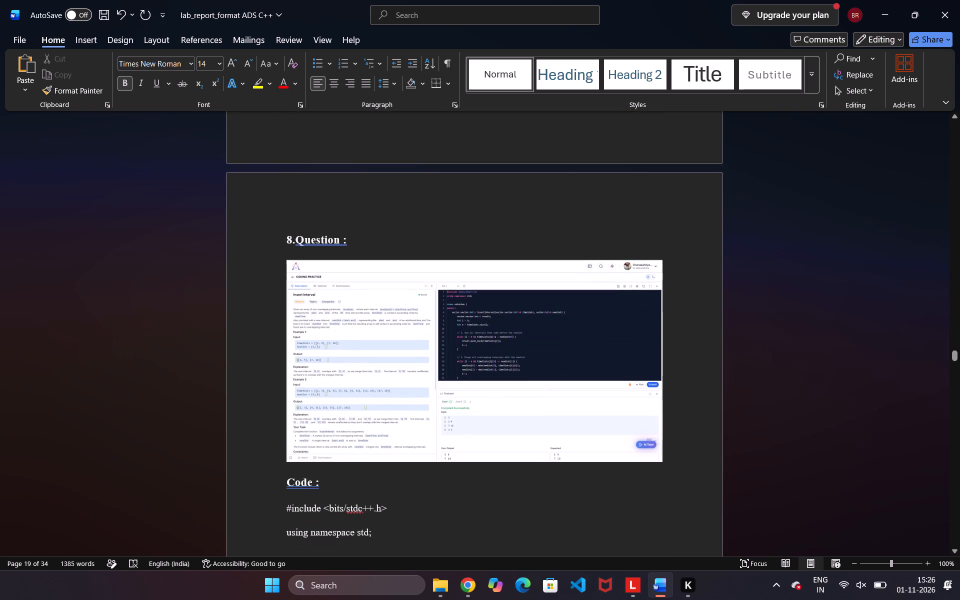
# Delete the old Insert Interval problem screenshot under the Question 8 heading.
pyautogui.click(374, 392)
pyautogui.press('BackSpace')
# In the browser, return to the Coding Practice list, open Insertion Before a Node With Value X - Linked List and run its test cases.
pyautogui.click(463, 599)
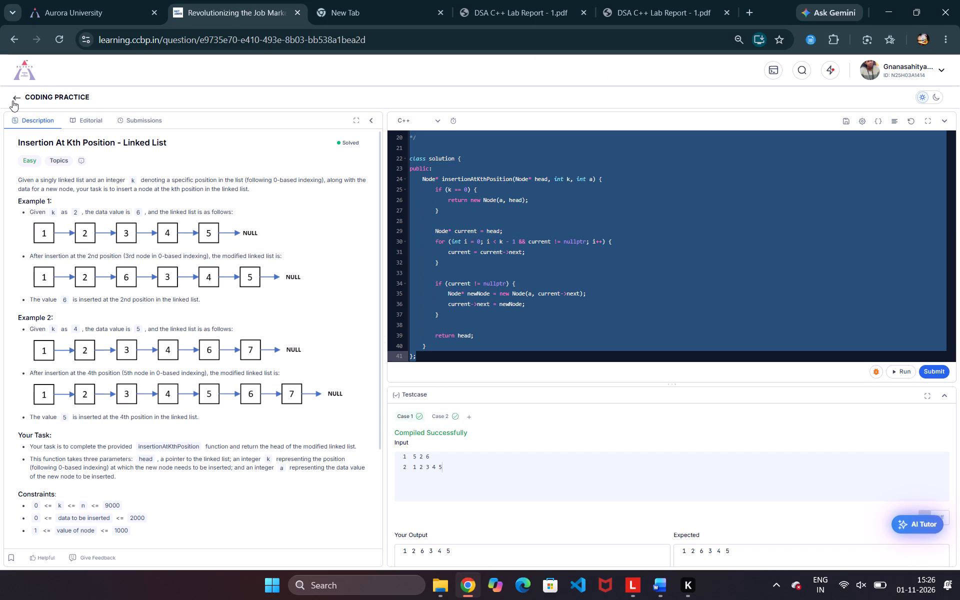
pyautogui.click(12, 100)
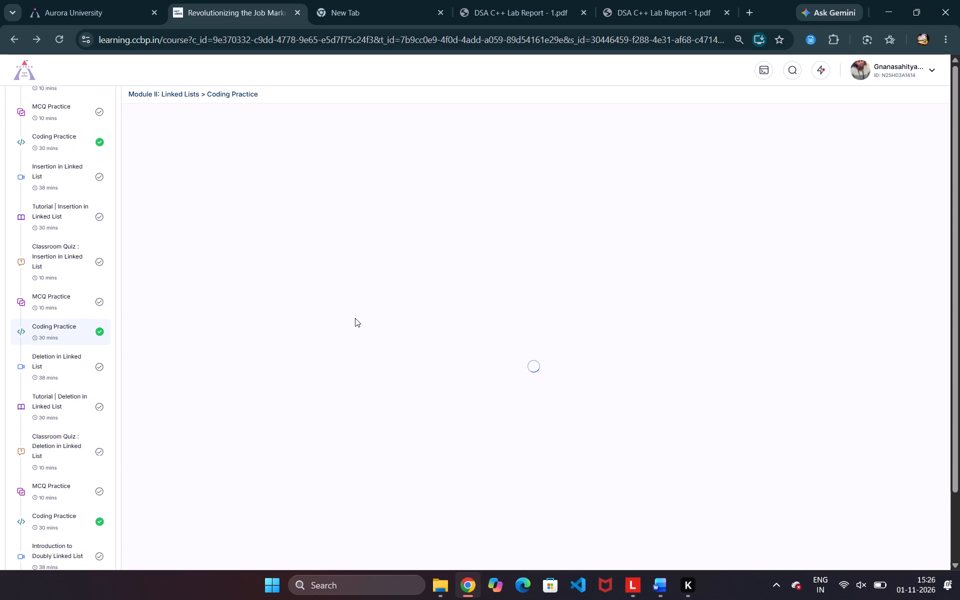
pyautogui.click(374, 308)
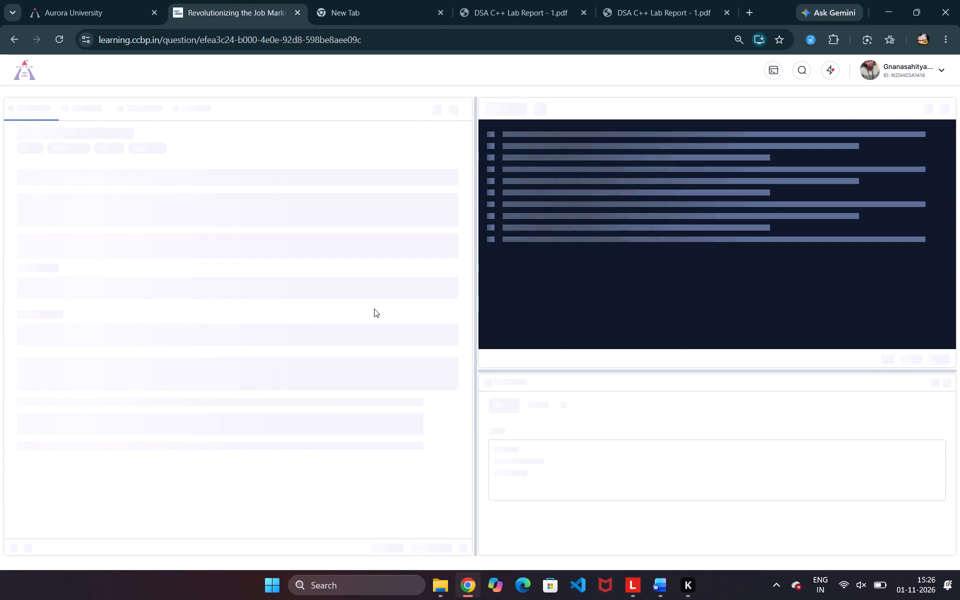
pyautogui.click(890, 367)
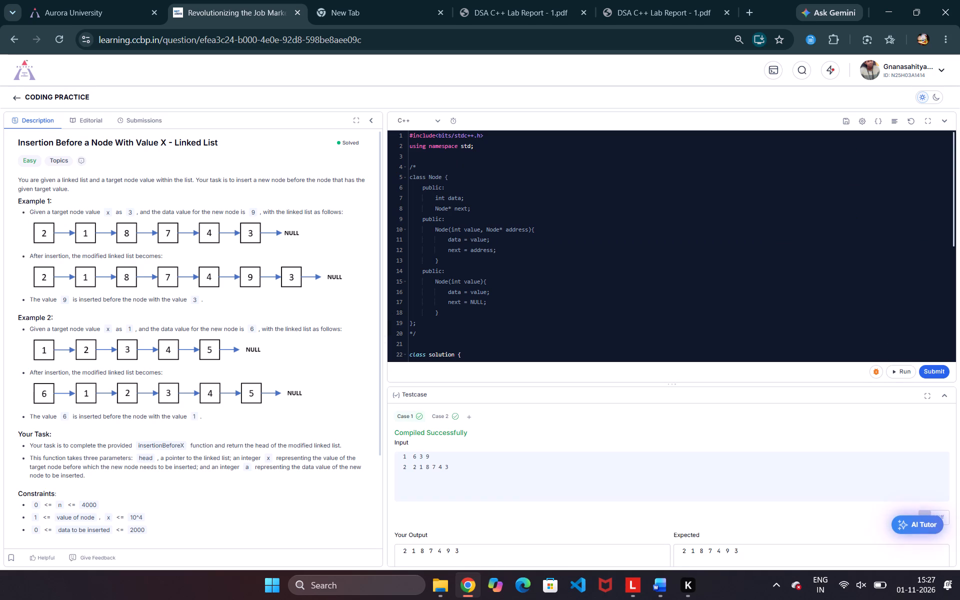
# Capture a screenshot of the whole Insertion Before a Node With Value X problem page and paste it under Question 8 in Word.
pyautogui.press('shift+super+s')
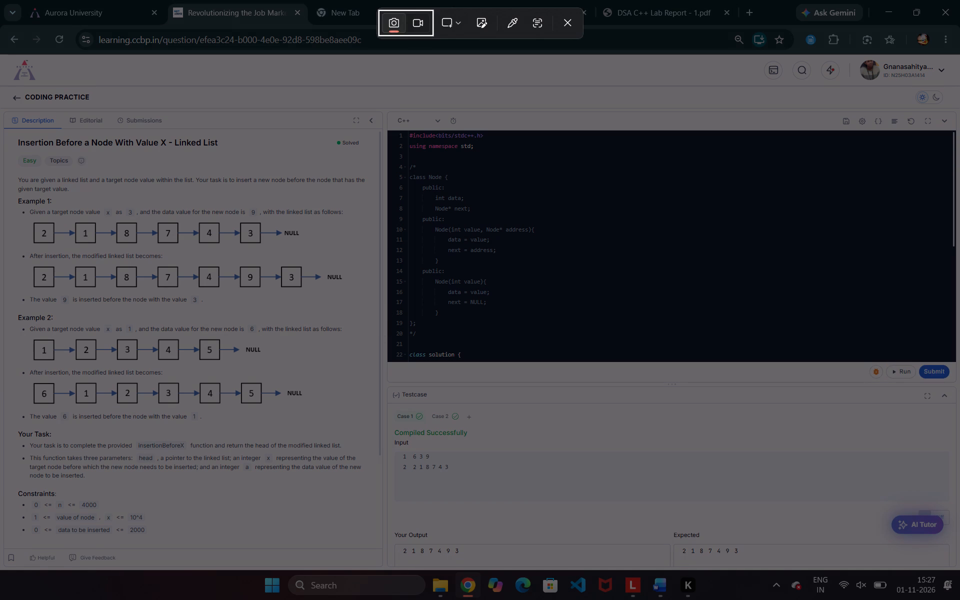
pyautogui.moveTo(0, 54); pyautogui.dragTo(959, 599)
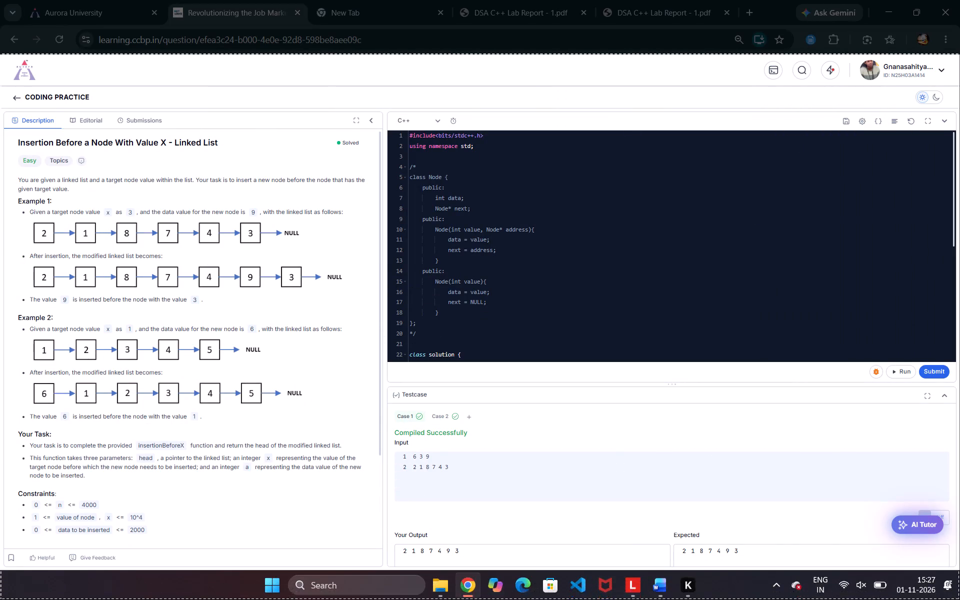
pyautogui.moveTo(959, 599); pyautogui.dragTo(959, 570)
pyautogui.click(651, 584)
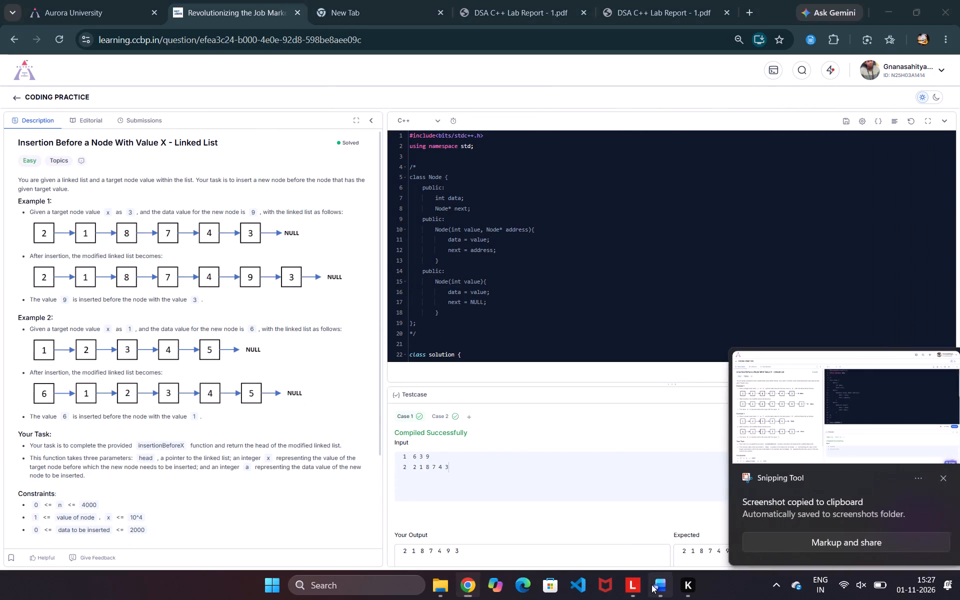
pyautogui.hotkey('ctrl', 'v')
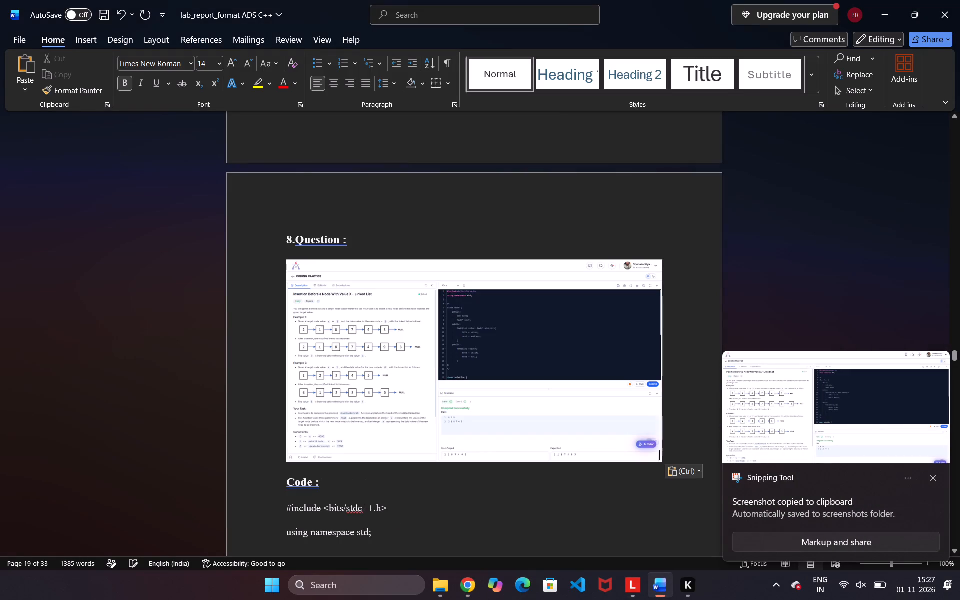
# Delete the entire old insertInterval code under Question 8's Code heading.
pyautogui.scroll(-1, 408, 345)
pyautogui.moveTo(287, 305); pyautogui.dragTo(337, 399)
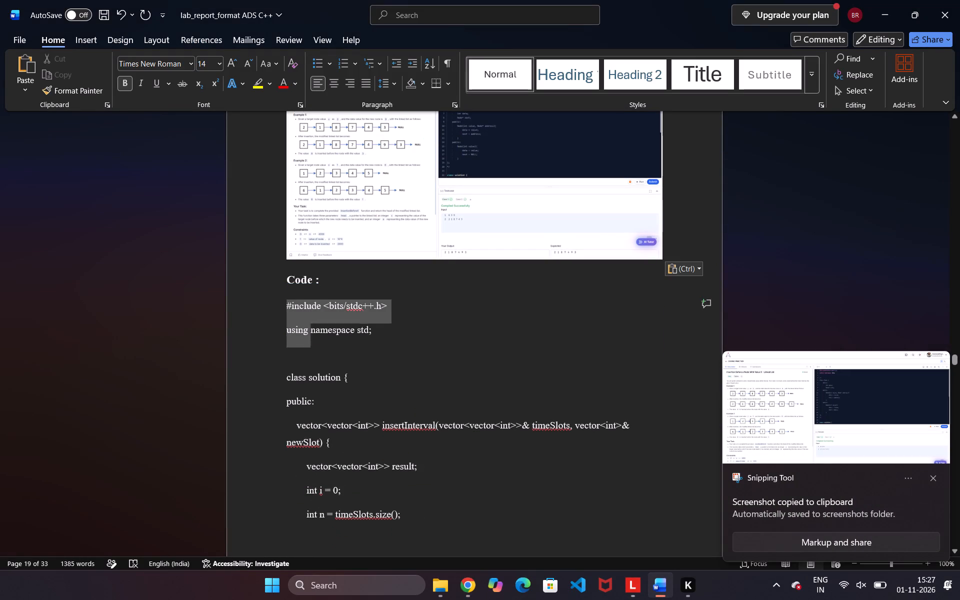
pyautogui.moveTo(337, 399); pyautogui.dragTo(393, 573)
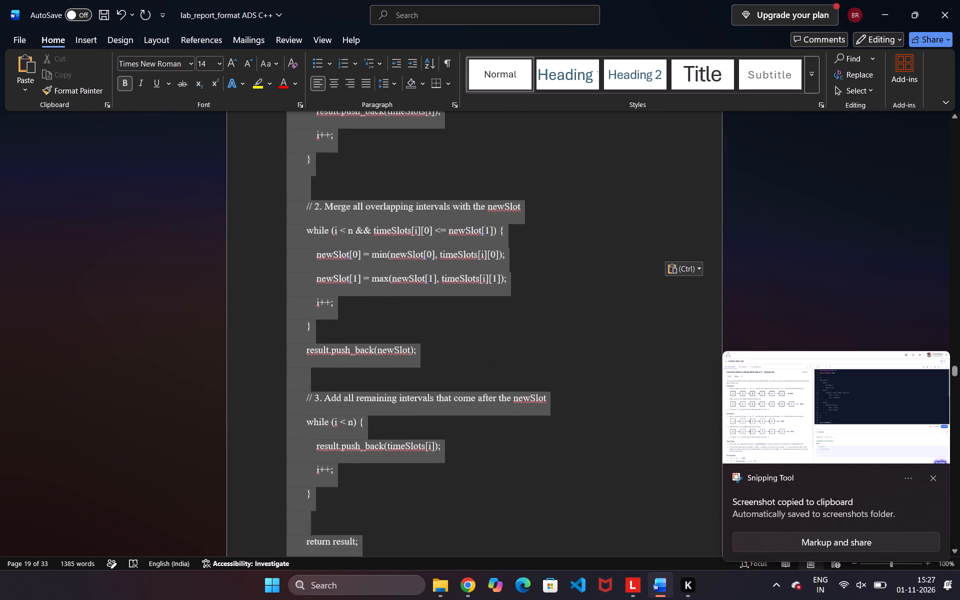
pyautogui.moveTo(393, 573); pyautogui.dragTo(308, 386)
pyautogui.press('BackSpace')
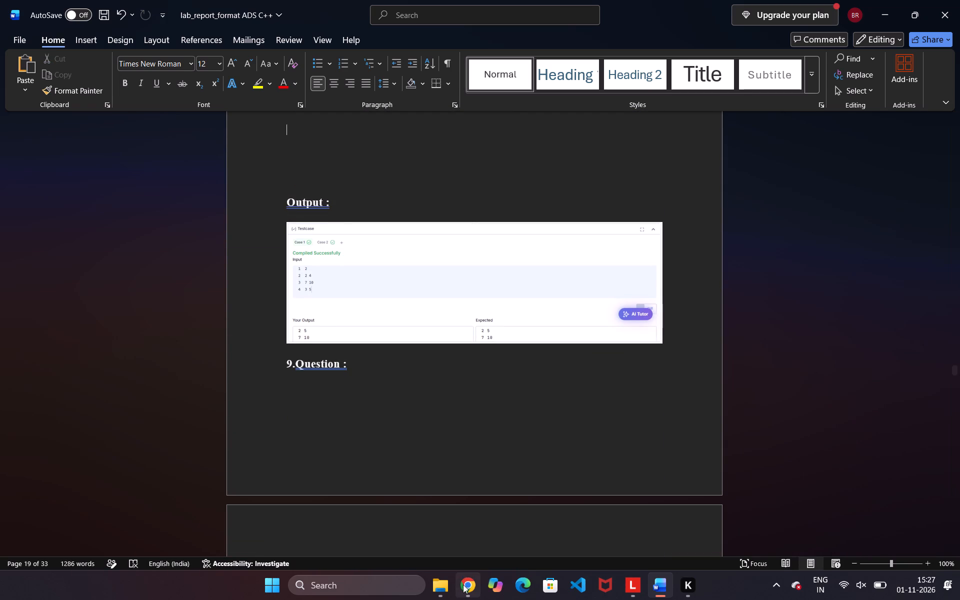
# Copy the full Insertion Before a Node With Value X solution code from the browser and paste it under Question 8's Code heading in Word.
pyautogui.click(463, 584)
pyautogui.moveTo(410, 138); pyautogui.dragTo(464, 415)
pyautogui.hotkey('ctrl', 'c')
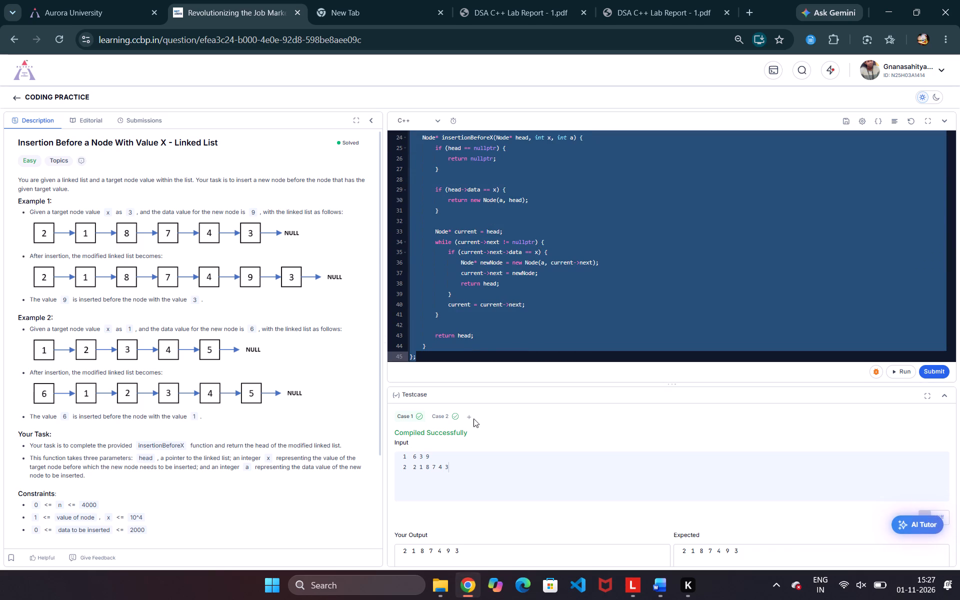
pyautogui.click(655, 597)
pyautogui.hotkey('ctrl', 'v')
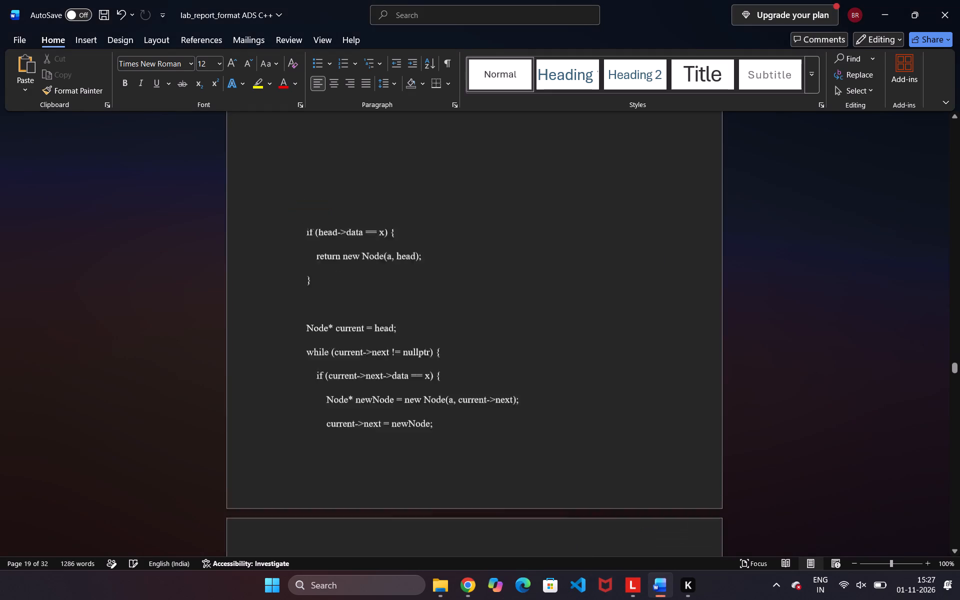
# Remove the two blank lines between the end of Question 8's pasted code and its Output heading.
pyautogui.scroll(7, 425, 359)
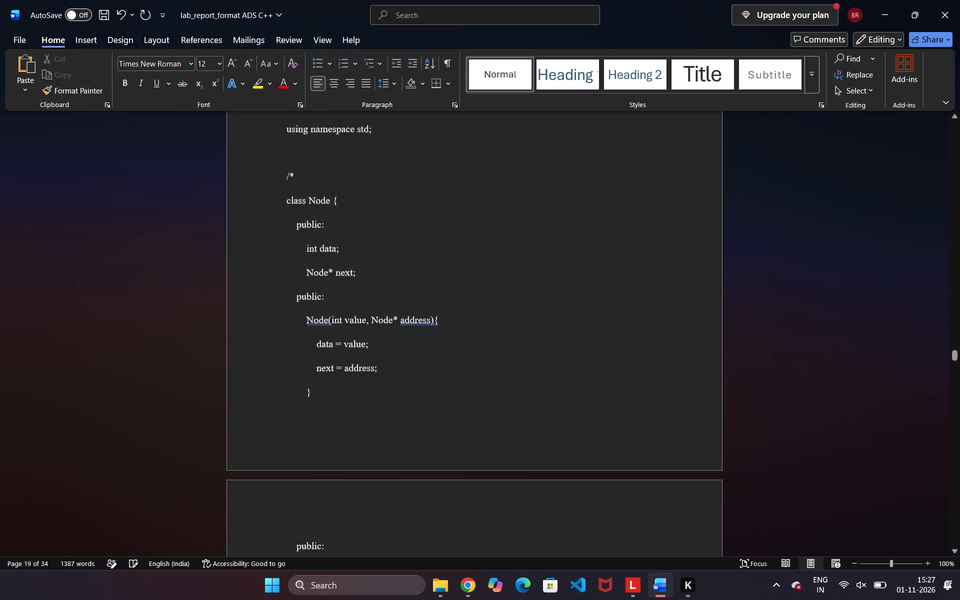
pyautogui.scroll(2, 425, 359)
pyautogui.click(450, 318)
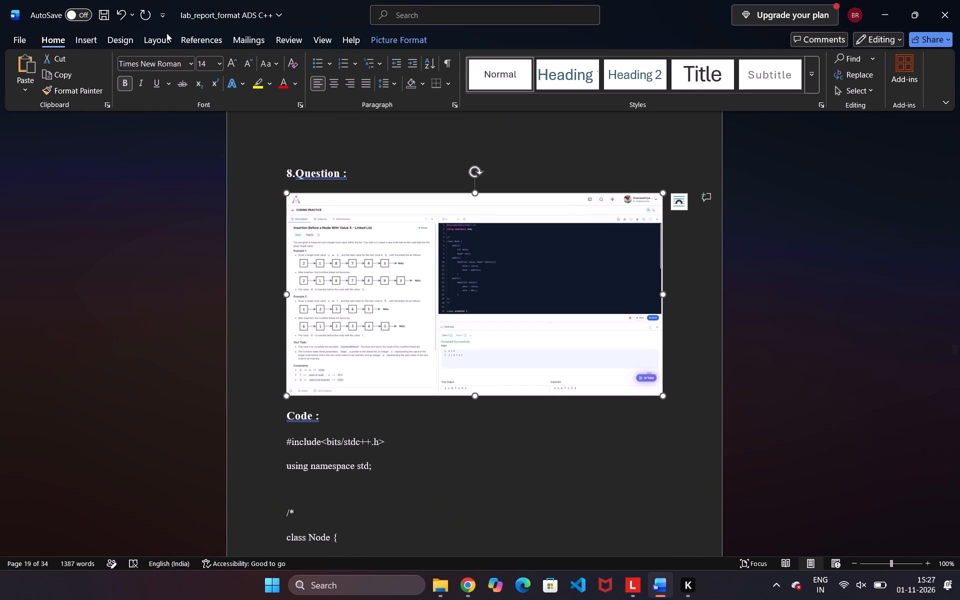
pyautogui.click(418, 428)
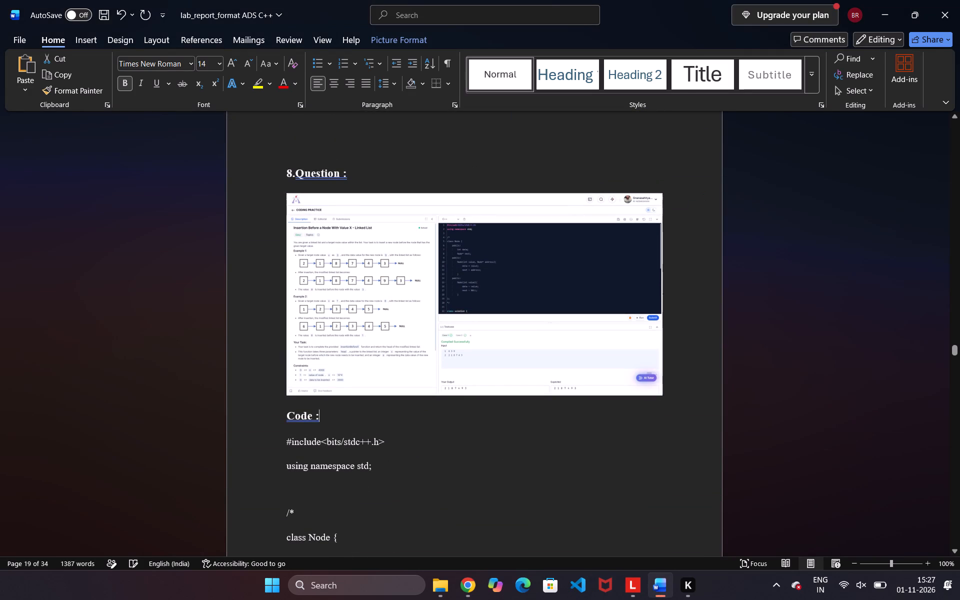
pyautogui.scroll(-3, 418, 428)
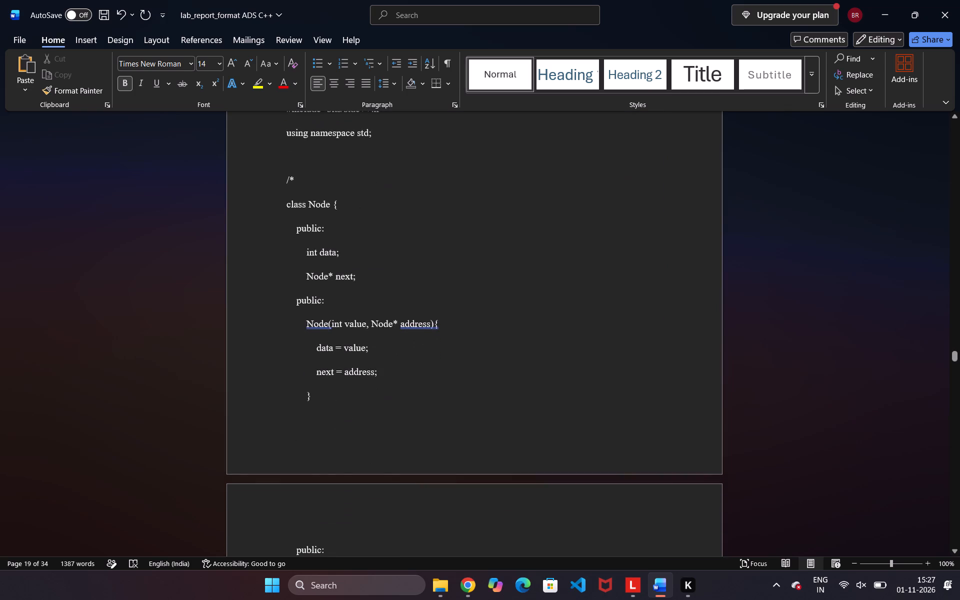
pyautogui.scroll(-7, 418, 428)
pyautogui.scroll(1, 418, 428)
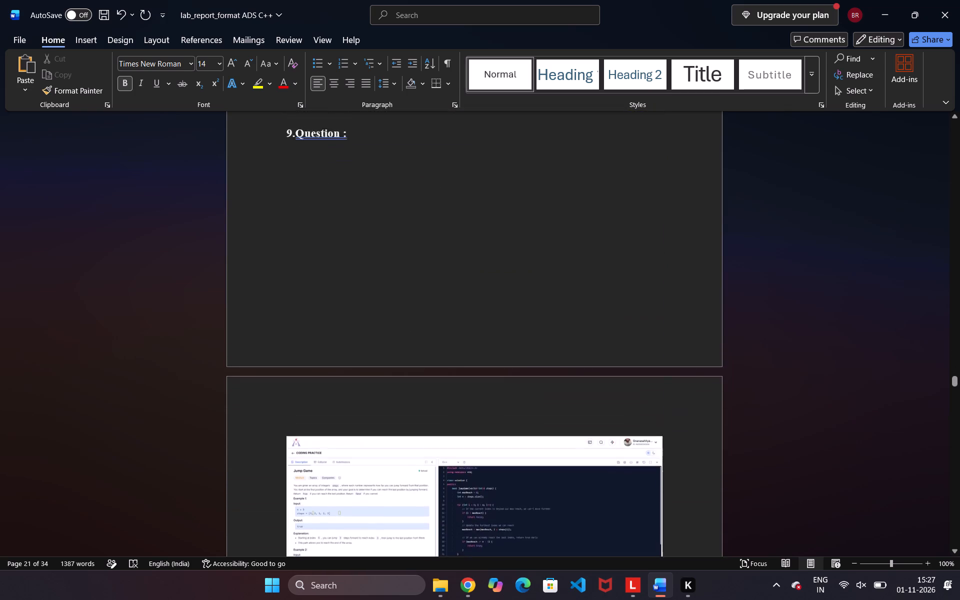
pyautogui.scroll(1, 418, 428)
pyautogui.scroll(1, 436, 300)
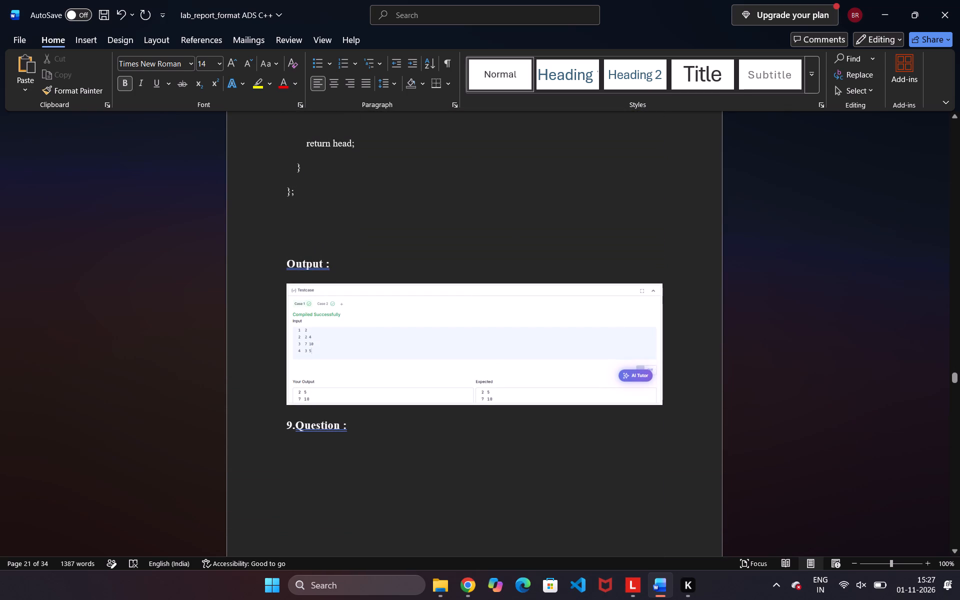
pyautogui.click(284, 249)
pyautogui.press('BackSpace')
pyautogui.press('BackSpace')
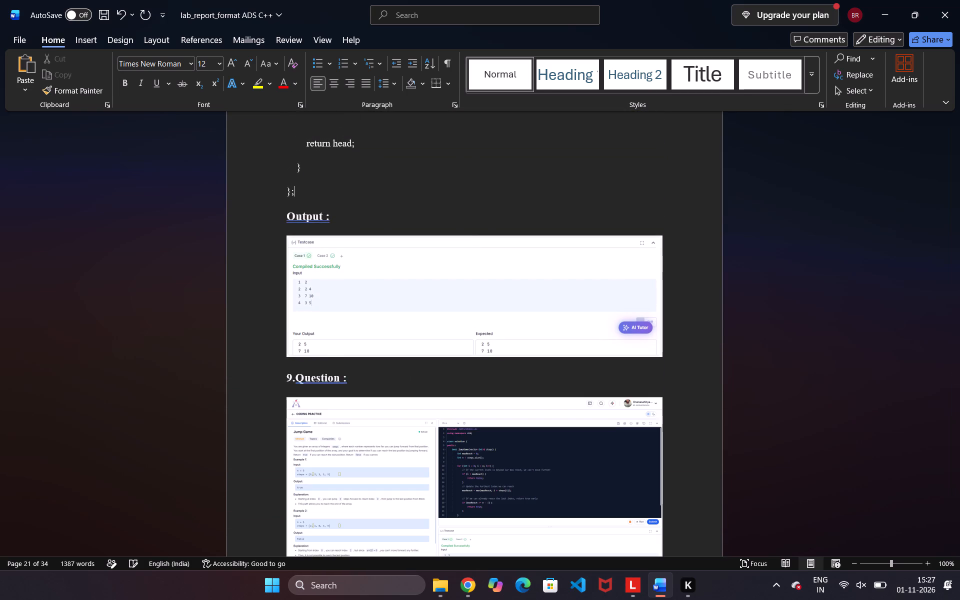
# Replace Question 8's old output image in Word with a screenshot of the Insertion Before a Node With Value X test case results.
pyautogui.click(351, 300)
pyautogui.press('BackSpace')
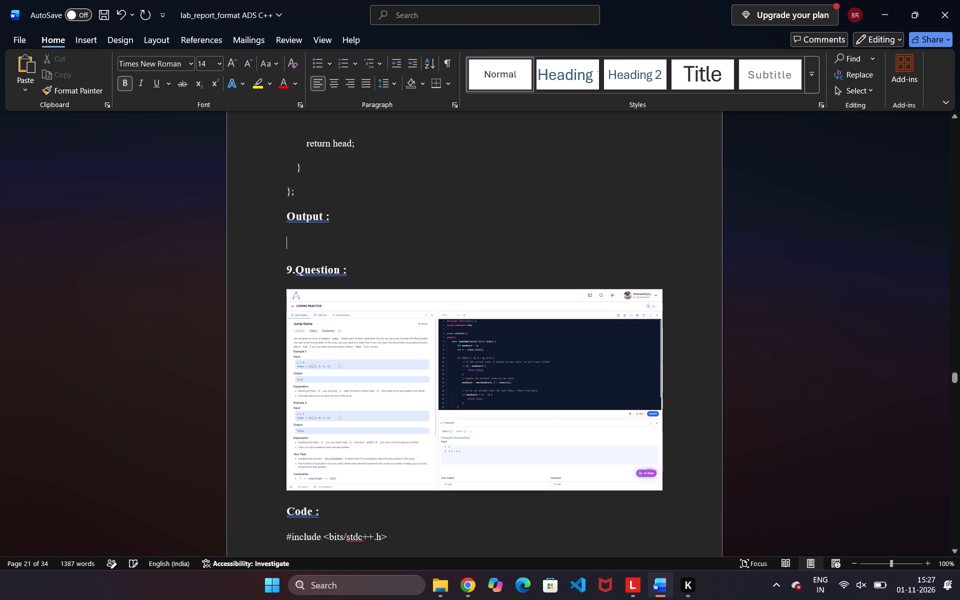
pyautogui.click(477, 588)
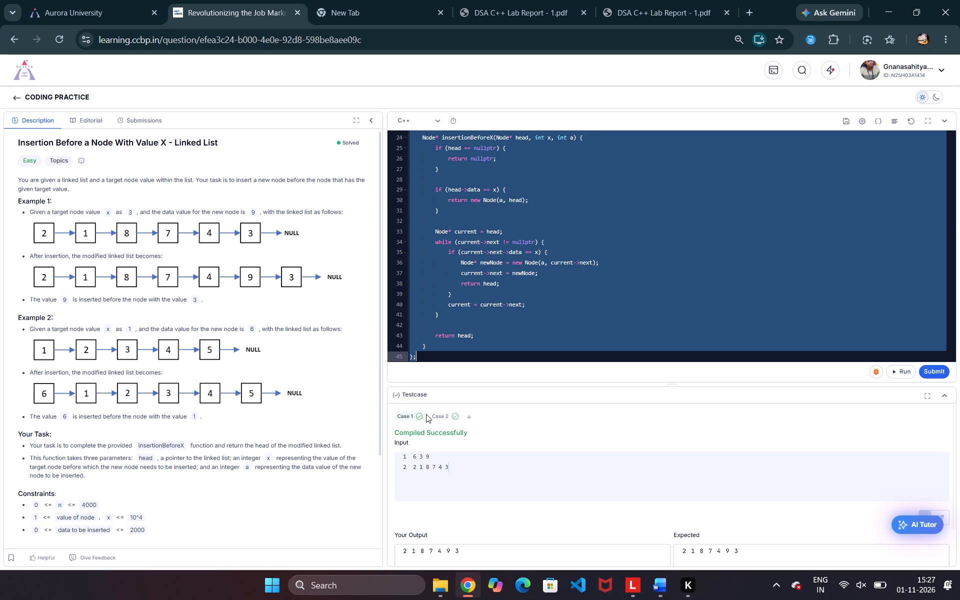
pyautogui.press('shift+super+s')
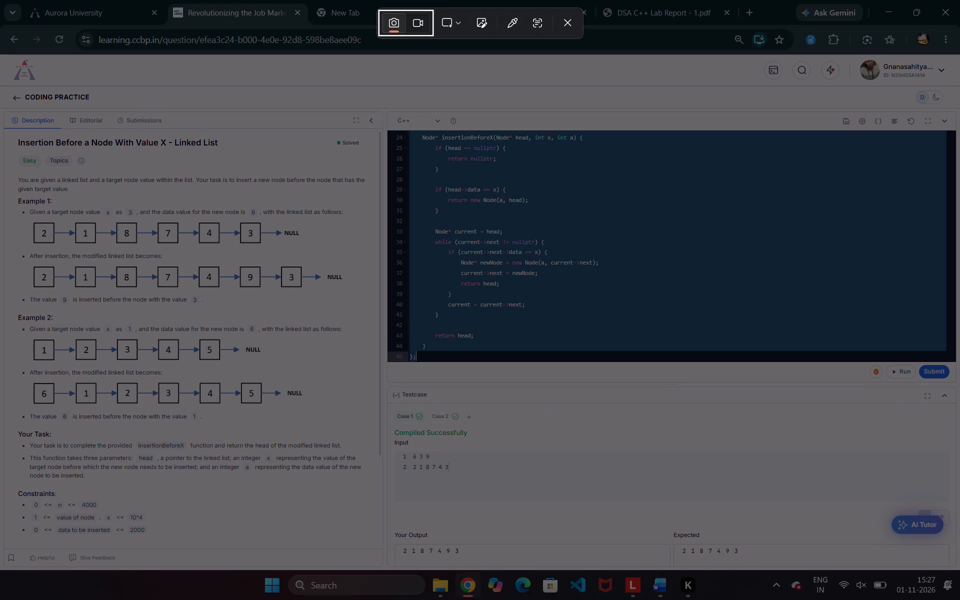
pyautogui.moveTo(386, 383); pyautogui.dragTo(959, 577)
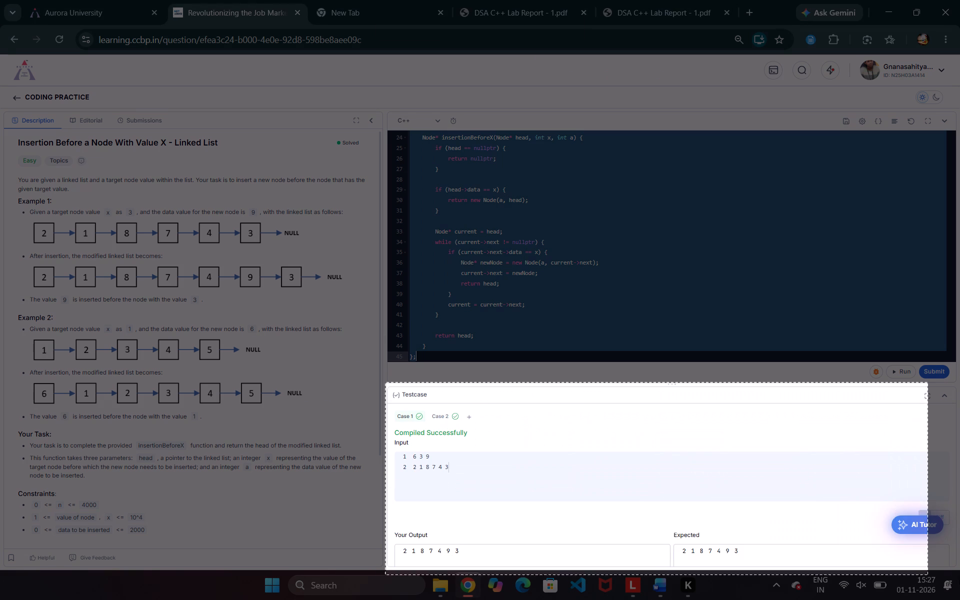
pyautogui.moveTo(959, 577); pyautogui.dragTo(959, 568)
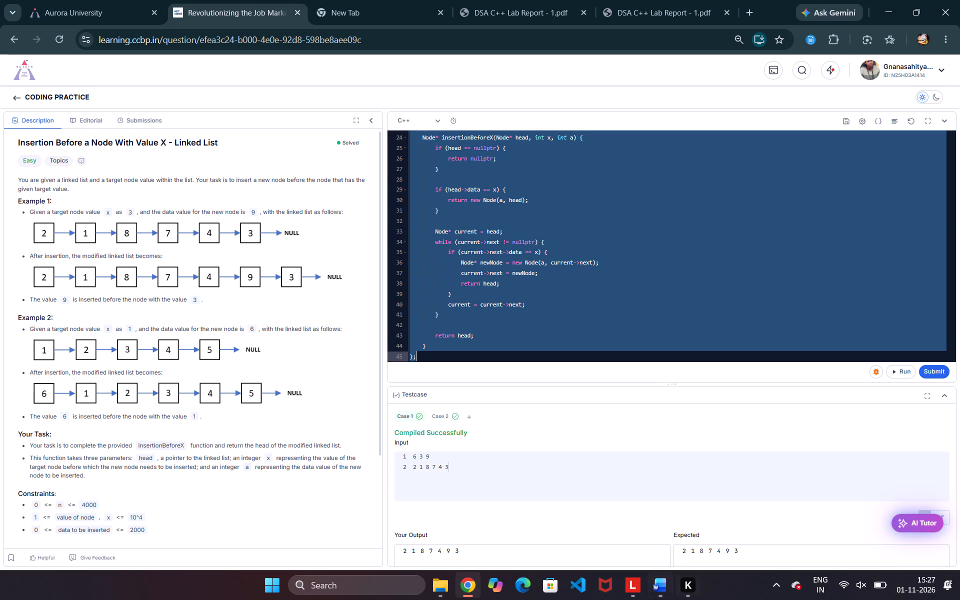
pyautogui.click(654, 590)
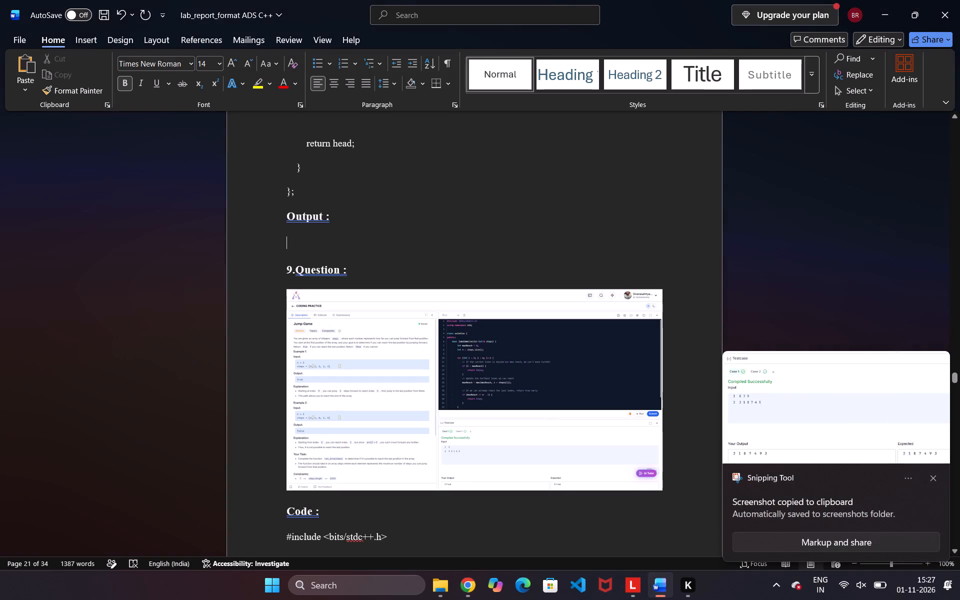
pyautogui.hotkey('ctrl', 'v')
# Delete the old Jump Game screenshot under Question 9.
pyautogui.scroll(-1, 445, 475)
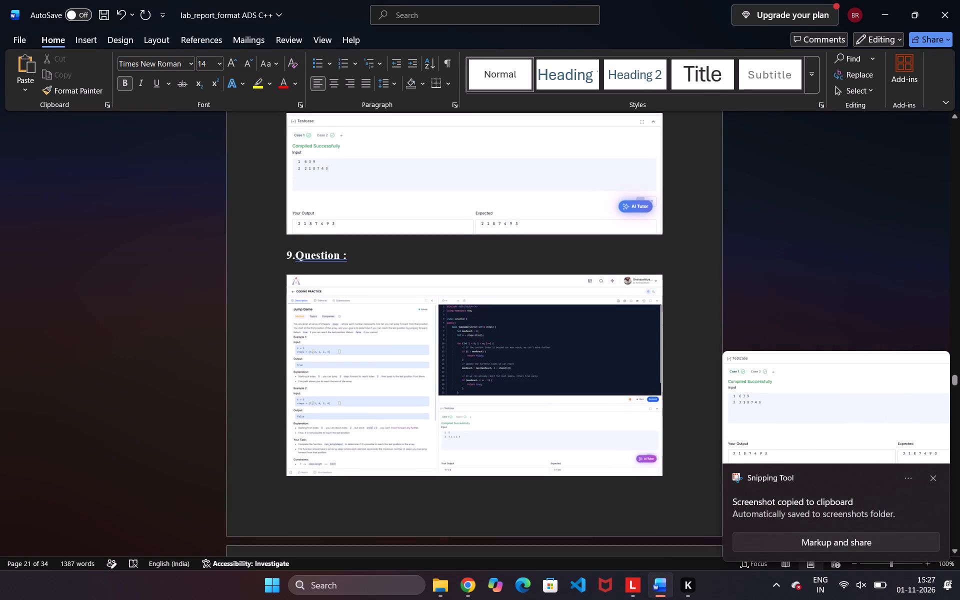
pyautogui.scroll(-1, 445, 475)
pyautogui.click(446, 371)
pyautogui.press('BackSpace')
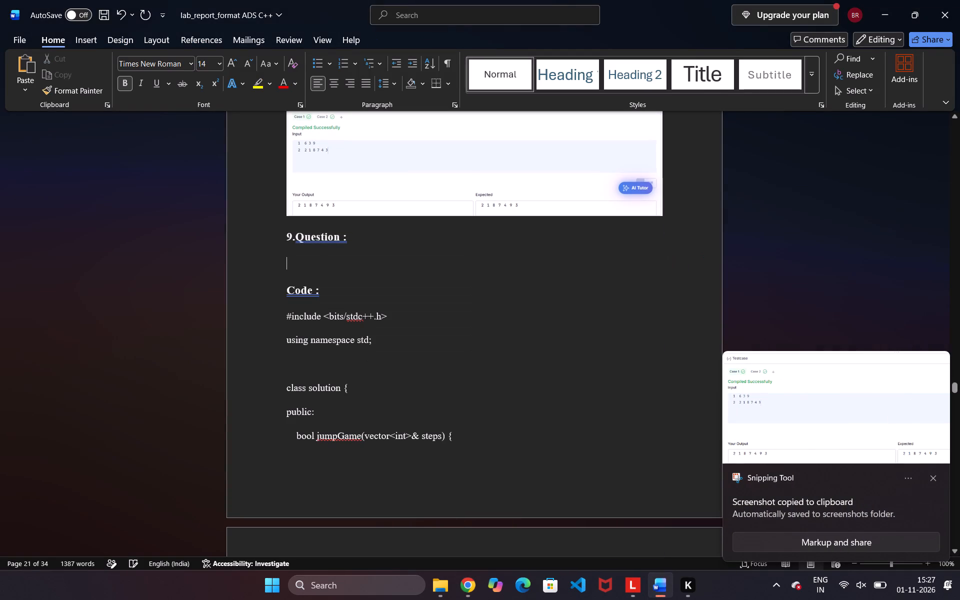
# In the browser, open the Delete Head of the Linked List problem from the deletion Coding Practice set and run its solution.
pyautogui.click(467, 592)
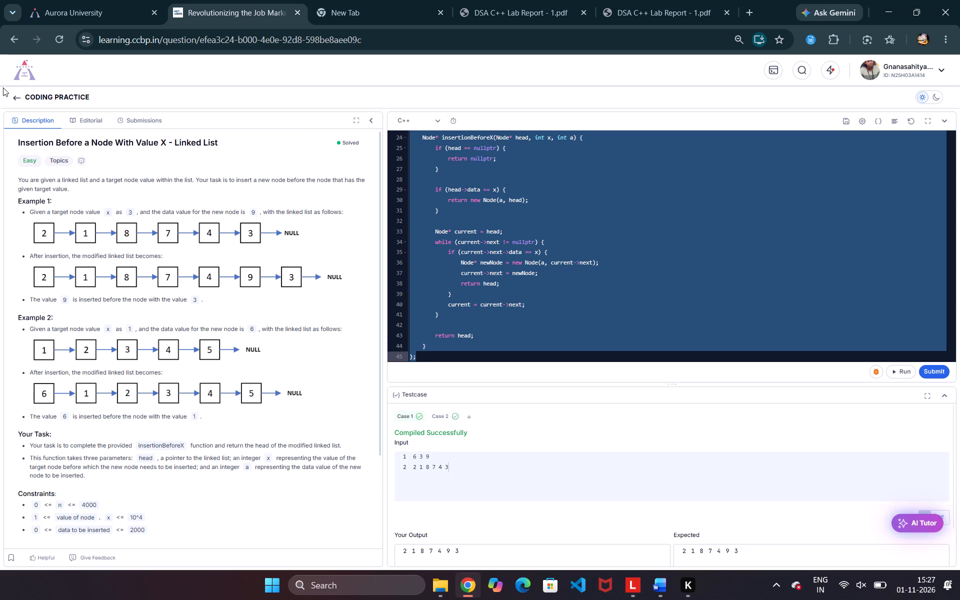
pyautogui.click(15, 96)
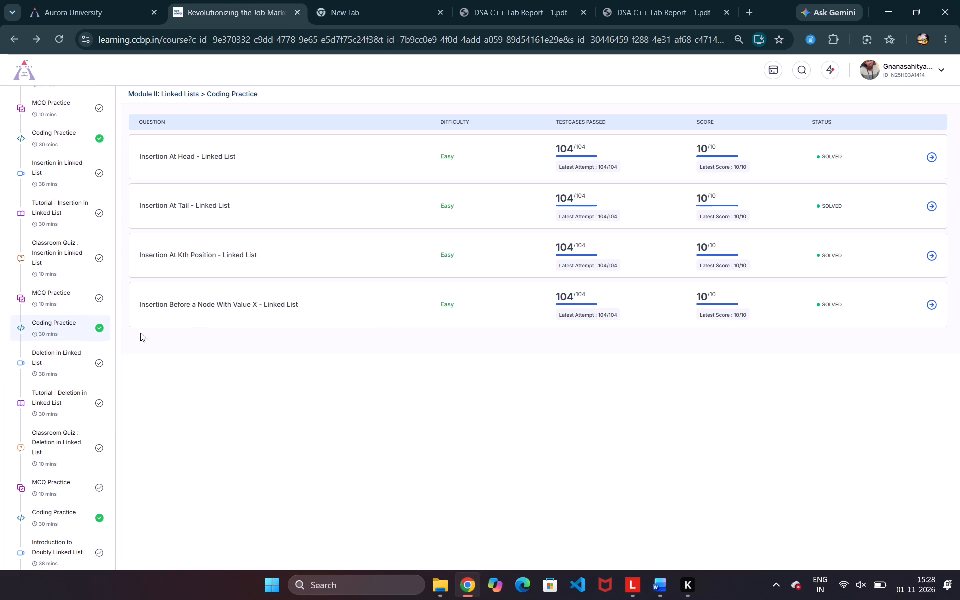
pyautogui.scroll(-1, 57, 394)
pyautogui.click(56, 469)
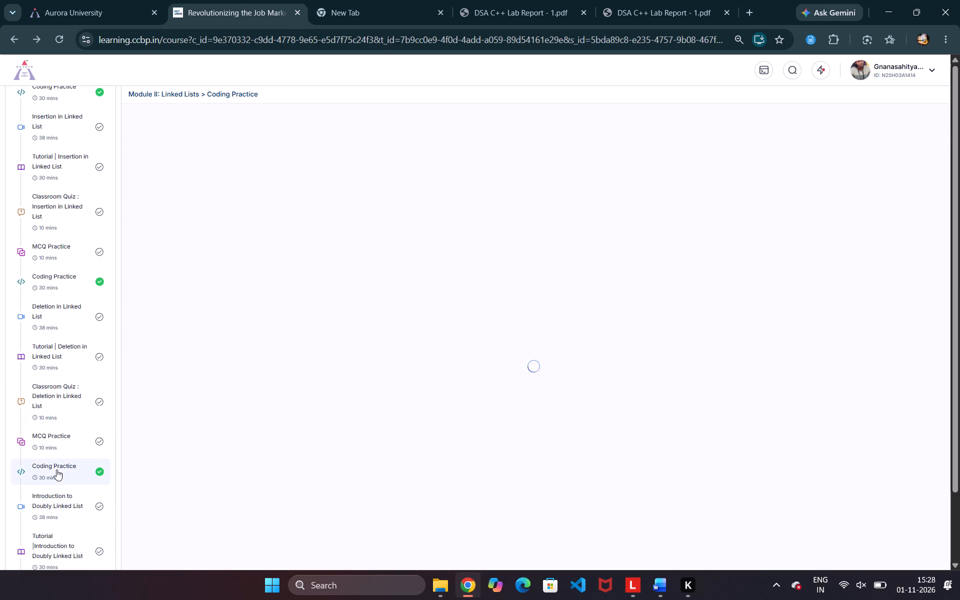
pyautogui.click(298, 175)
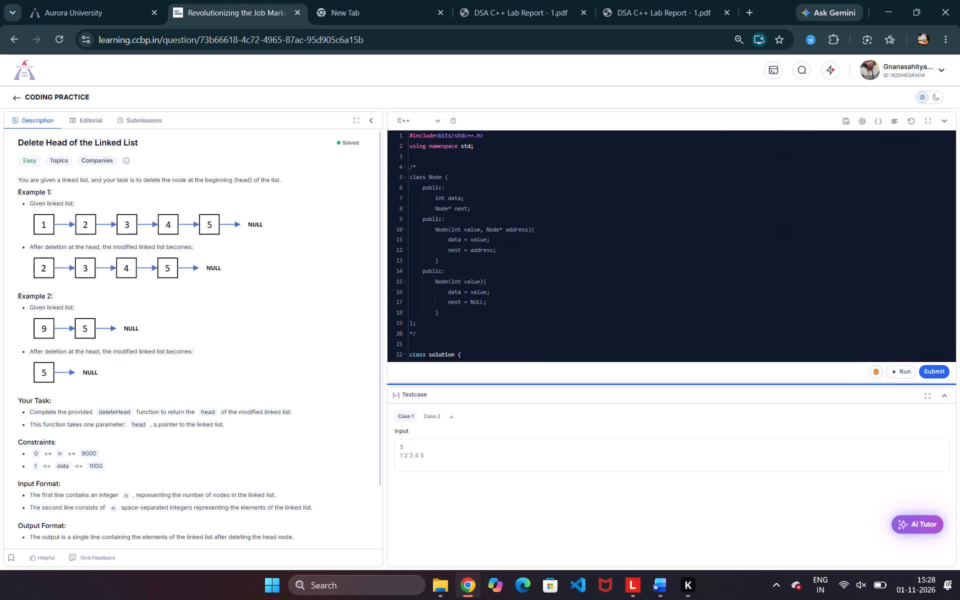
pyautogui.click(903, 374)
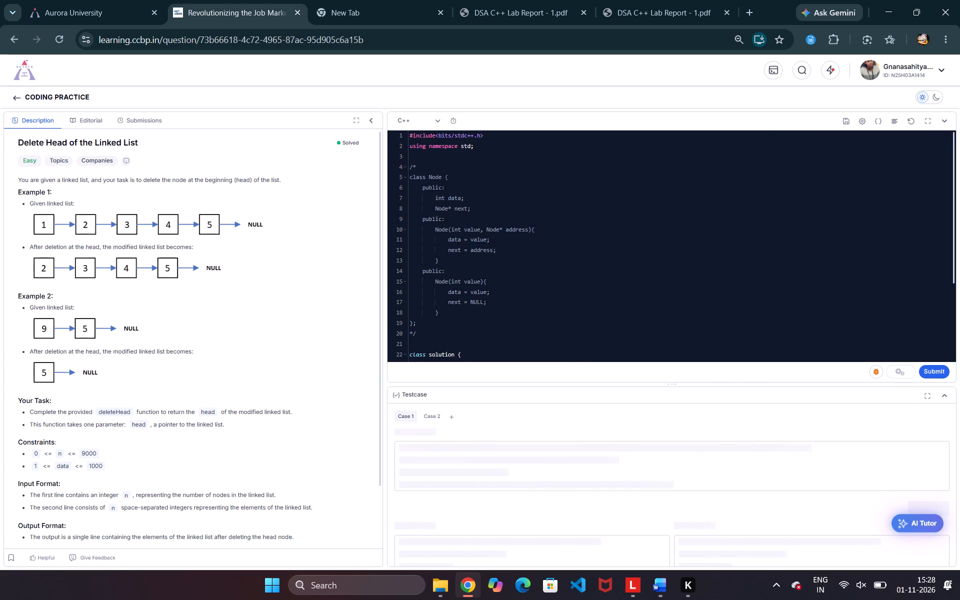
# Capture a screenshot of the whole Delete Head of the Linked List problem page and paste it under Question 9 in Word.
pyautogui.press('shift+super+s')
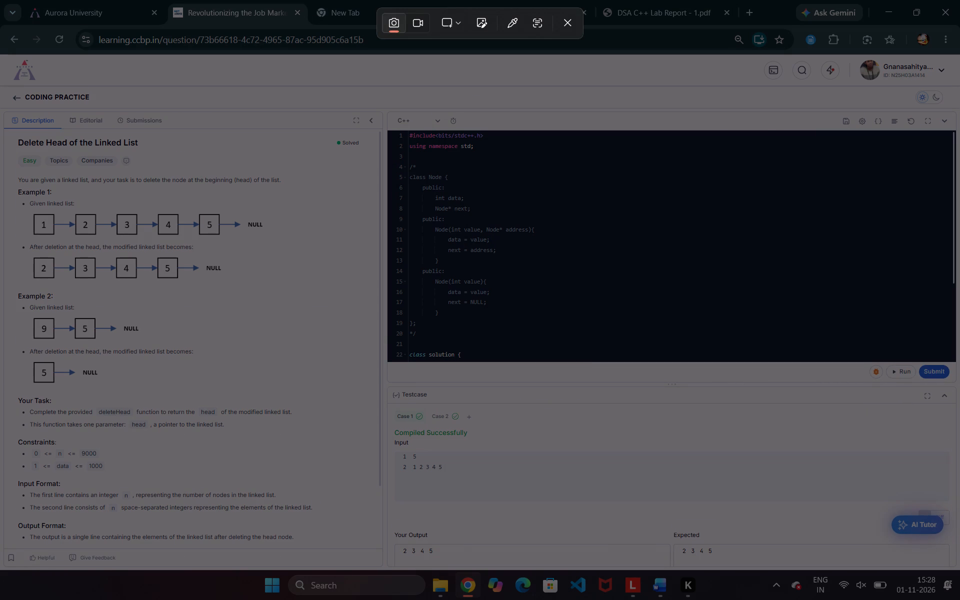
pyautogui.moveTo(0, 56); pyautogui.dragTo(824, 489)
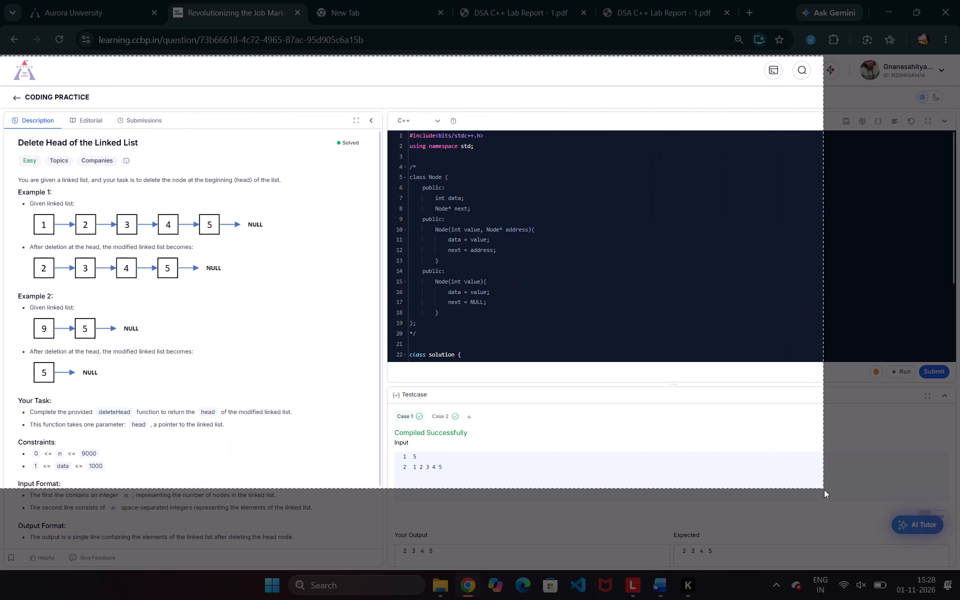
pyautogui.moveTo(824, 489); pyautogui.dragTo(959, 568)
pyautogui.click(659, 587)
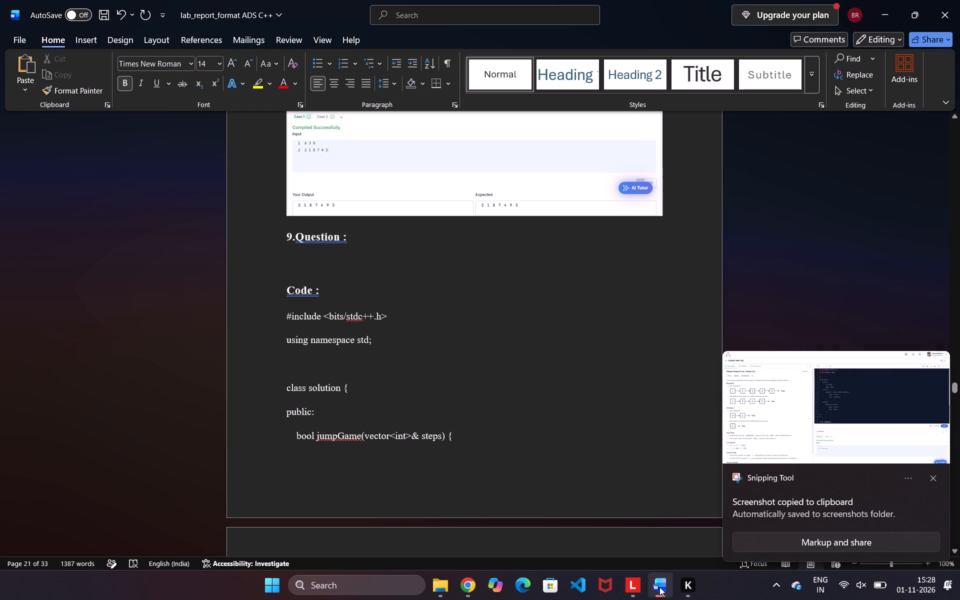
pyautogui.hotkey('ctrl', 'v')
# Delete the entire old jumpGame code under Question 9's Code heading.
pyautogui.scroll(-3, 659, 587)
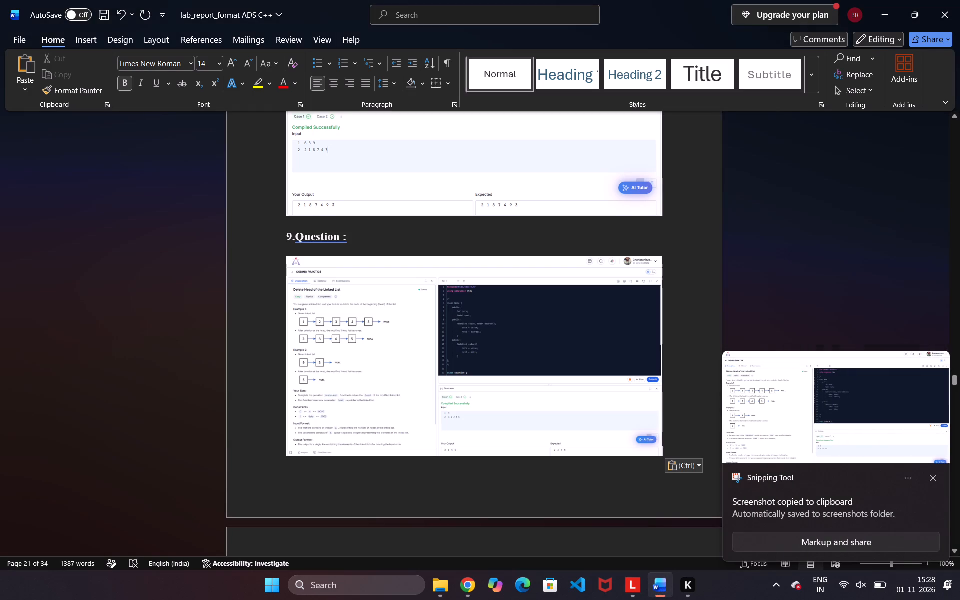
pyautogui.scroll(-2, 601, 471)
pyautogui.moveTo(285, 223); pyautogui.dragTo(393, 474)
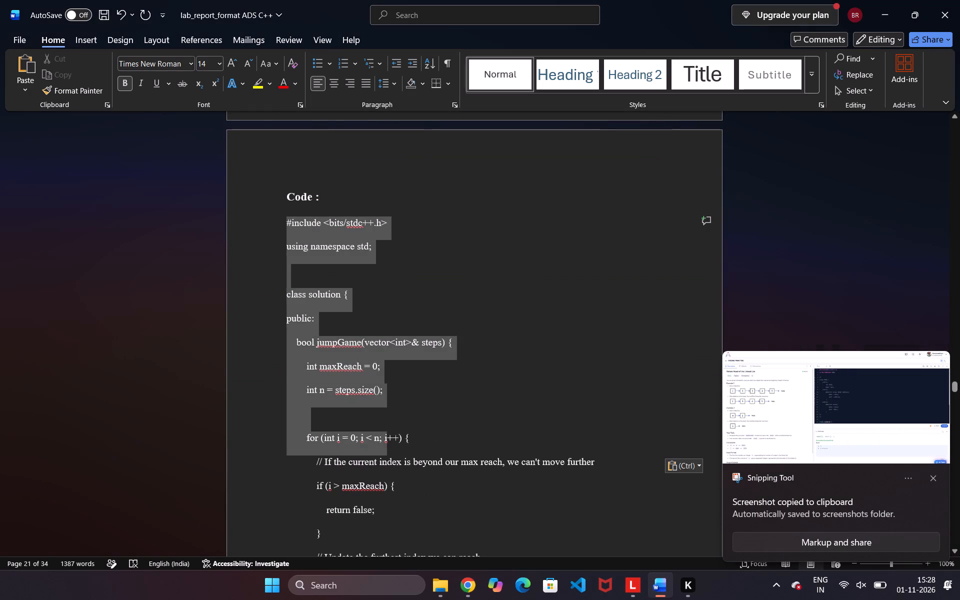
pyautogui.moveTo(393, 474); pyautogui.dragTo(321, 361)
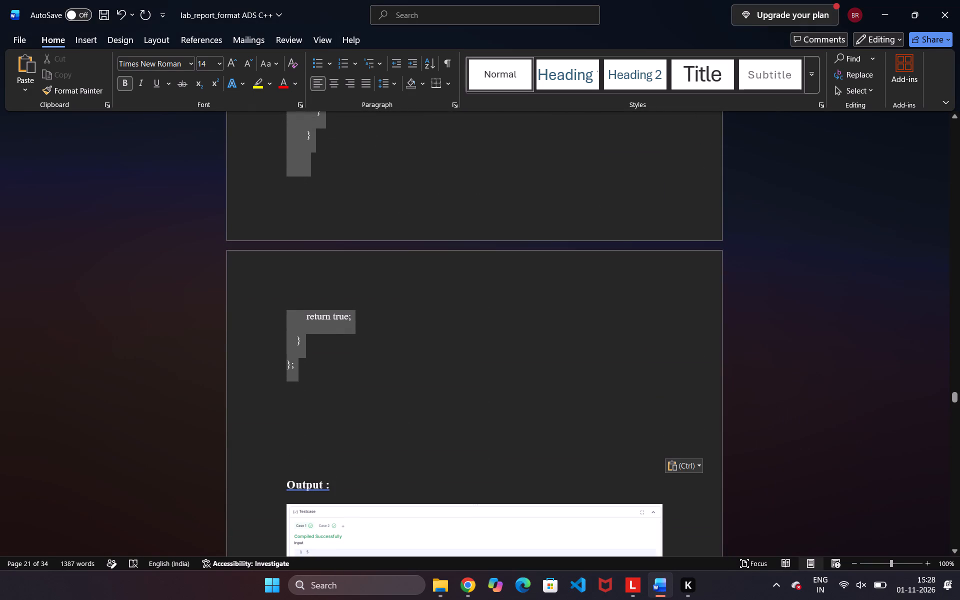
pyautogui.moveTo(321, 361); pyautogui.dragTo(309, 364)
pyautogui.press('BackSpace')
pyautogui.scroll(1, 309, 364)
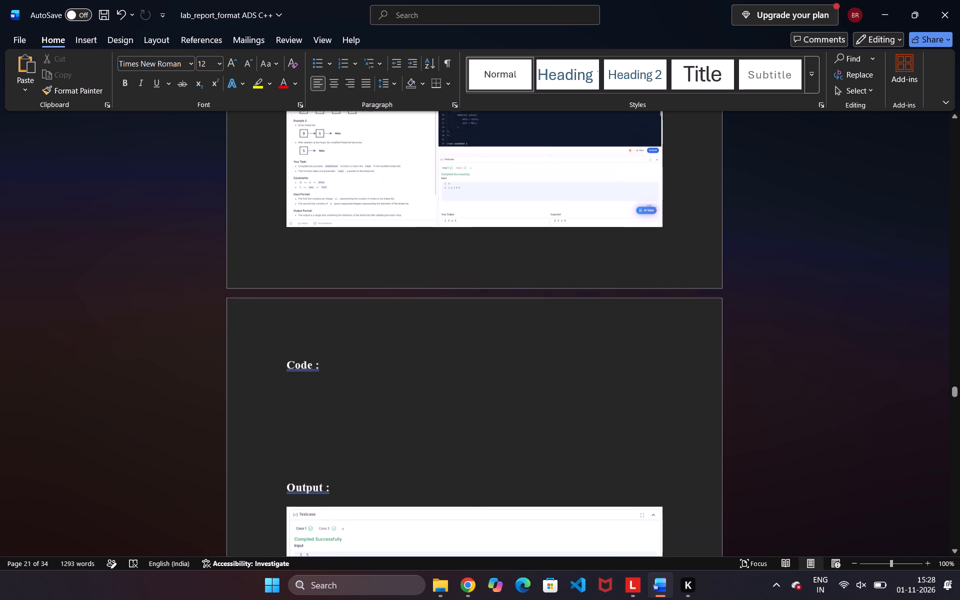
# Copy the full Delete Head of the Linked List solution code from the browser and paste it under Question 9's Code heading in Word.
pyautogui.click(474, 588)
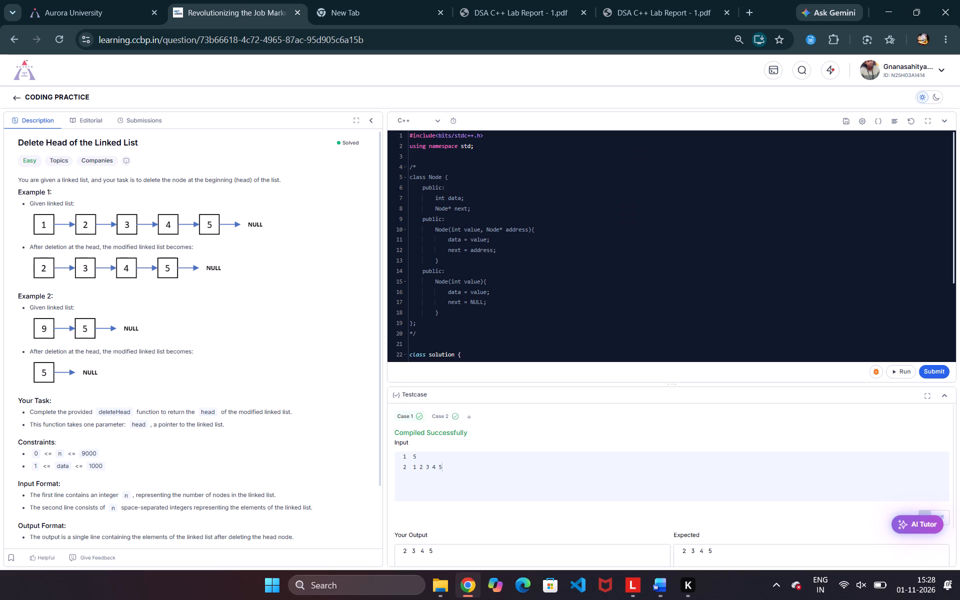
pyautogui.moveTo(409, 137); pyautogui.dragTo(483, 491)
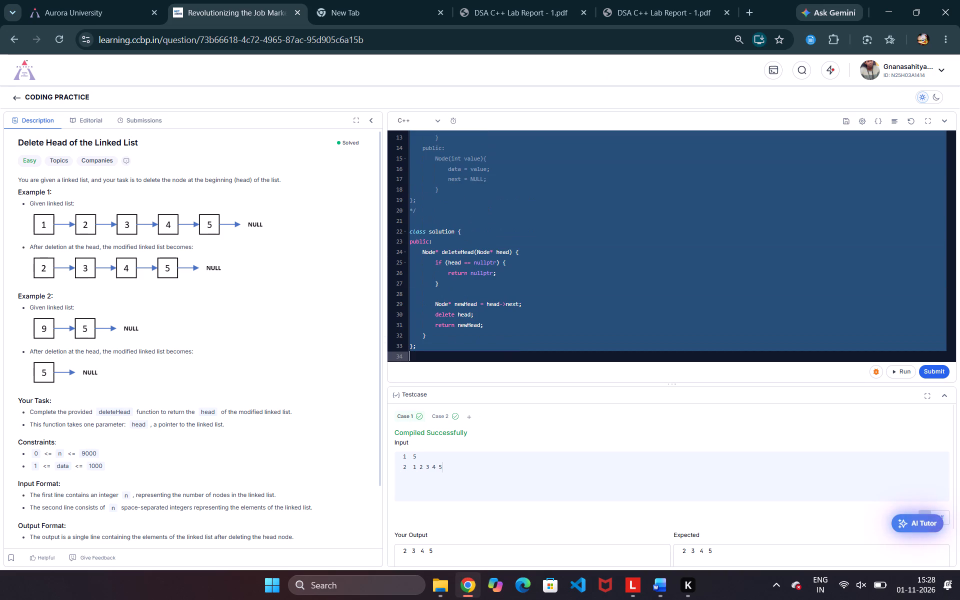
pyautogui.hotkey('ctrl', 'c')
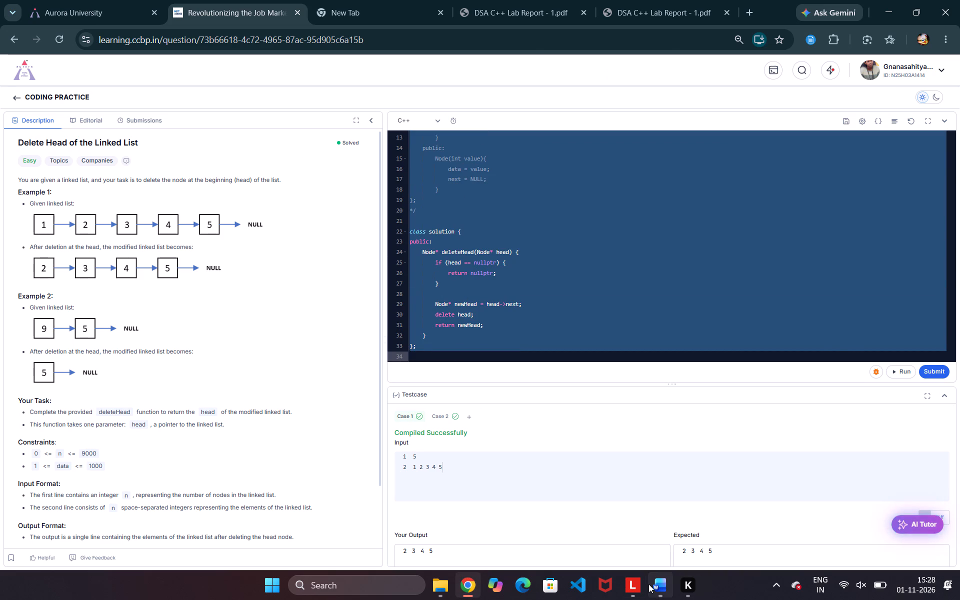
pyautogui.click(648, 584)
pyautogui.hotkey('ctrl', 'v')
pyautogui.scroll(6, 407, 379)
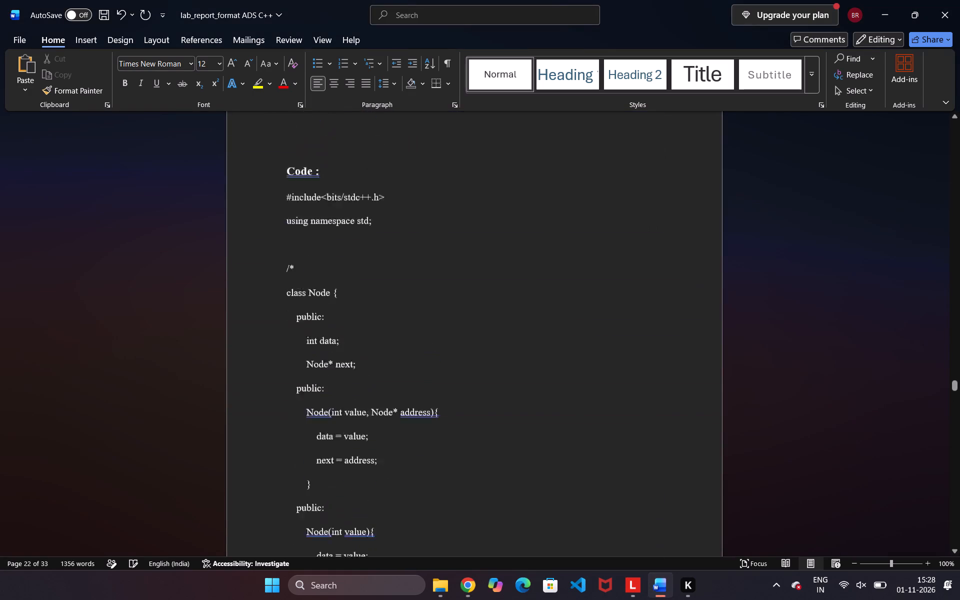
# Remove the three blank lines between the end of Question 9's pasted code and its Output heading.
pyautogui.scroll(-7, 407, 379)
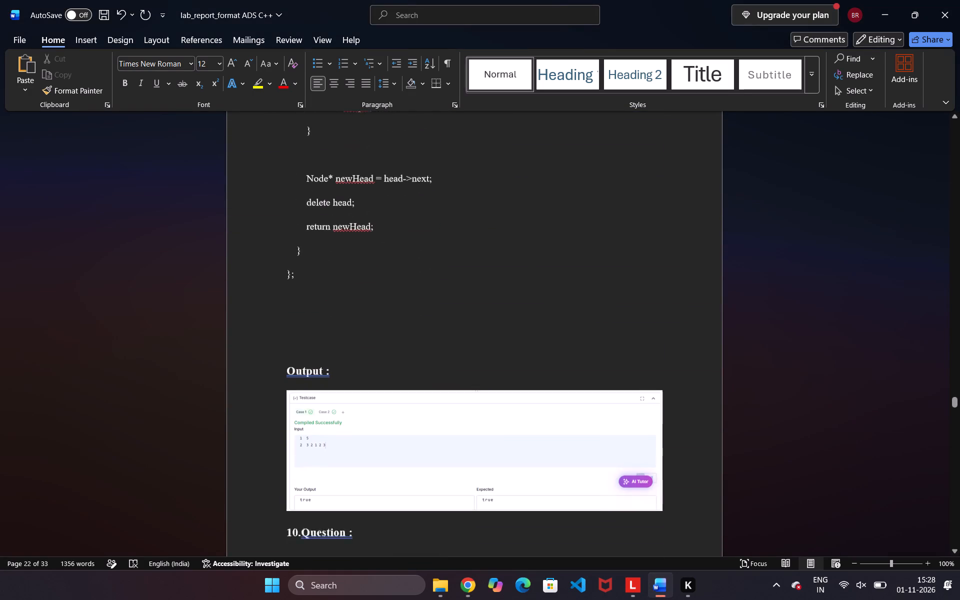
pyautogui.scroll(-1, 407, 379)
pyautogui.click(285, 258)
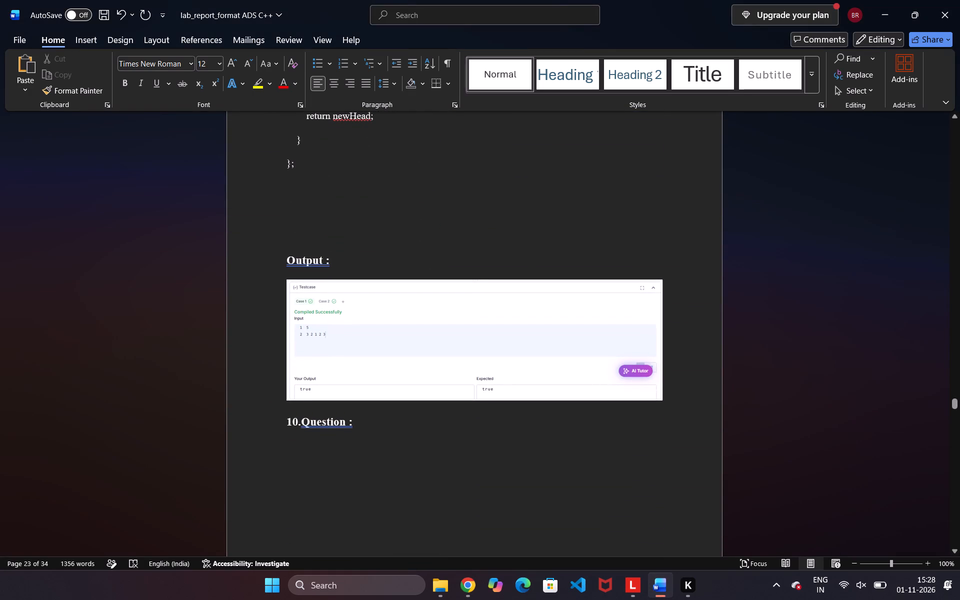
pyautogui.press('BackSpace')
pyautogui.press('BackSpace')
pyautogui.press('BackSpace')
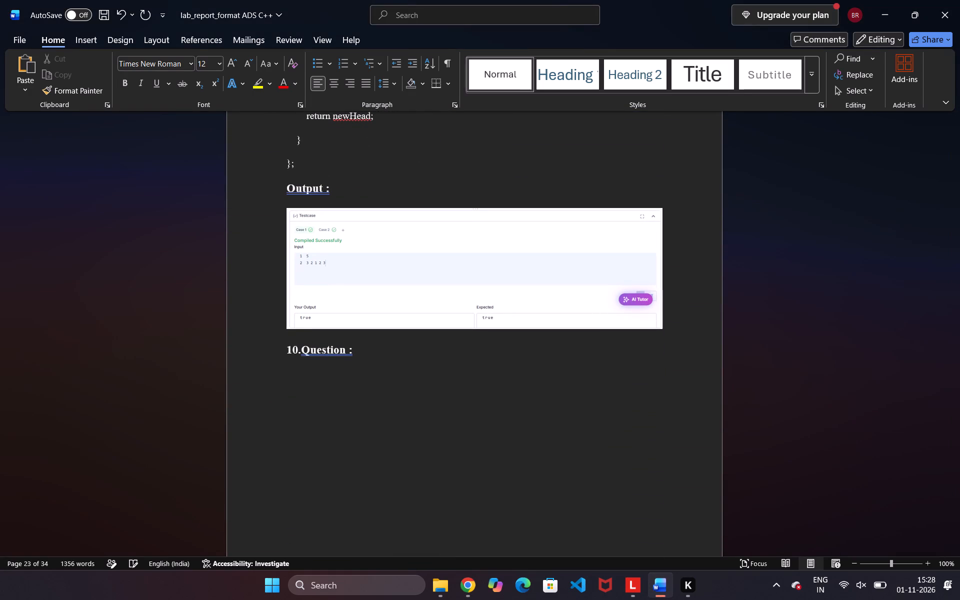
pyautogui.press('BackSpace')
pyautogui.press('Return')
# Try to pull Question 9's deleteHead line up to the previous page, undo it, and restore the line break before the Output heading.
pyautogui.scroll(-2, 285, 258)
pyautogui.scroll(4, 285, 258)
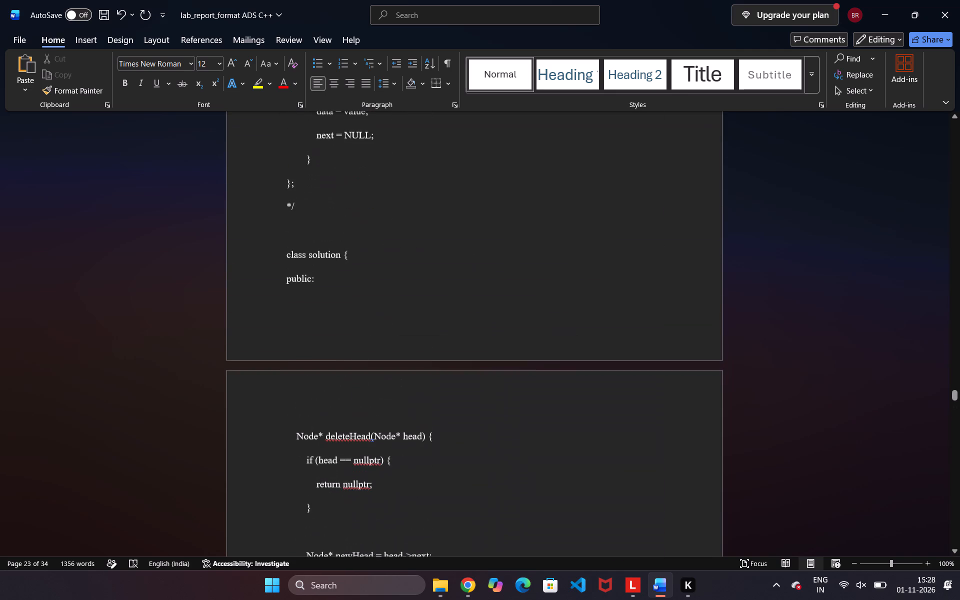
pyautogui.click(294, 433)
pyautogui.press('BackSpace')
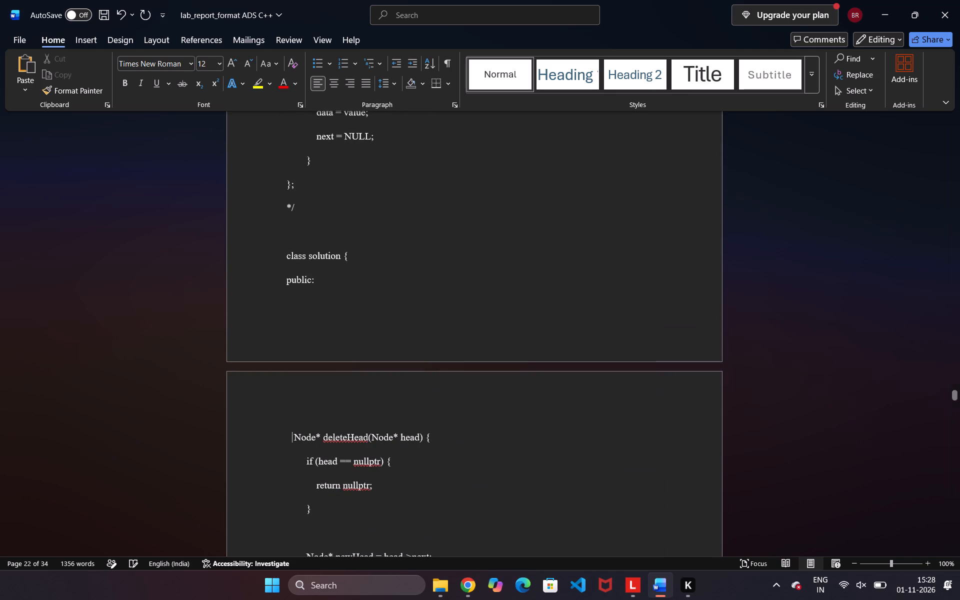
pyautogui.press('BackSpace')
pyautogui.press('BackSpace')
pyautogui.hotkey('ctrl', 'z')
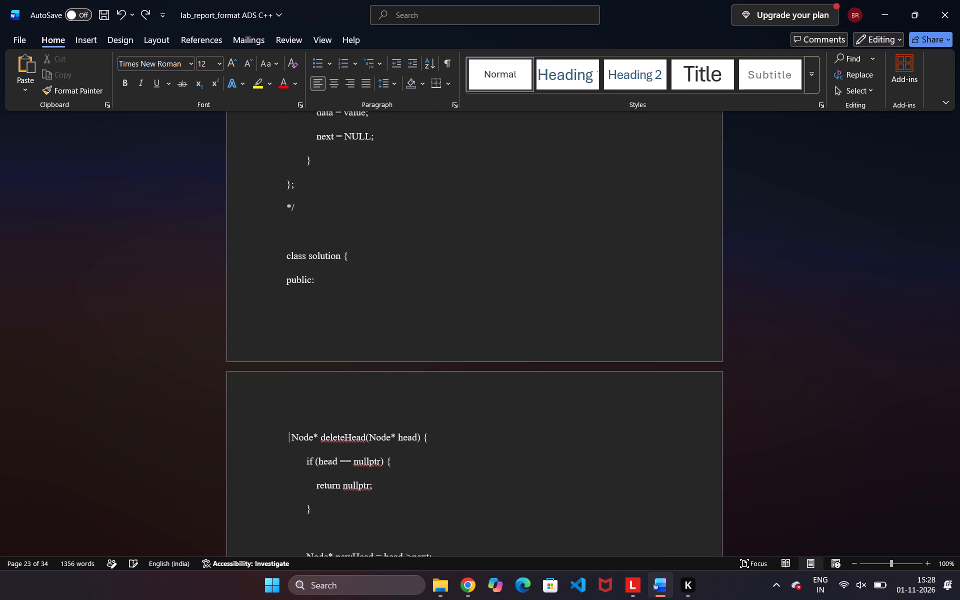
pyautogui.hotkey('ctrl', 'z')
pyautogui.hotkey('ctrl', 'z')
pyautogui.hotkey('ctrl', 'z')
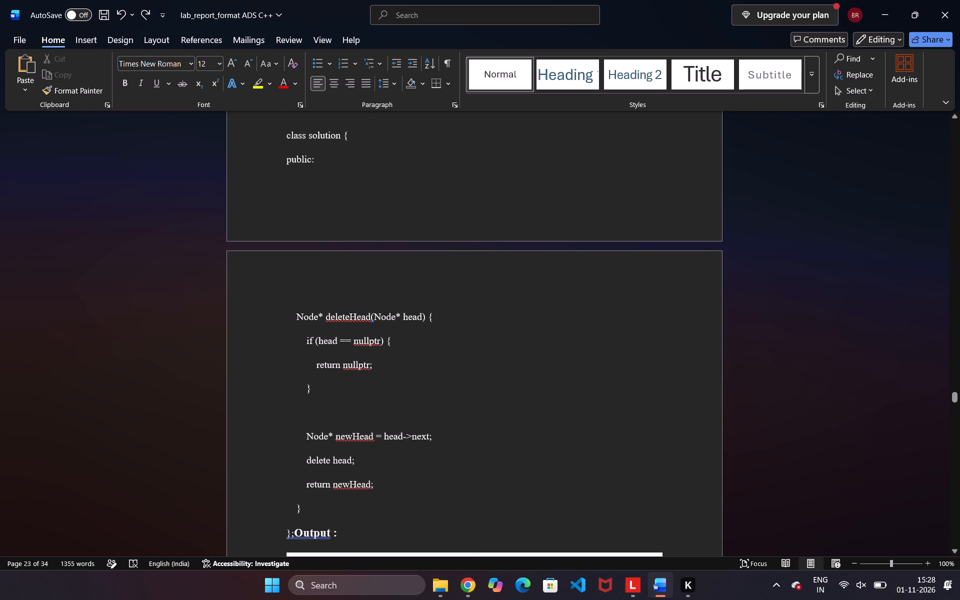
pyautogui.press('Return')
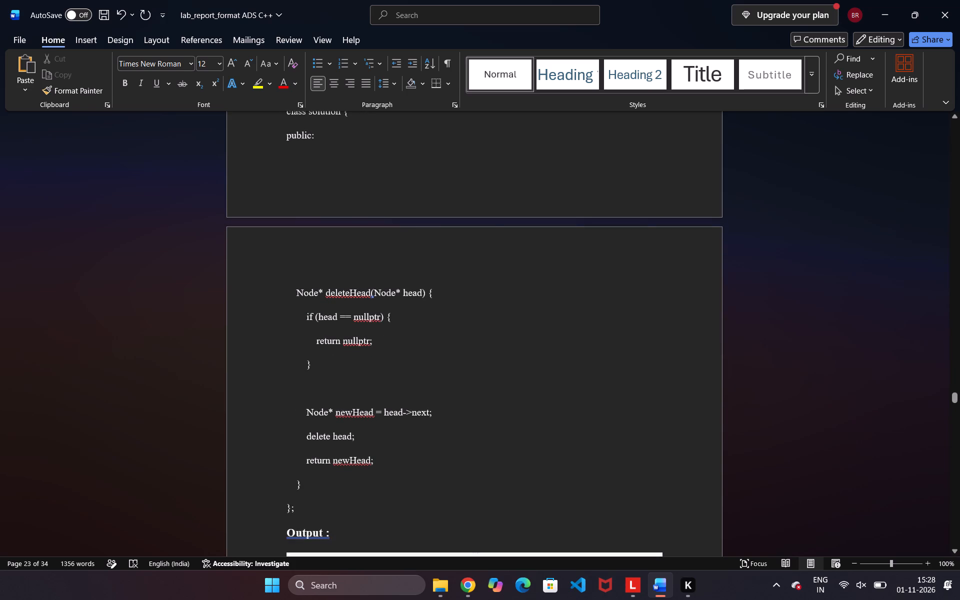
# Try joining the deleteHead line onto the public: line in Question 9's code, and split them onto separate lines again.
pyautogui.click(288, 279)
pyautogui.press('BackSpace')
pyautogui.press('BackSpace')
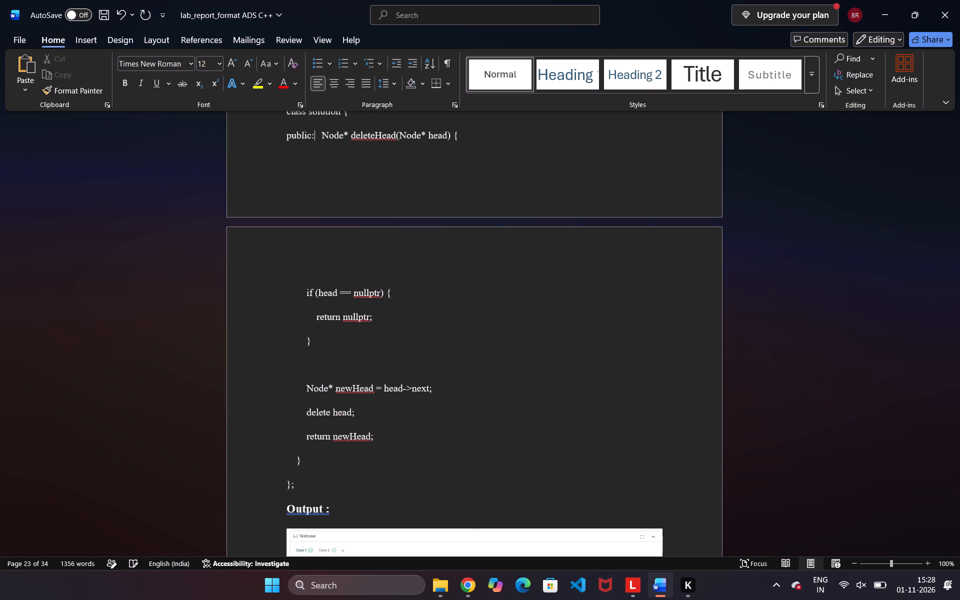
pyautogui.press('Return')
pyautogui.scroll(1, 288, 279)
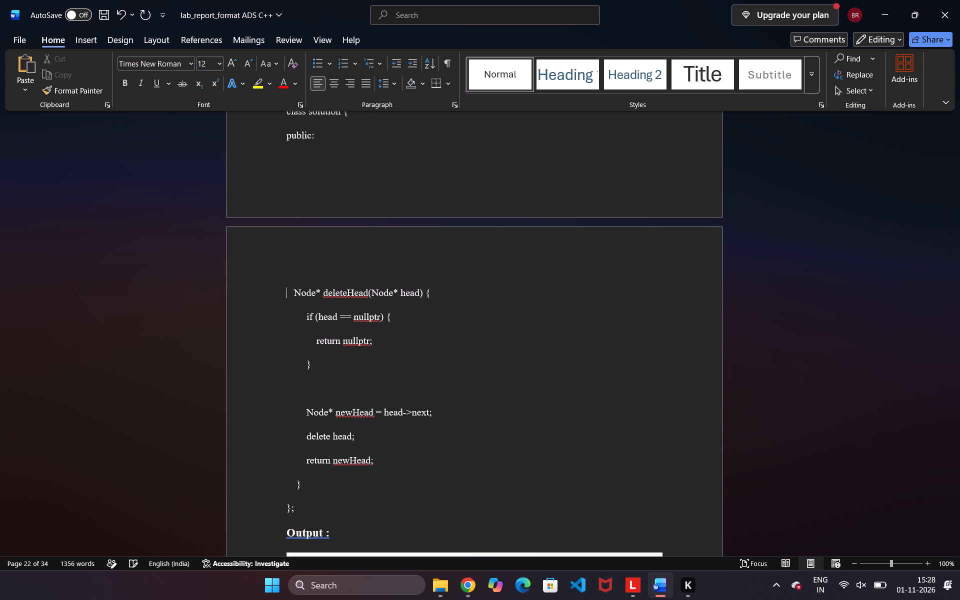
# Remove the blank line above class solution in Question 9's code.
pyautogui.scroll(1, 288, 279)
pyautogui.click(281, 343)
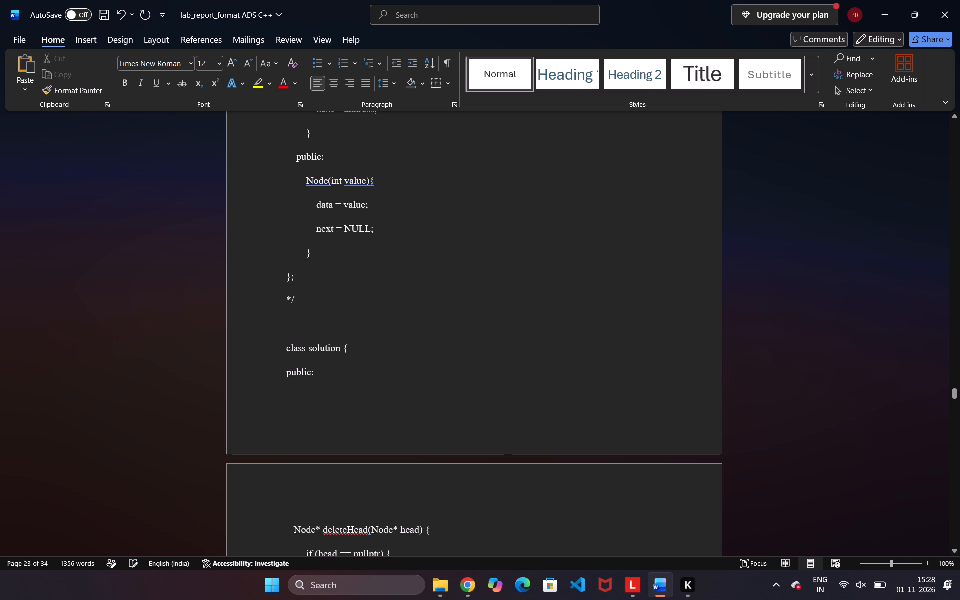
pyautogui.press('BackSpace')
pyautogui.scroll(1, 281, 343)
pyautogui.hscroll(1, 281, 343)
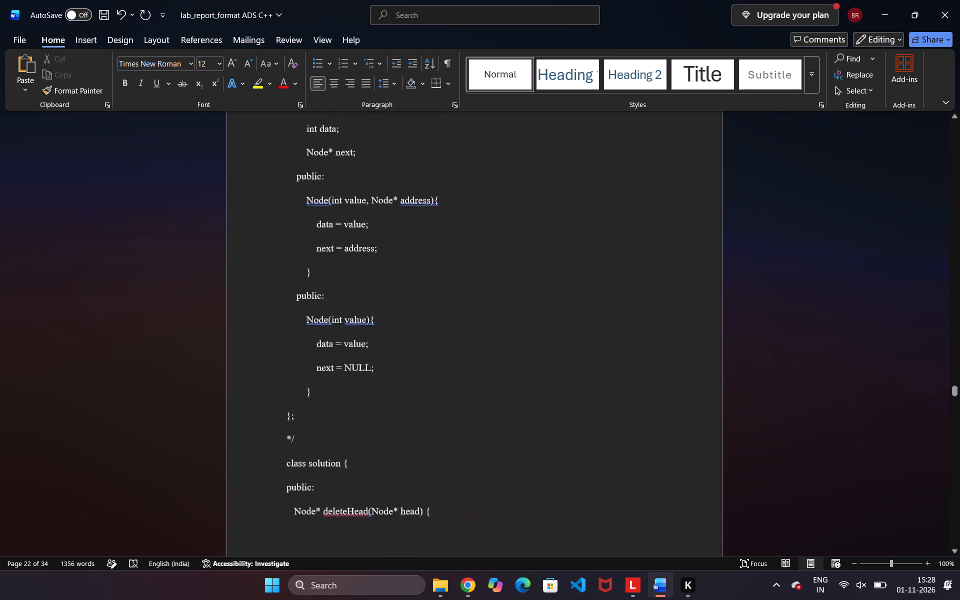
pyautogui.hscroll(1, 281, 343)
pyautogui.scroll(-1, 281, 343)
pyautogui.scroll(1, 281, 343)
pyautogui.scroll(-2, 281, 343)
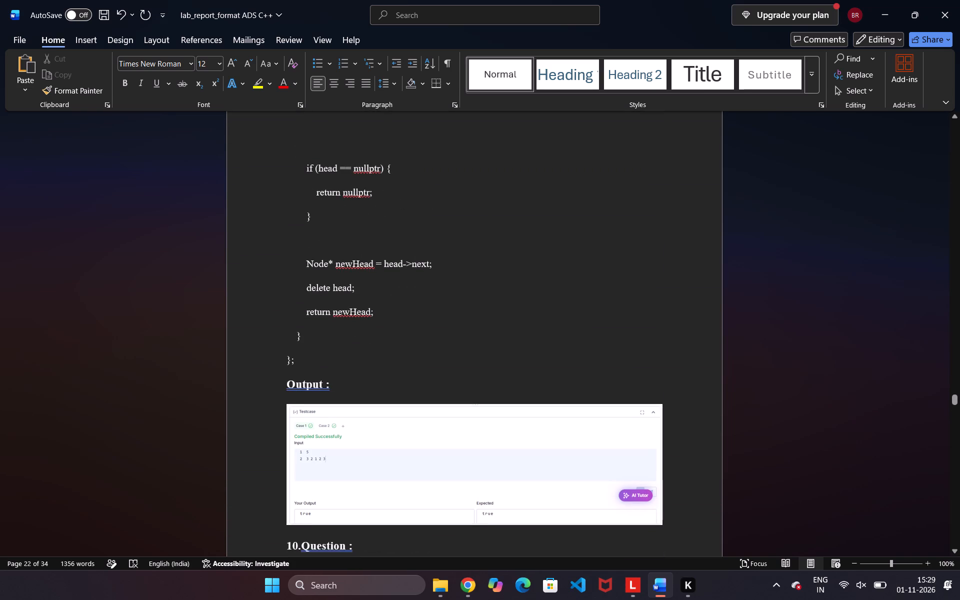
# Remove the blank line above the Node* newHead line in Question 9's code.
pyautogui.scroll(1, 327, 324)
pyautogui.click(308, 382)
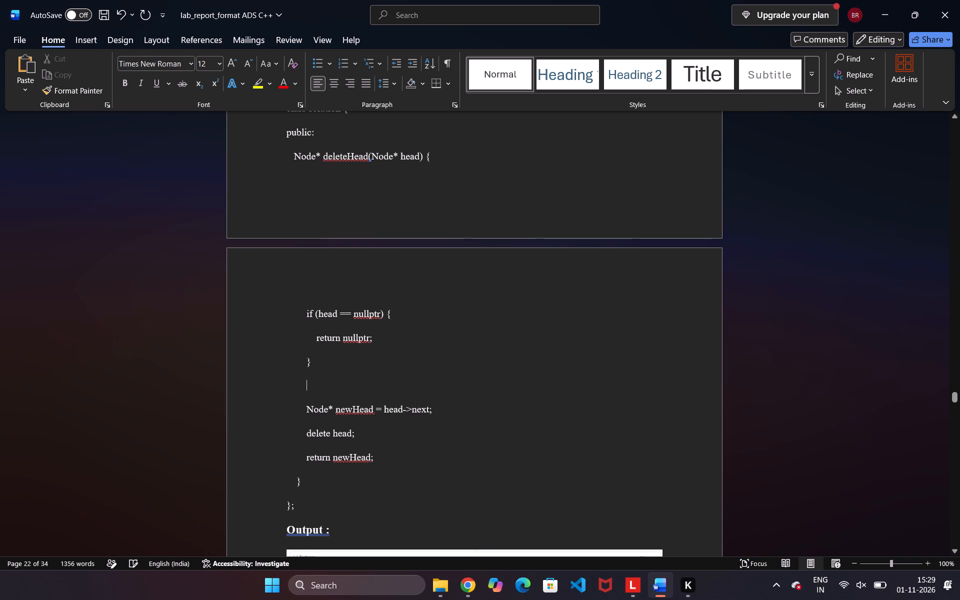
pyautogui.press('BackSpace')
pyautogui.press('BackSpace')
pyautogui.press('BackSpace')
pyautogui.press('BackSpace')
pyautogui.press('BackSpace')
pyautogui.press('BackSpace')
pyautogui.press('BackSpace')
pyautogui.press('BackSpace')
pyautogui.press('BackSpace')
# Replace Question 9's output image with a snip of the Delete Head exercise's testcase area from the browser.
pyautogui.scroll(-1, 308, 382)
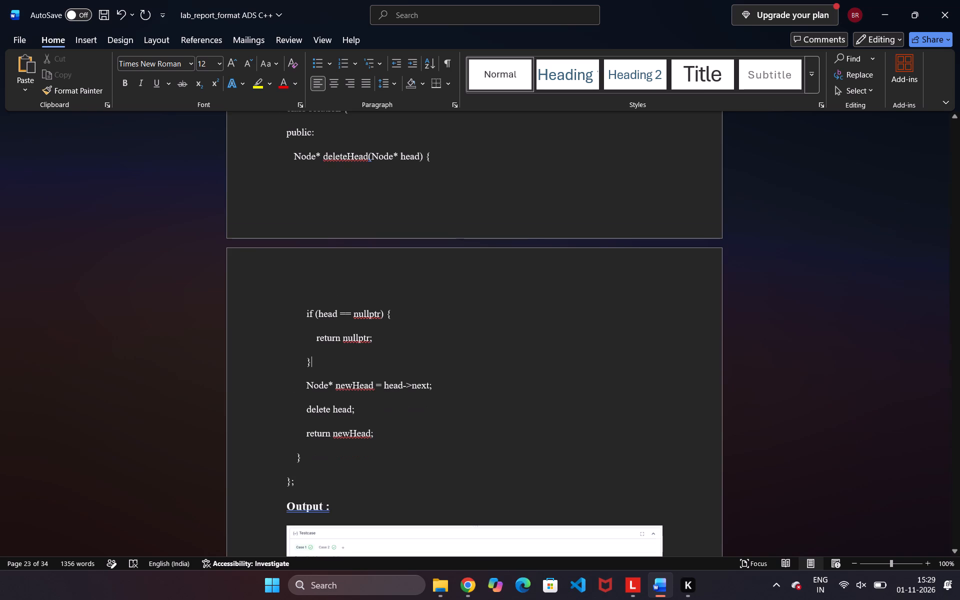
pyautogui.scroll(-1, 308, 382)
pyautogui.click(352, 395)
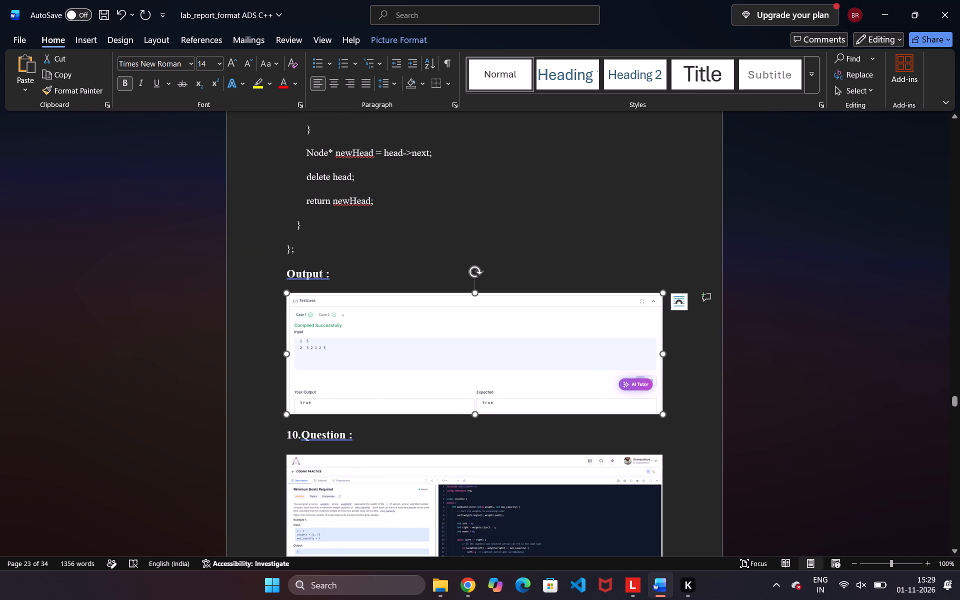
pyautogui.press('BackSpace')
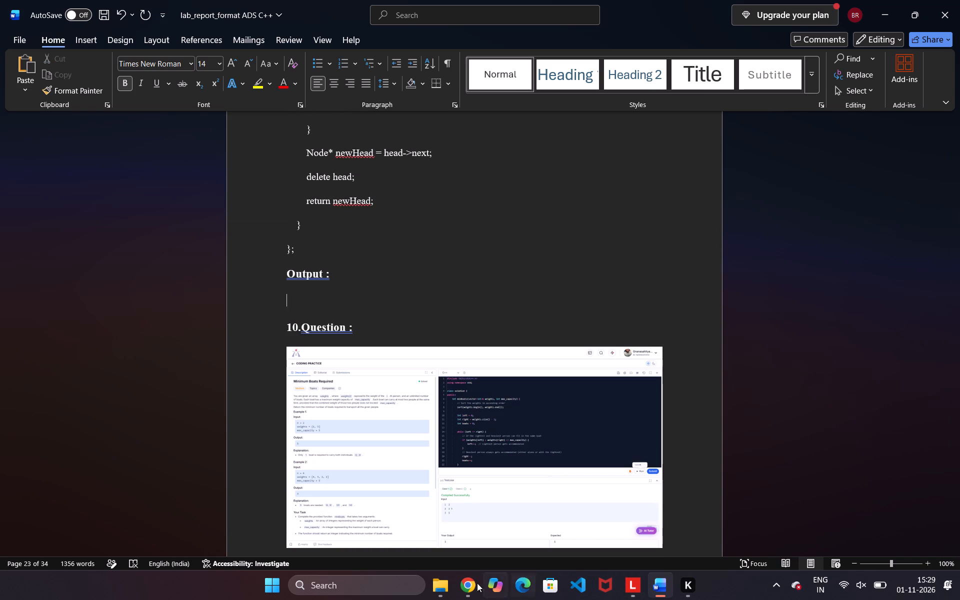
pyautogui.click(464, 583)
pyautogui.press('shift+super+s')
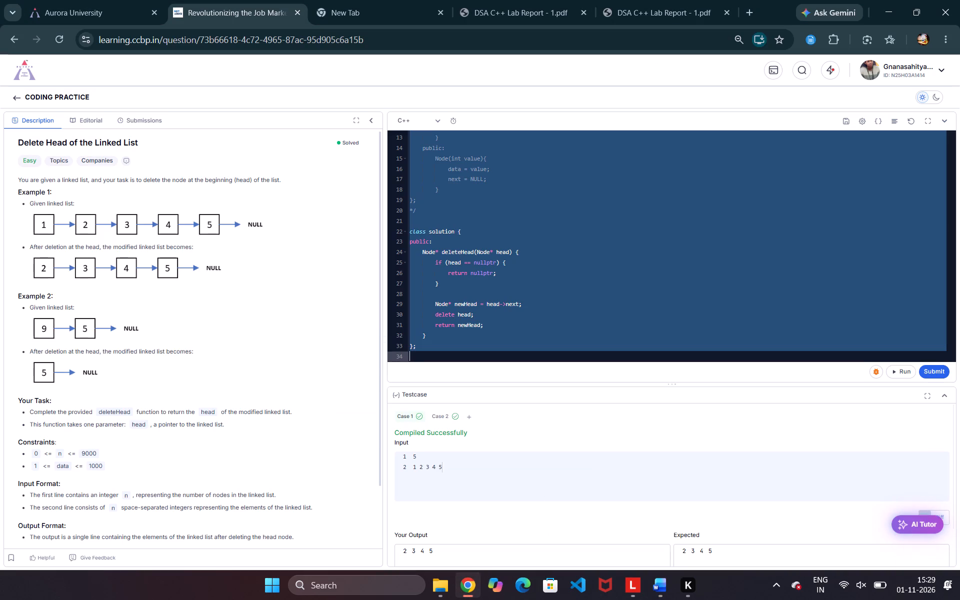
pyautogui.moveTo(384, 383); pyautogui.dragTo(821, 536)
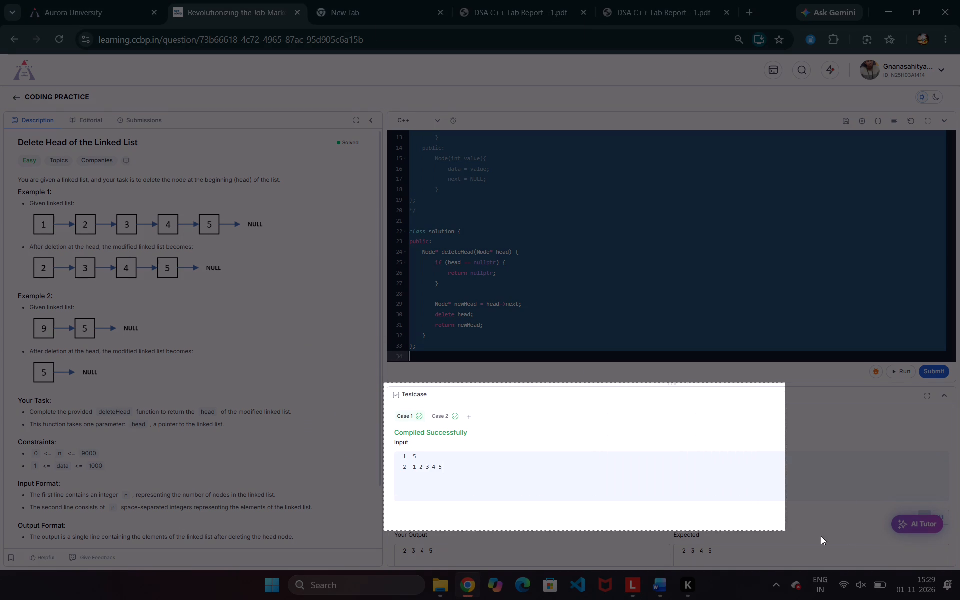
pyautogui.moveTo(821, 536); pyautogui.dragTo(959, 568)
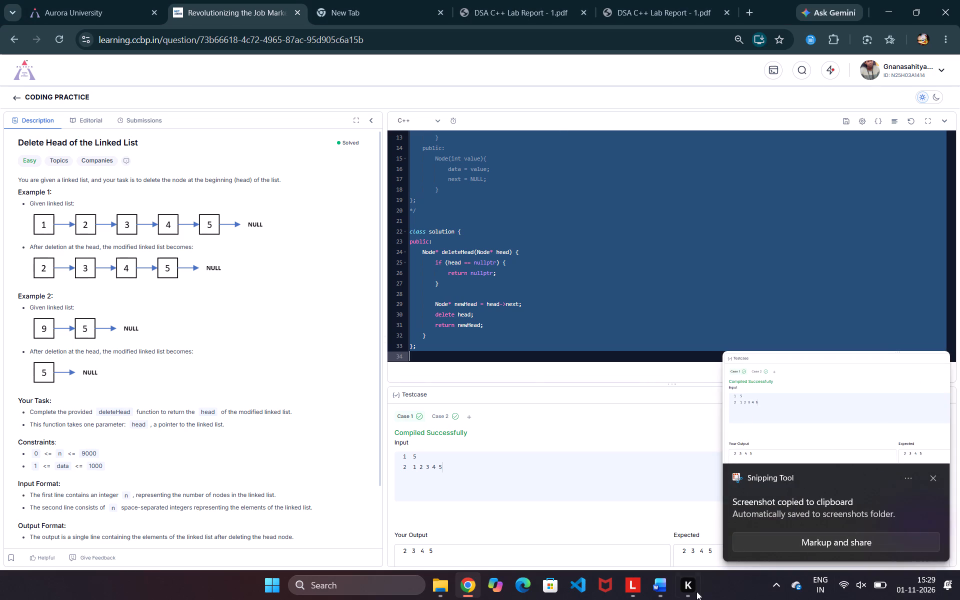
pyautogui.click(663, 581)
pyautogui.hotkey('ctrl', 'v')
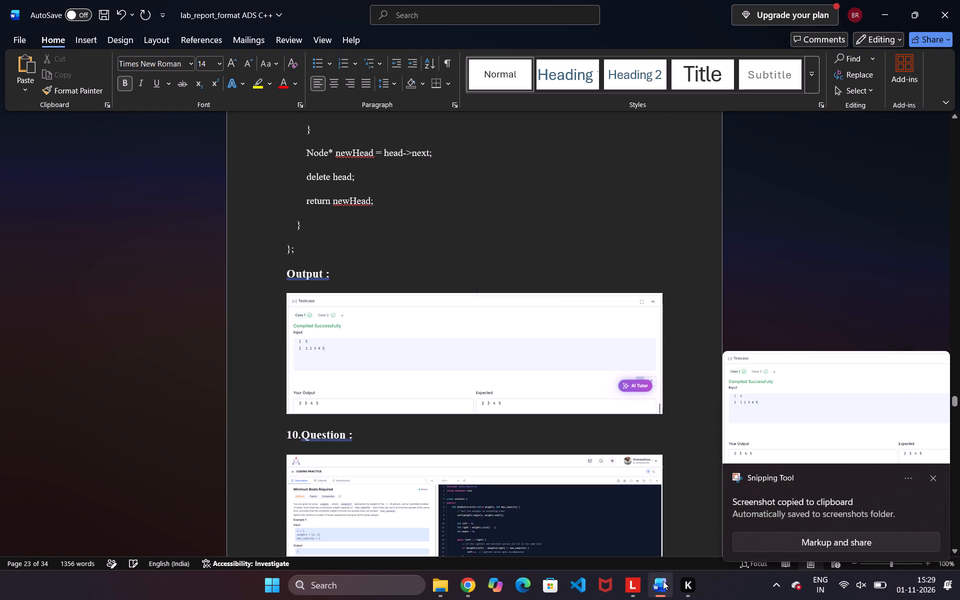
# Delete the Minimum Boats Required screenshot under the Question 10 heading.
pyautogui.scroll(-2, 663, 581)
pyautogui.scroll(-2, 610, 453)
pyautogui.scroll(1, 610, 453)
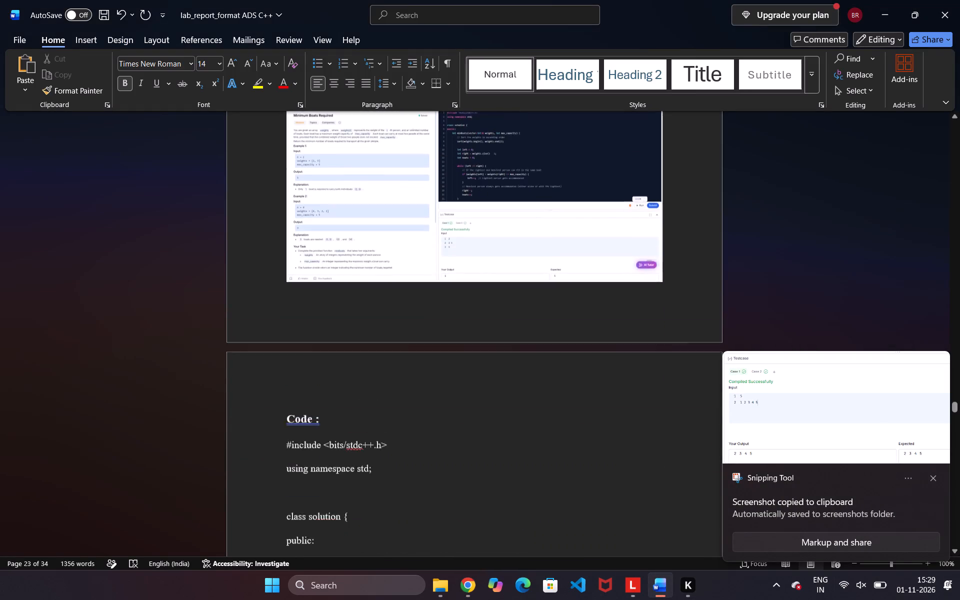
pyautogui.scroll(1, 610, 453)
pyautogui.click(562, 383)
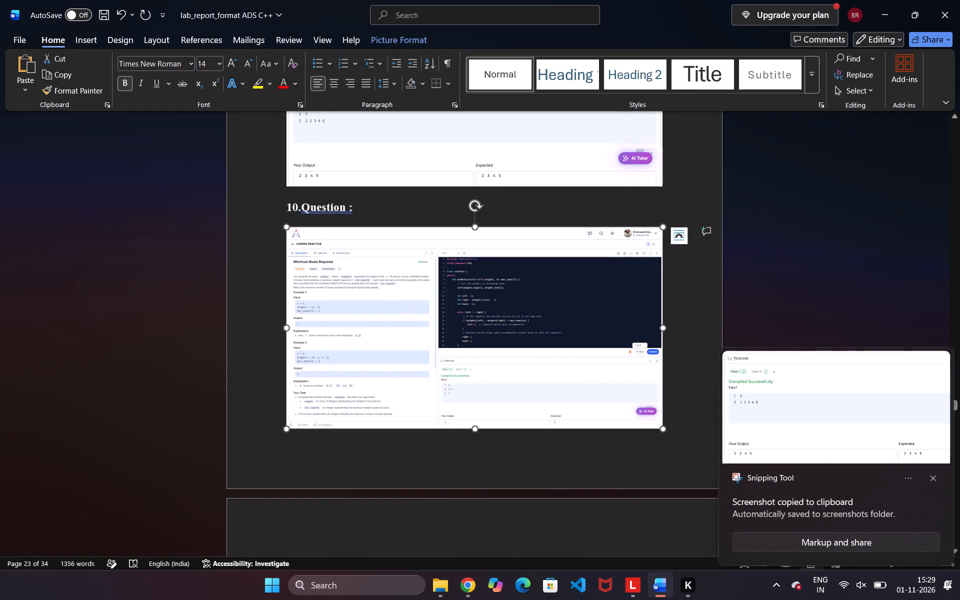
pyautogui.press('BackSpace')
# In the browser, open the Delete Tail of the Linked List exercise from the Coding Practice list and run its code.
pyautogui.click(467, 589)
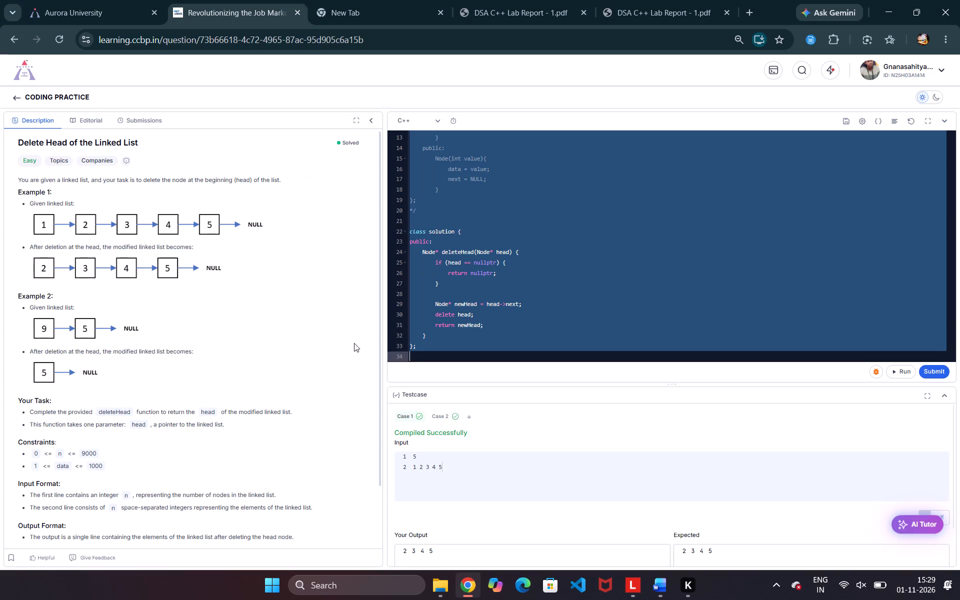
pyautogui.click(14, 98)
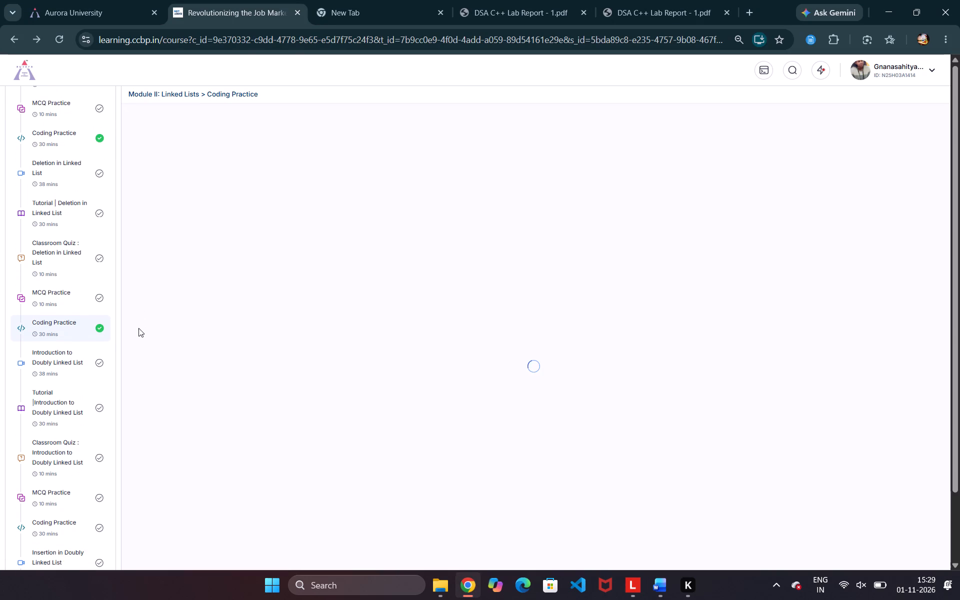
pyautogui.click(249, 198)
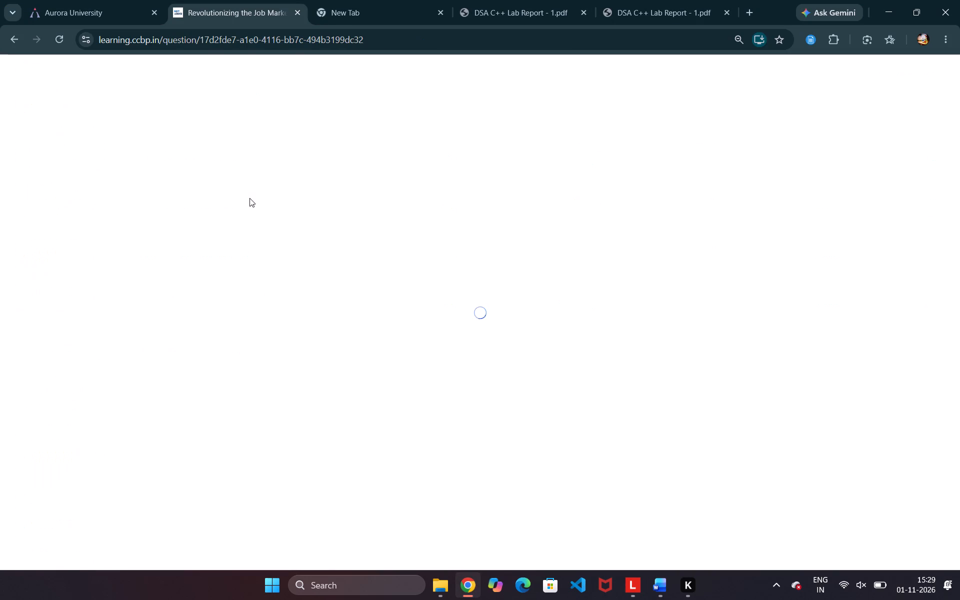
pyautogui.click(893, 372)
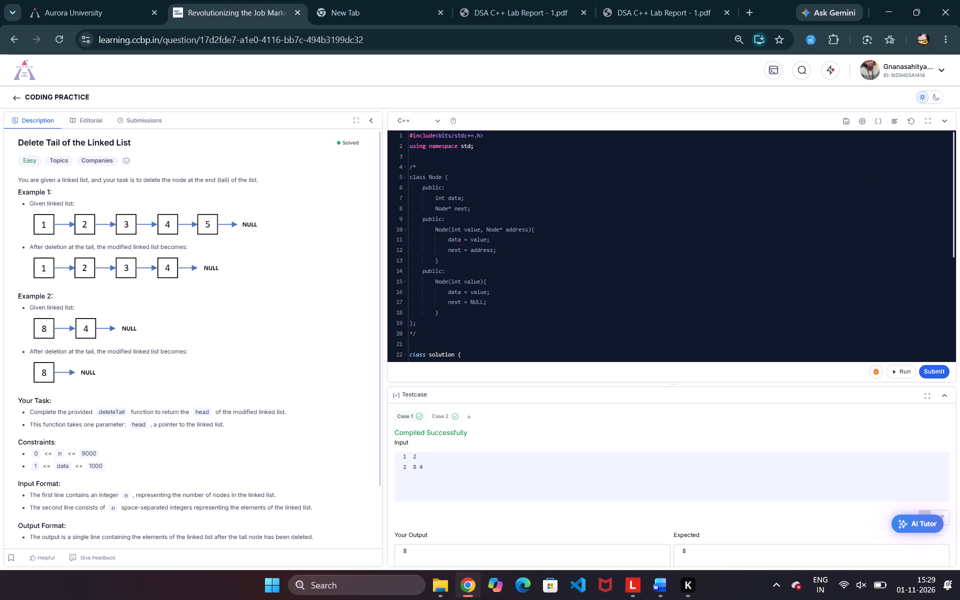
# Snip the whole Delete Tail of the Linked List exercise page and paste it under the Question 10 heading in Word.
pyautogui.press('shift+super+s')
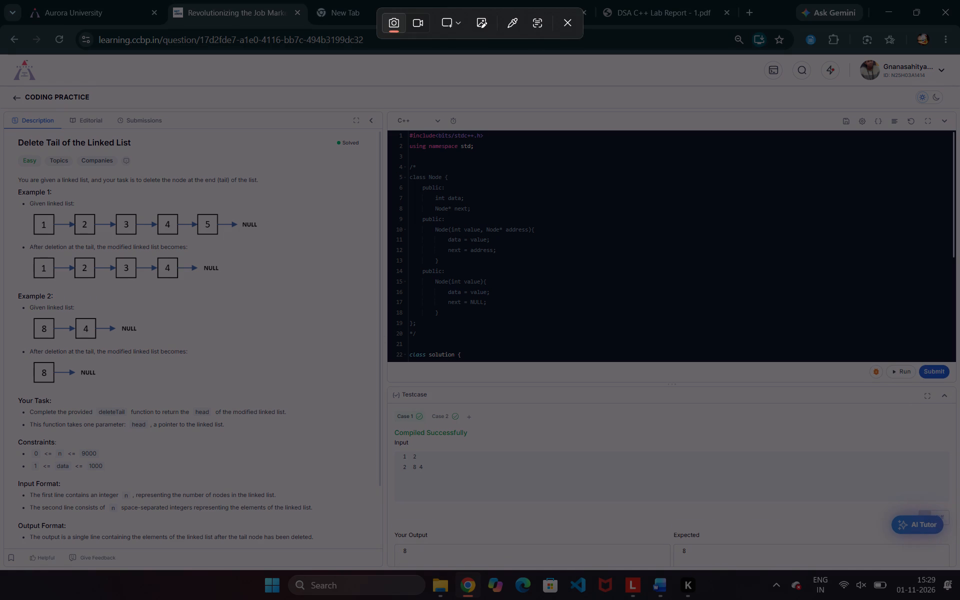
pyautogui.moveTo(0, 55); pyautogui.dragTo(752, 579)
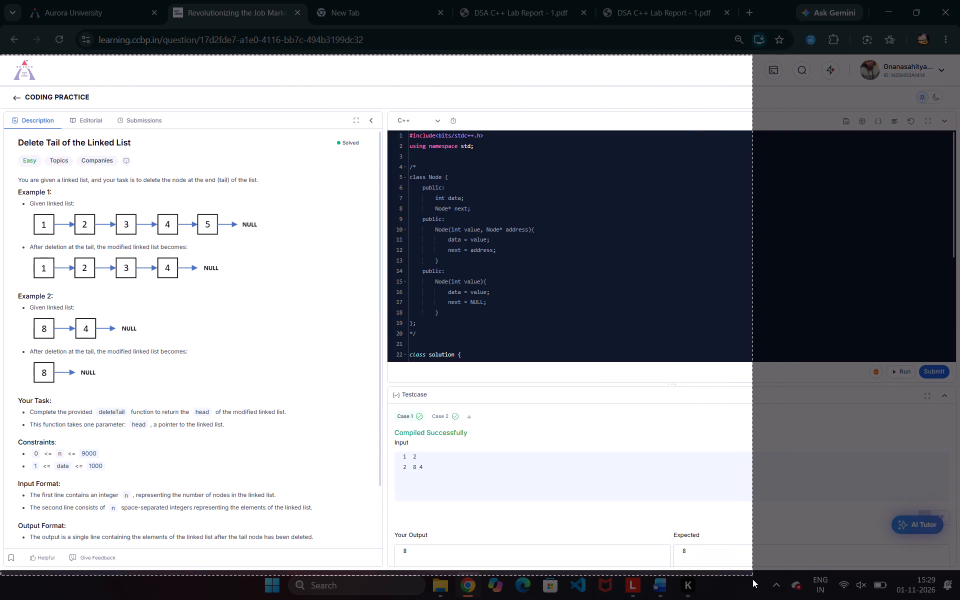
pyautogui.moveTo(752, 579); pyautogui.dragTo(892, 563)
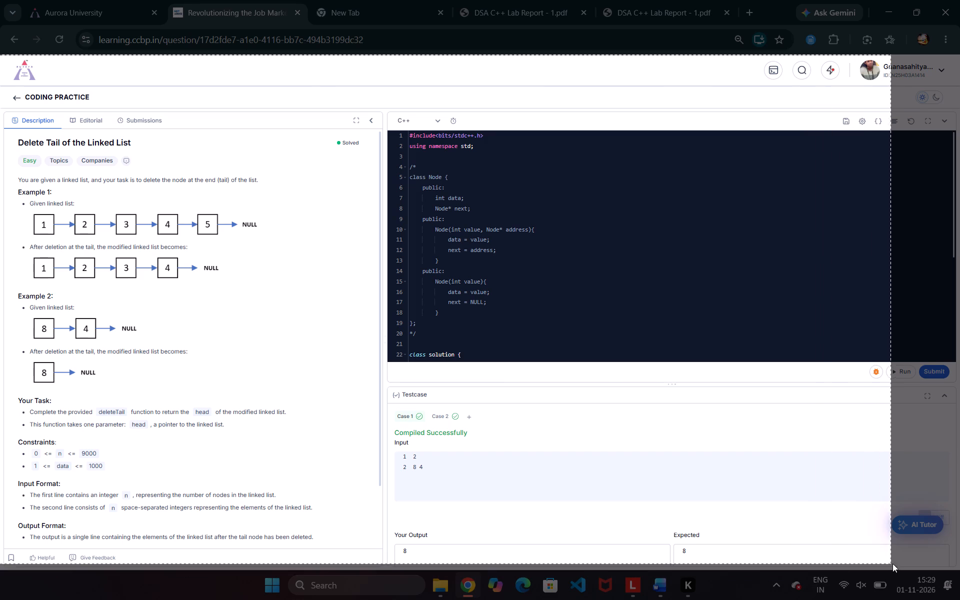
pyautogui.moveTo(892, 563); pyautogui.dragTo(959, 566)
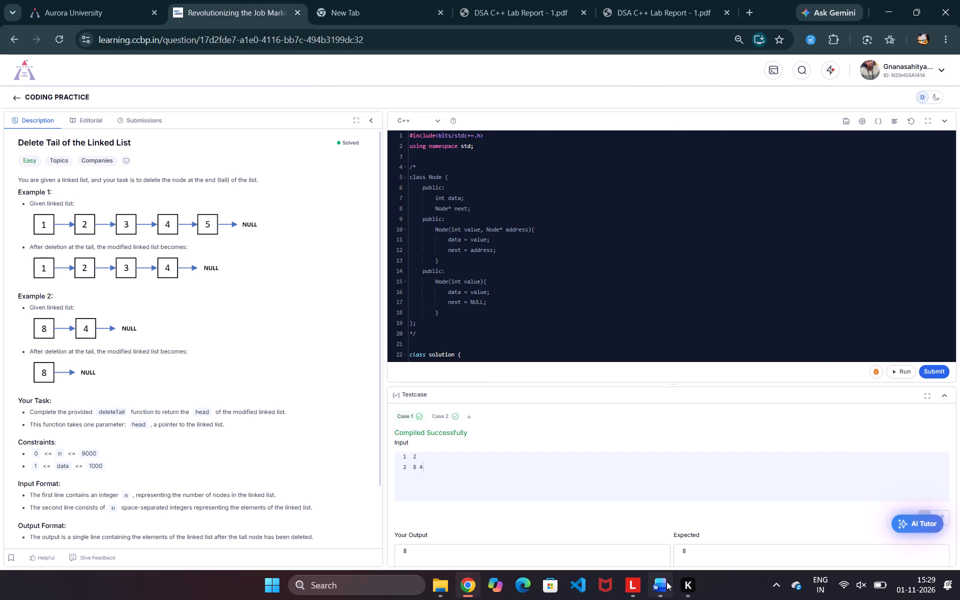
pyautogui.click(666, 581)
pyautogui.hotkey('ctrl', 'v')
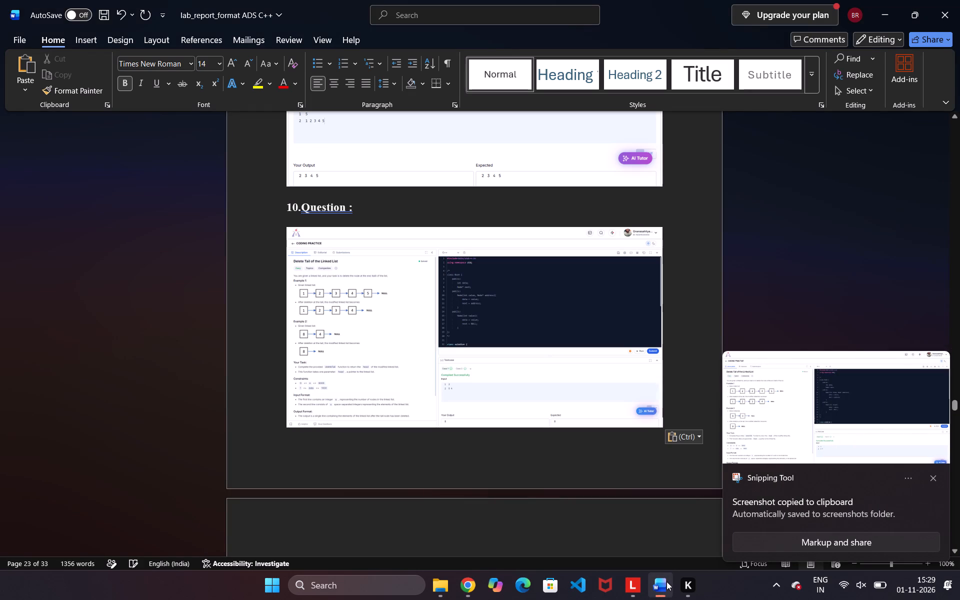
# Delete the old minBoats code, from its #include line to the closing brace, under Question 10's Code heading.
pyautogui.scroll(-2, 666, 581)
pyautogui.scroll(-2, 601, 488)
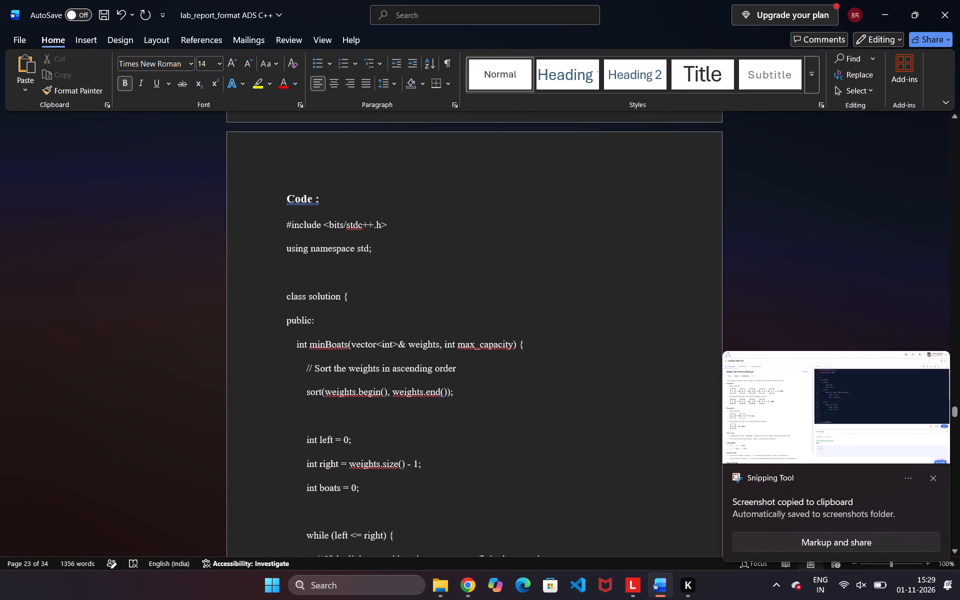
pyautogui.moveTo(288, 224); pyautogui.dragTo(385, 571)
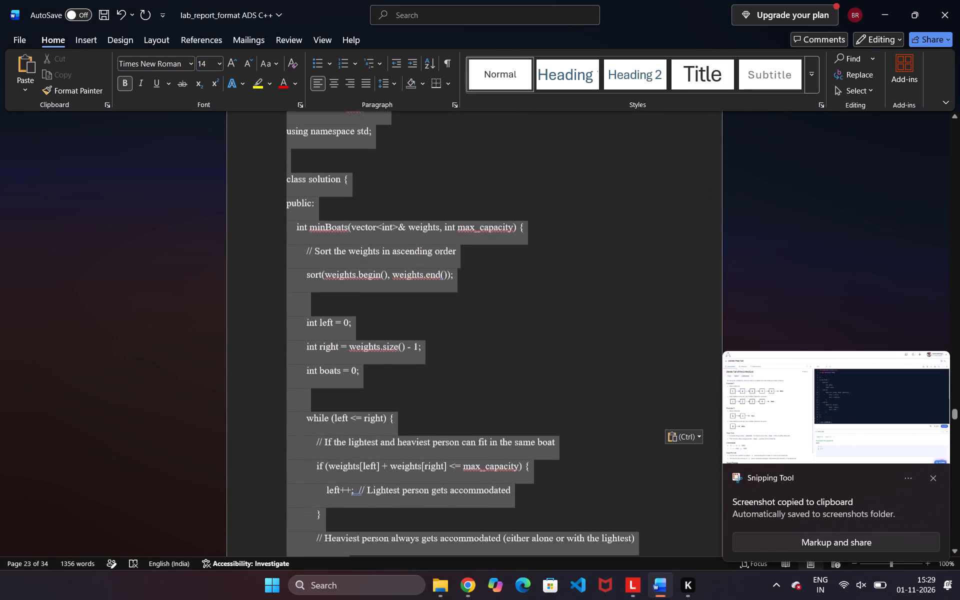
pyautogui.moveTo(385, 571); pyautogui.dragTo(352, 506)
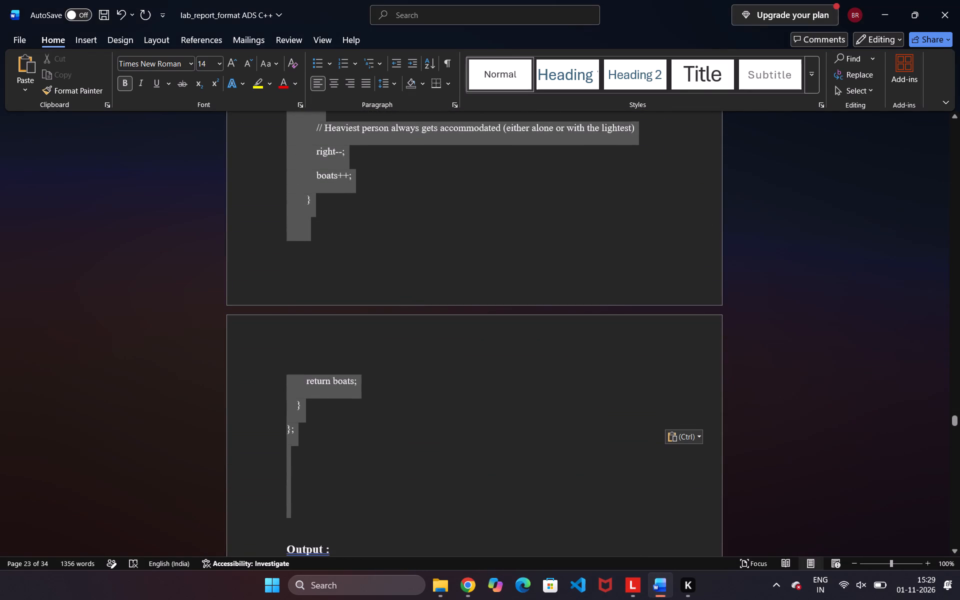
pyautogui.moveTo(352, 506); pyautogui.dragTo(312, 431)
pyautogui.press('BackSpace')
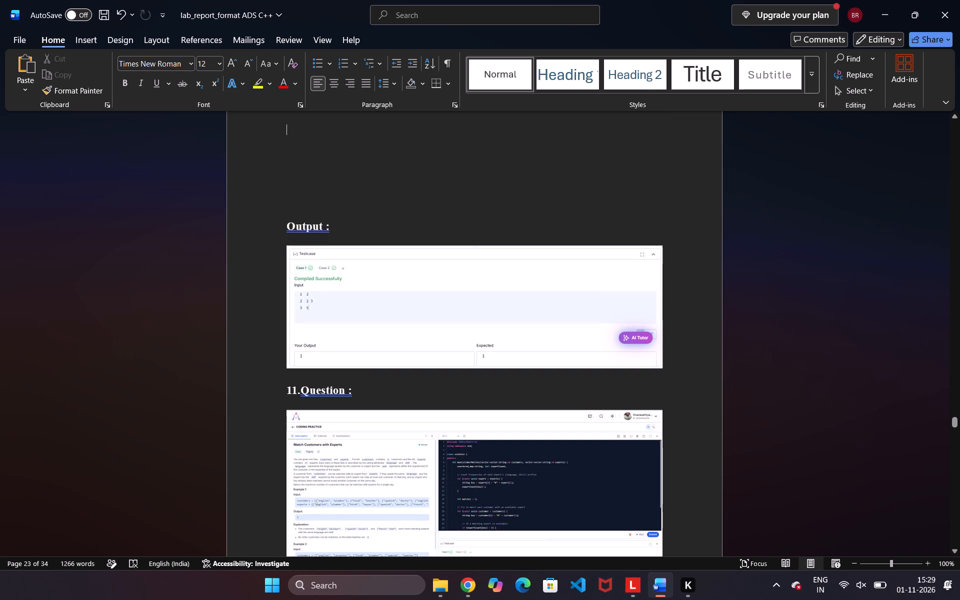
# Copy the full Delete Tail of the Linked List solution code from the browser and paste it under Question 10's Code heading in Word.
pyautogui.click(470, 583)
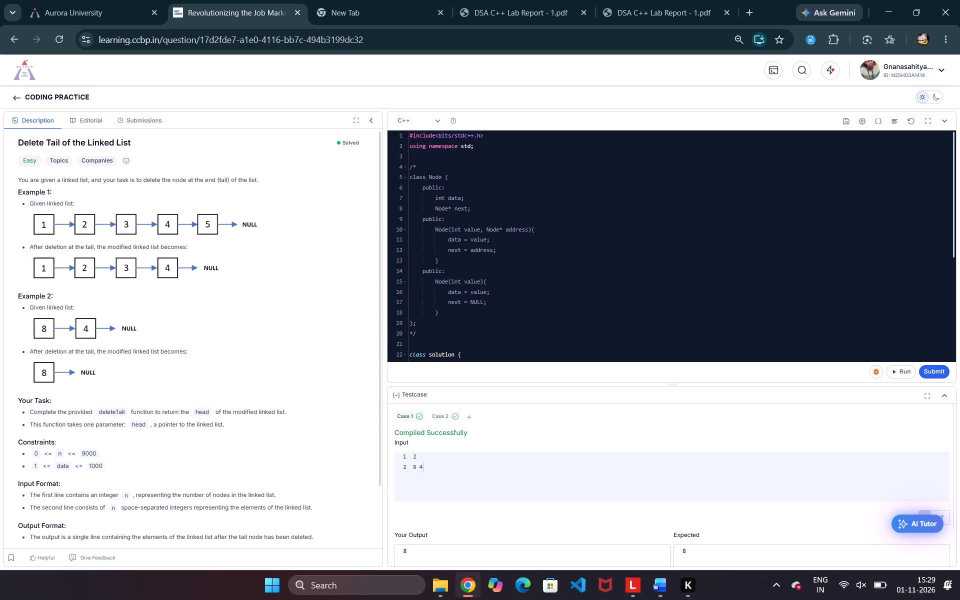
pyautogui.moveTo(411, 133); pyautogui.dragTo(457, 422)
pyautogui.hotkey('ctrl', 'c')
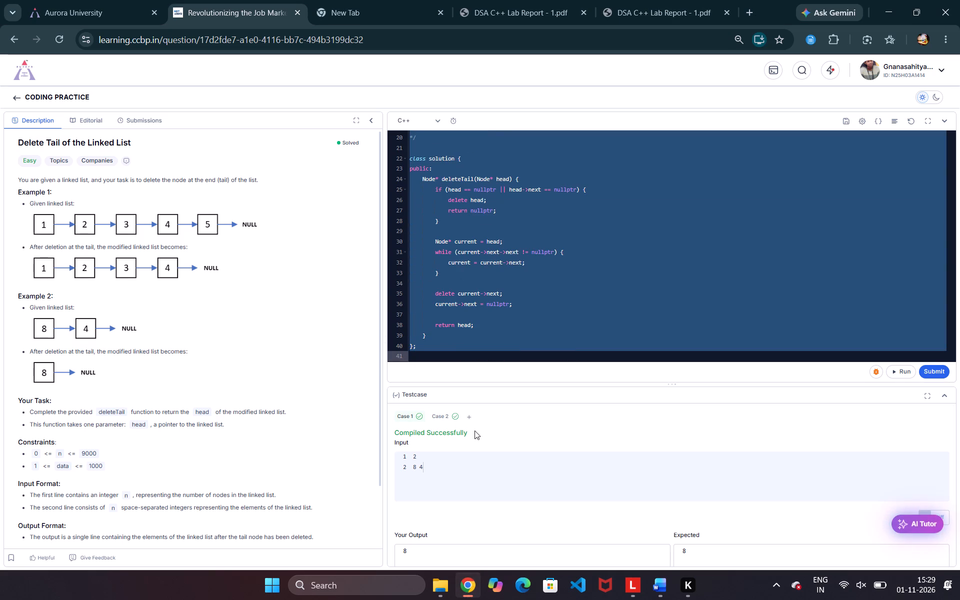
pyautogui.click(665, 583)
pyautogui.scroll(1, 463, 320)
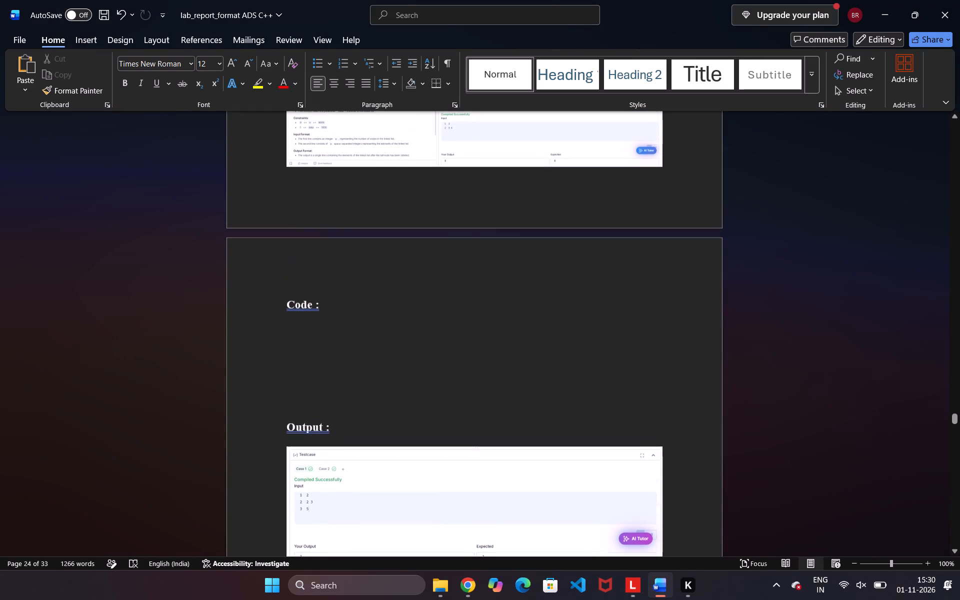
pyautogui.hotkey('ctrl', 'v')
# Remove the three blank lines between the end of Question 10's code and its Output heading.
pyautogui.scroll(-3, 355, 327)
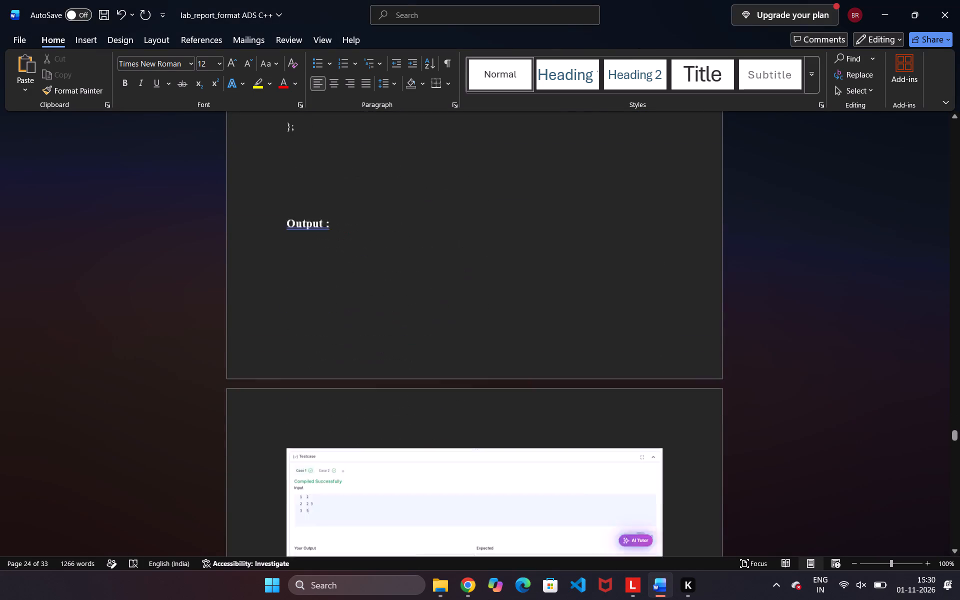
pyautogui.scroll(1, 355, 327)
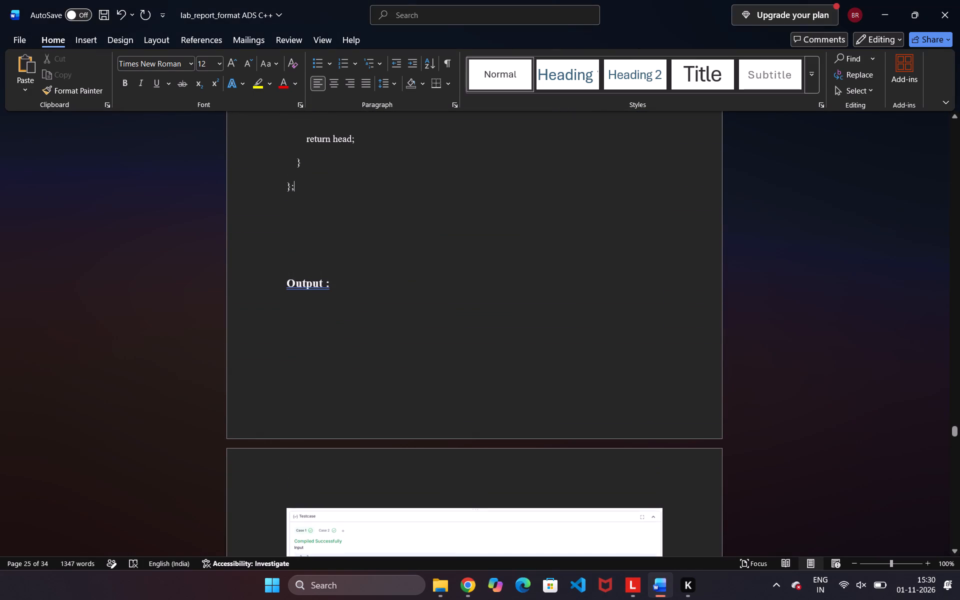
pyautogui.click(282, 269)
pyautogui.press('BackSpace')
pyautogui.press('BackSpace')
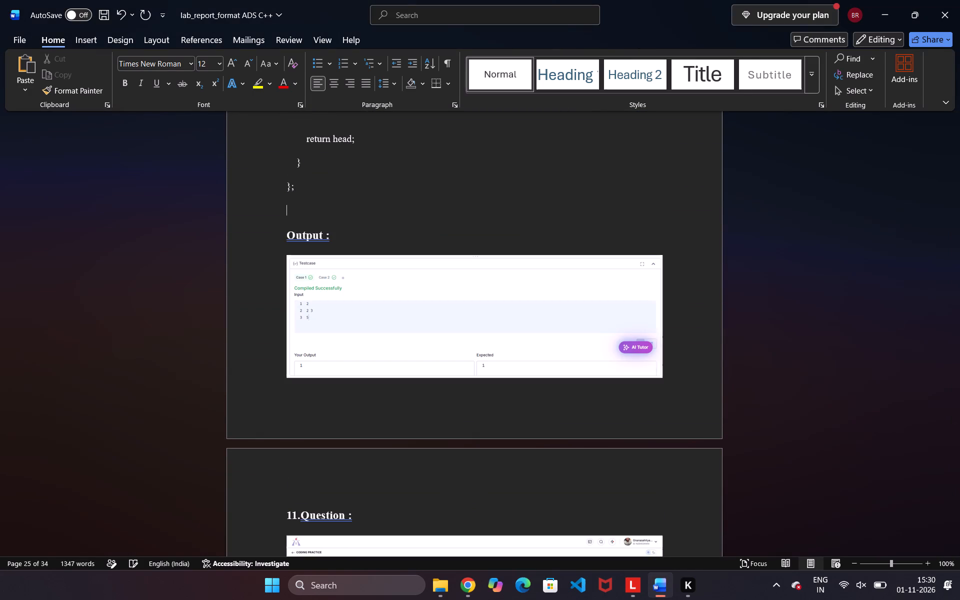
pyautogui.press('BackSpace')
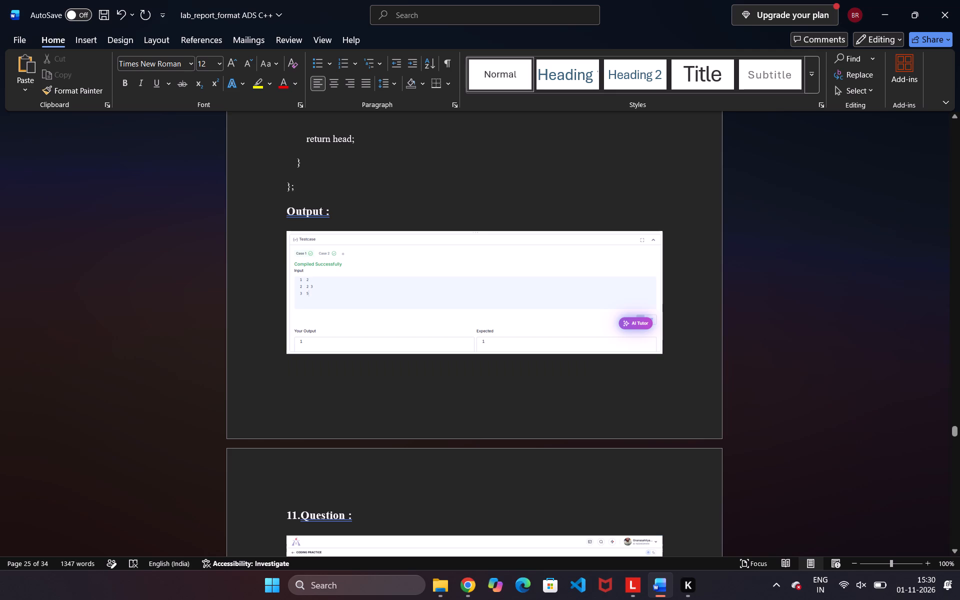
# Delete the old testcase screenshot under Question 10's Output heading.
pyautogui.click(366, 315)
pyautogui.press('BackSpace')
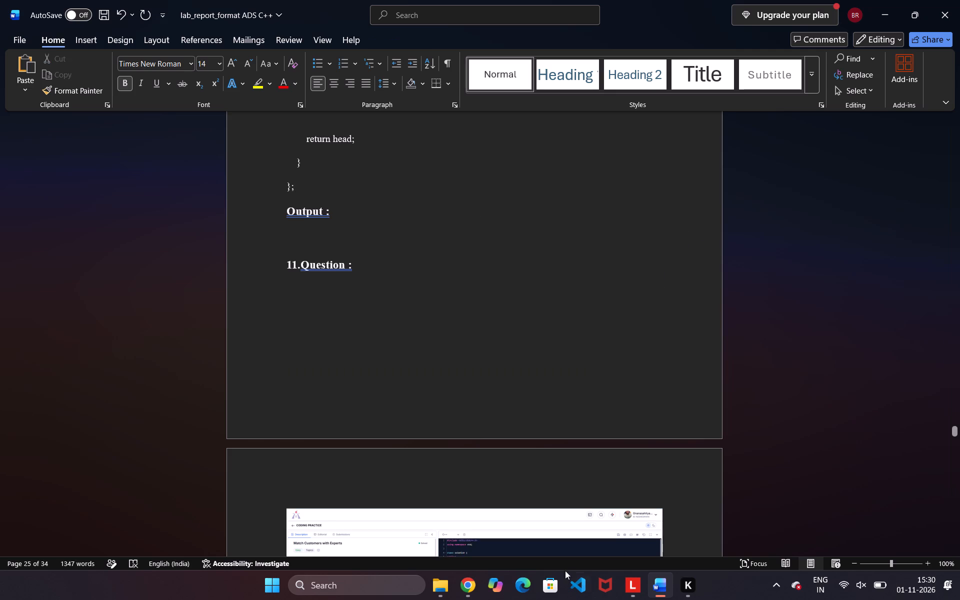
# Capture the Testcase area of the Delete Tail of the Linked List exercise and paste it under Question 10's Output heading in Word.
pyautogui.click(463, 575)
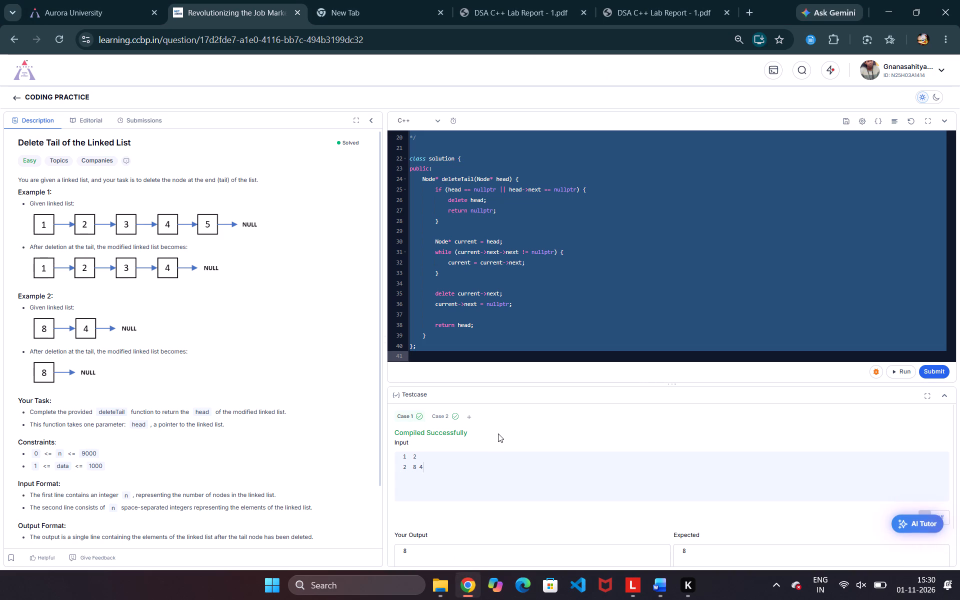
pyautogui.press('shift+super+s')
pyautogui.moveTo(383, 384); pyautogui.dragTo(494, 450)
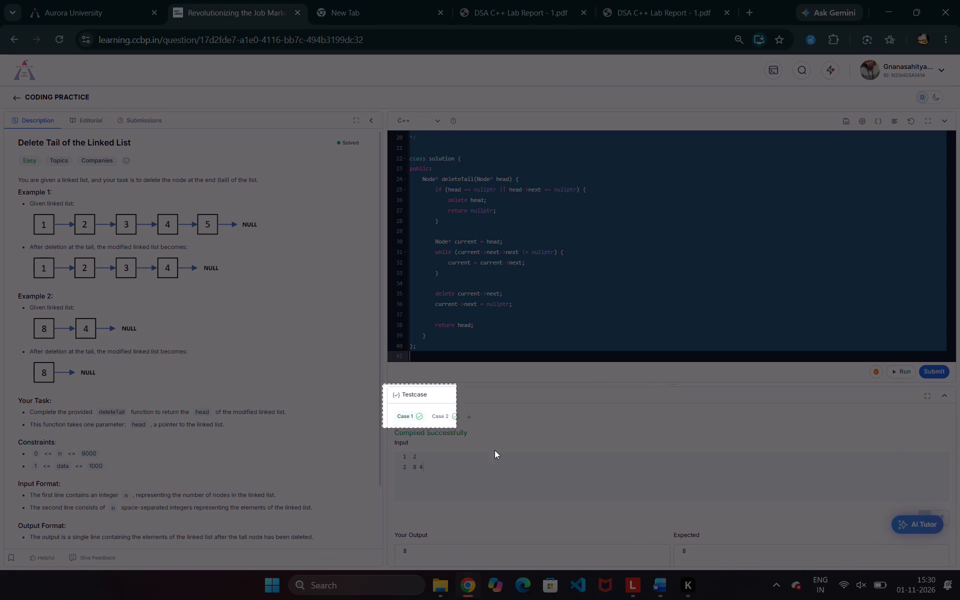
pyautogui.moveTo(494, 450); pyautogui.dragTo(959, 566)
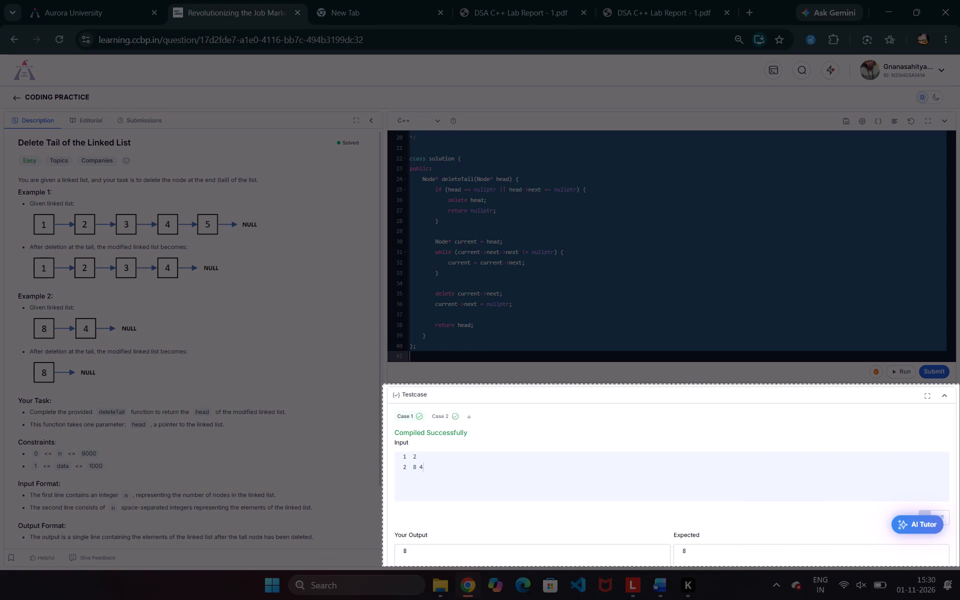
pyautogui.moveTo(959, 566); pyautogui.dragTo(959, 567)
pyautogui.click(661, 584)
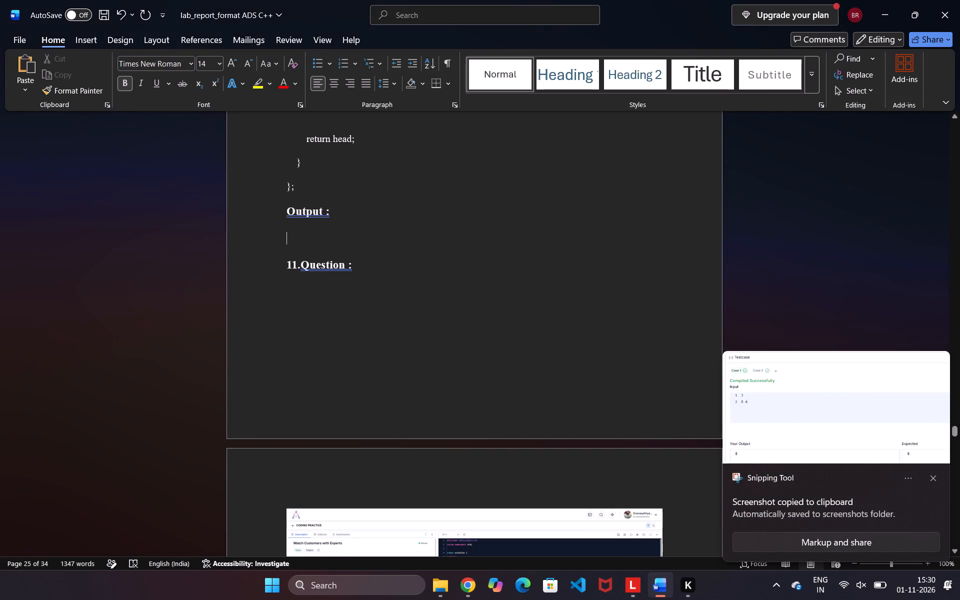
pyautogui.hotkey('ctrl', 'v')
# Insert a blank line before the 11.Question heading so it moves to the following page.
pyautogui.scroll(-1, 537, 453)
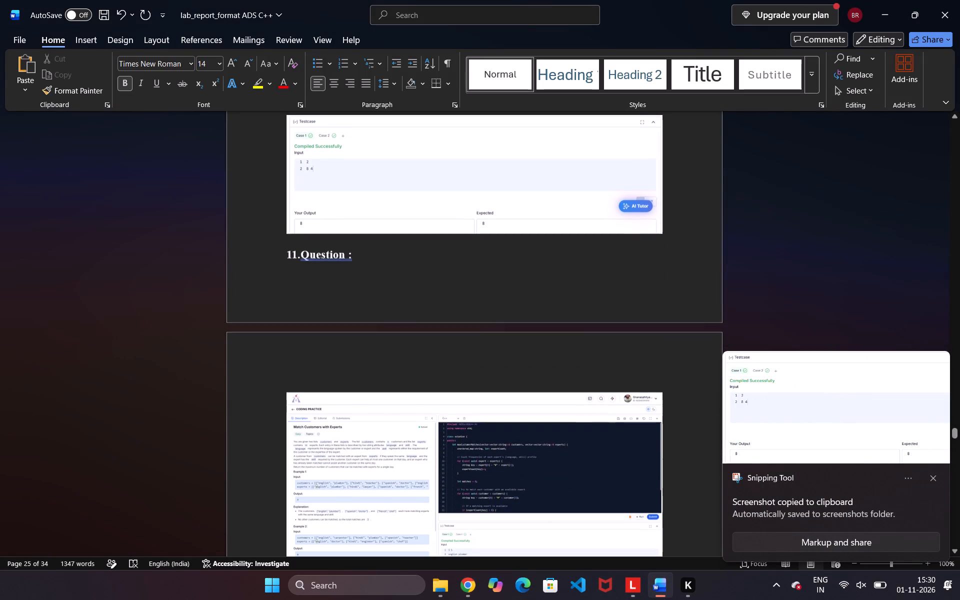
pyautogui.click(287, 245)
pyautogui.press('Return')
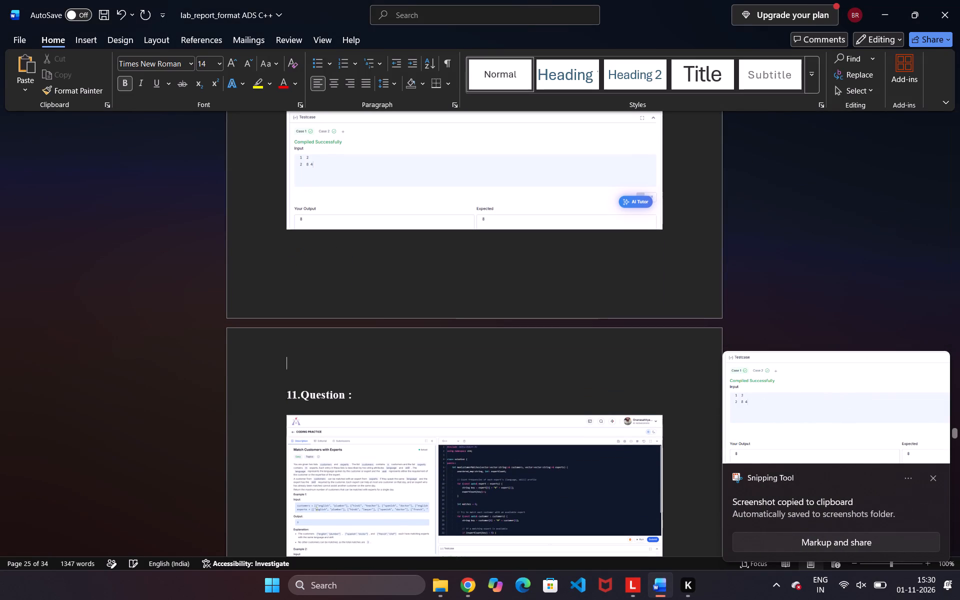
# Delete the old Match Customers with Experts screenshot under the 11.Question heading.
pyautogui.scroll(-1, 287, 245)
pyautogui.click(421, 252)
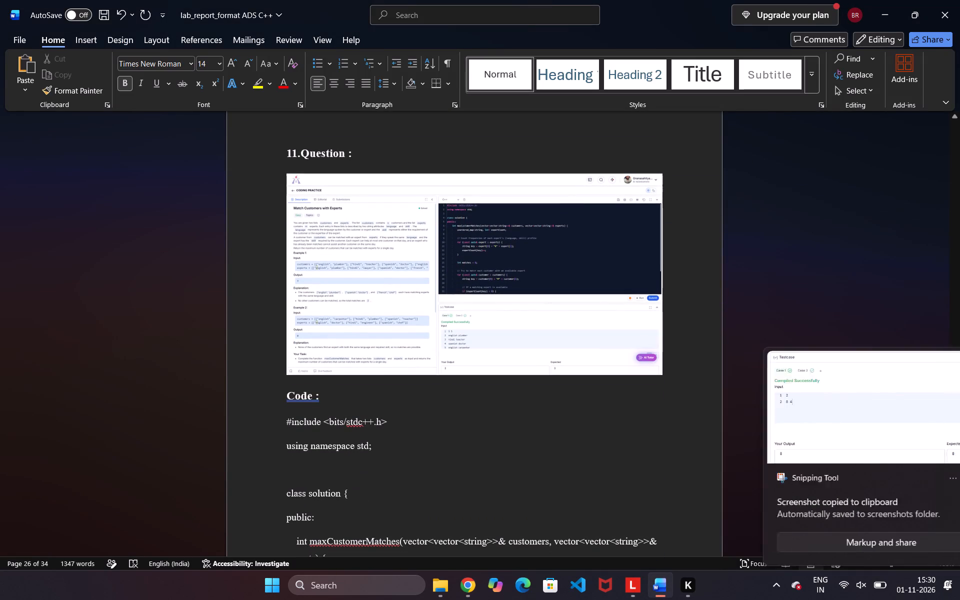
pyautogui.press('BackSpace')
# Switch to the browser and open the Delete Kth Node of the Linked List exercise from the Coding Practice list.
pyautogui.click(463, 589)
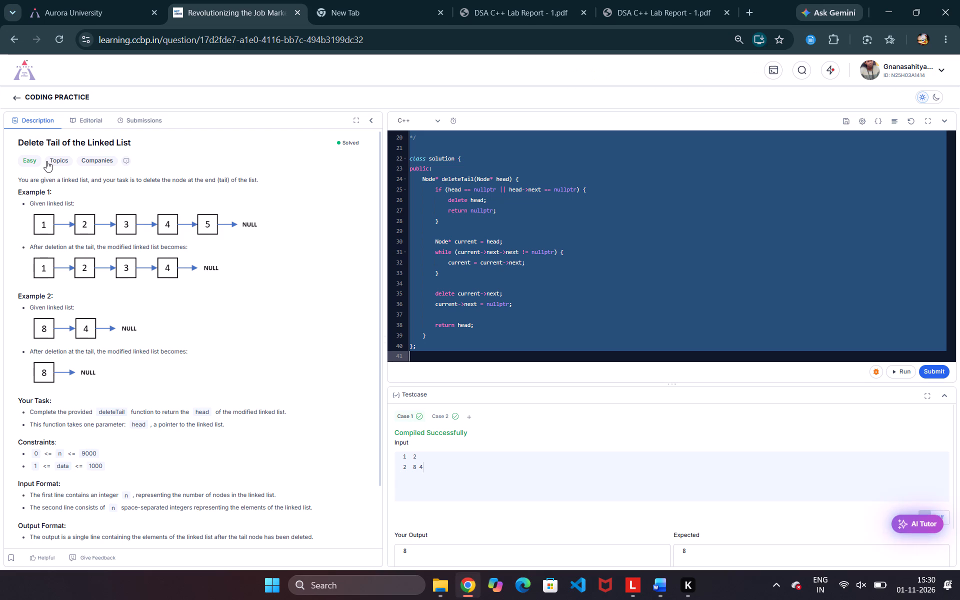
pyautogui.click(15, 95)
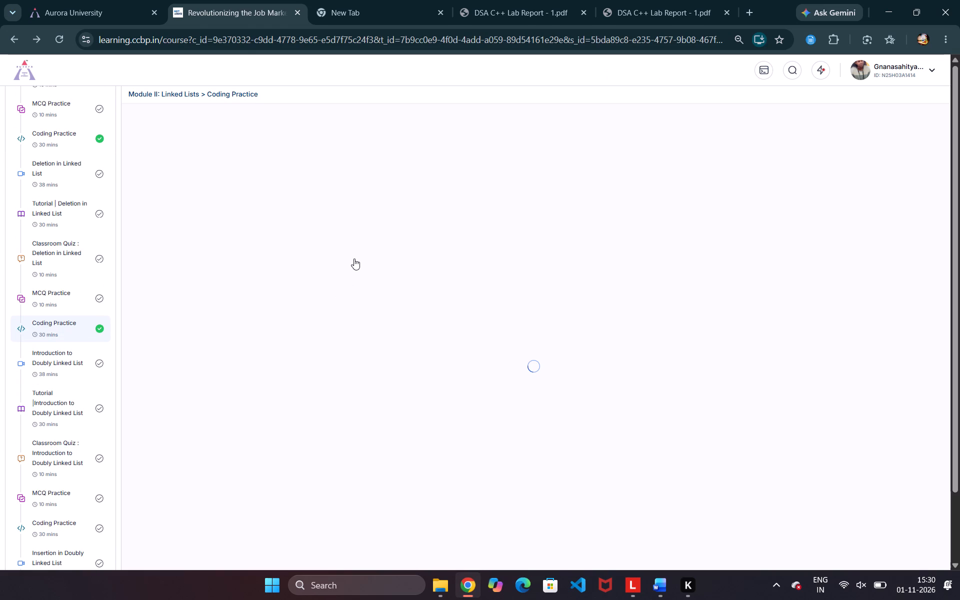
pyautogui.click(354, 258)
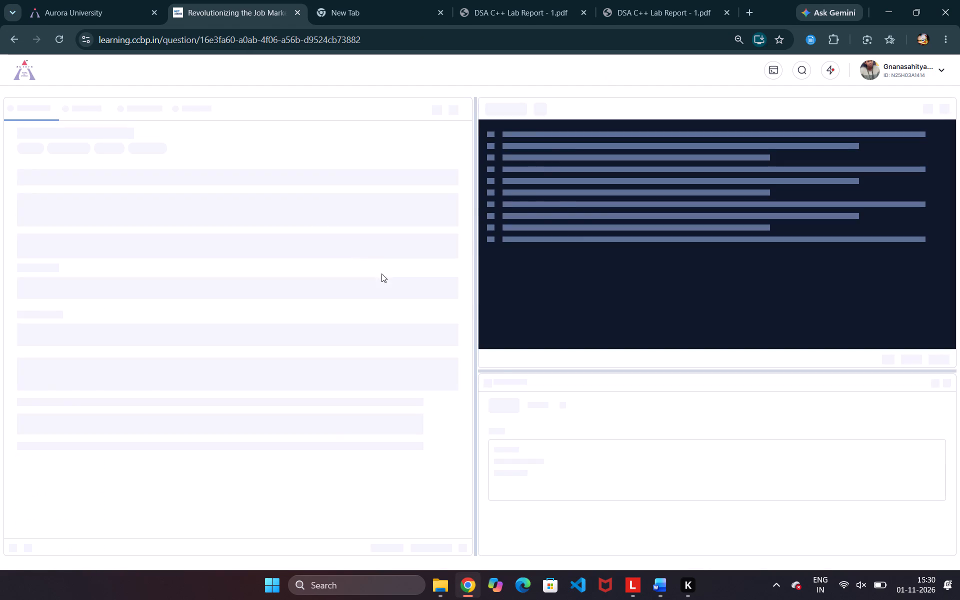
# Switch to Word and review Question 10's screenshot, code and output down to the 11.Question heading.
pyautogui.click(660, 585)
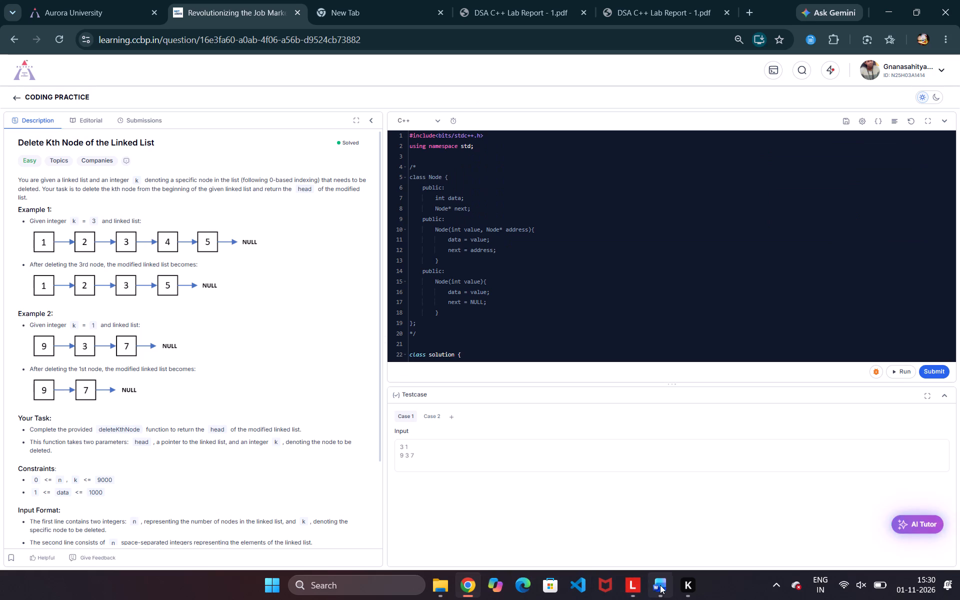
pyautogui.scroll(6, 493, 311)
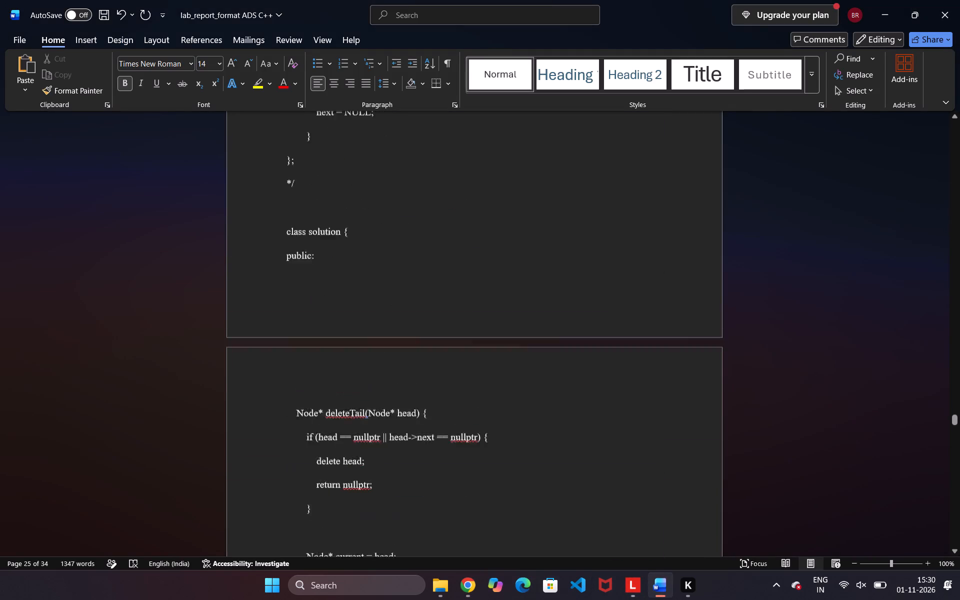
pyautogui.scroll(2, 493, 311)
pyautogui.scroll(-2, 493, 311)
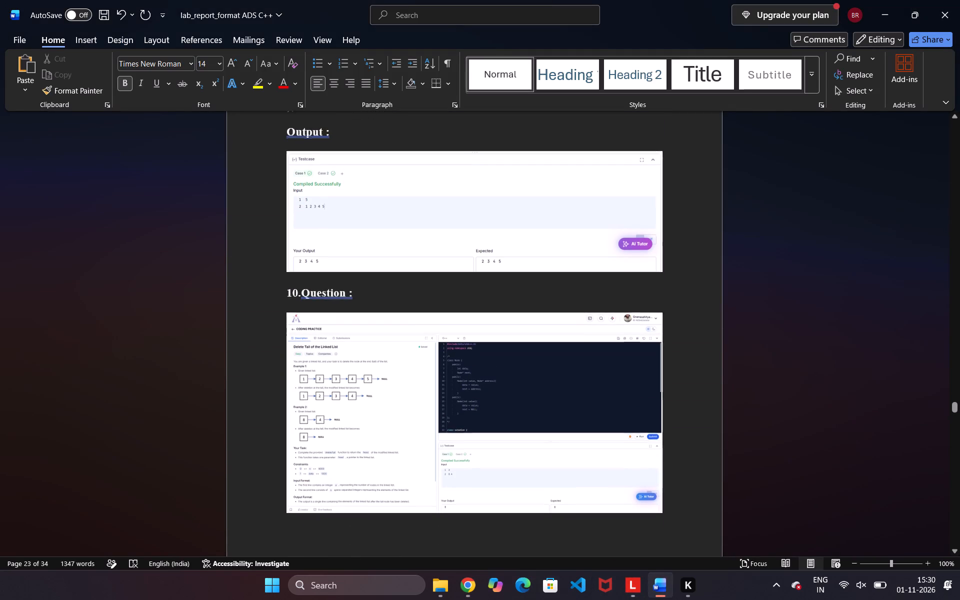
pyautogui.scroll(-9, 493, 311)
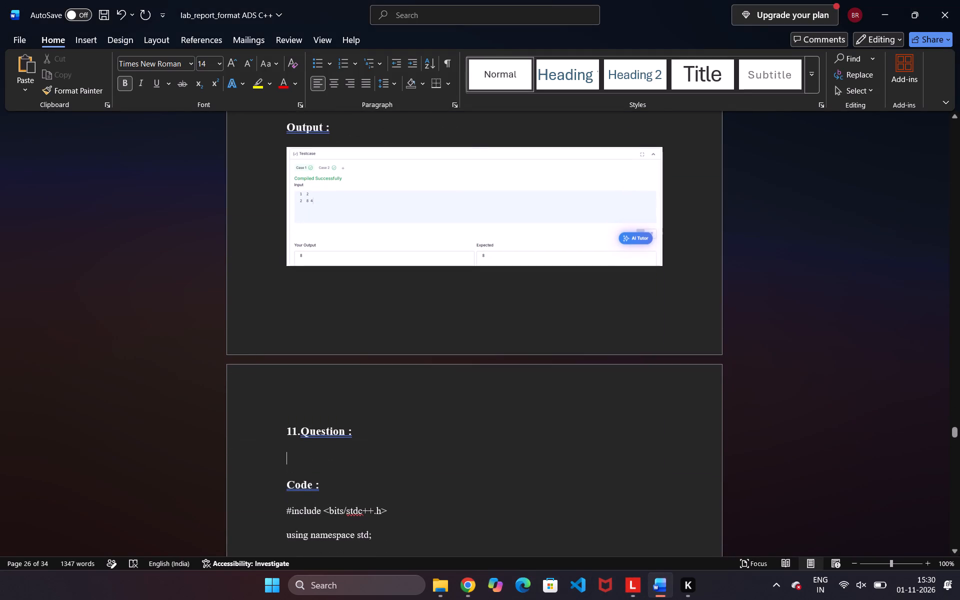
# Run the Delete Kth Node solution in the browser and paste a screenshot of the whole exercise page under Word's 11.Question heading.
pyautogui.click(471, 592)
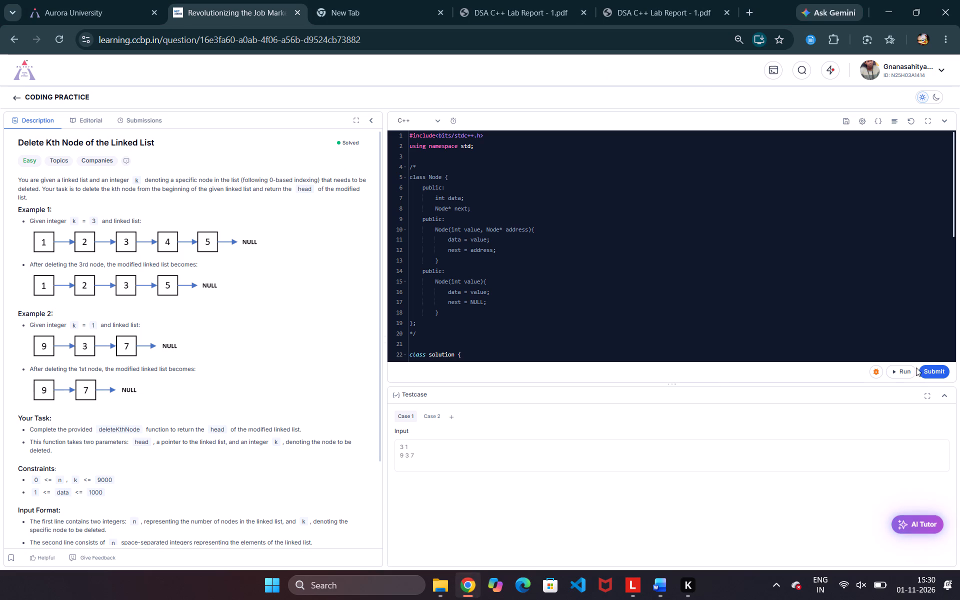
pyautogui.click(910, 375)
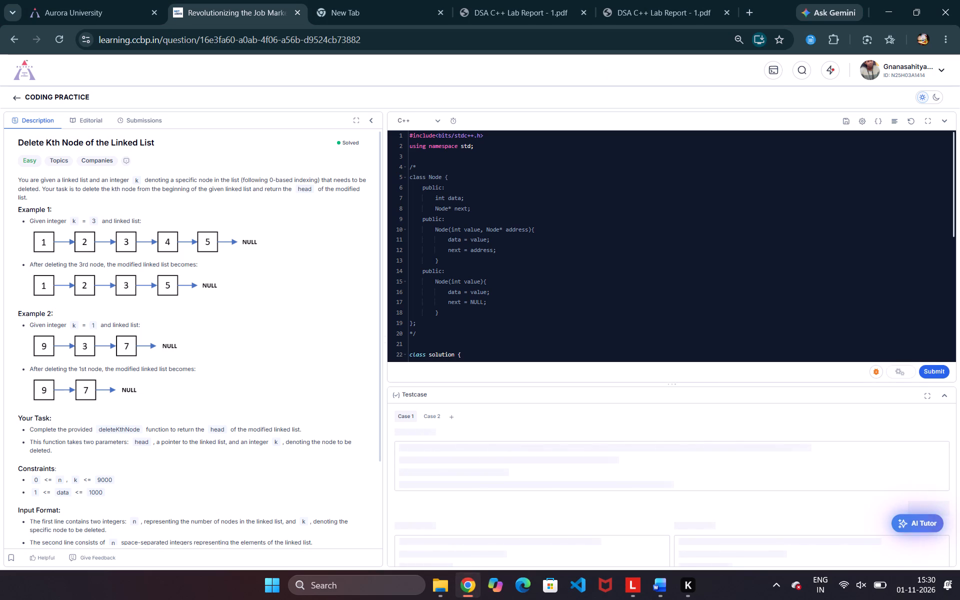
pyautogui.press('shift+super+s')
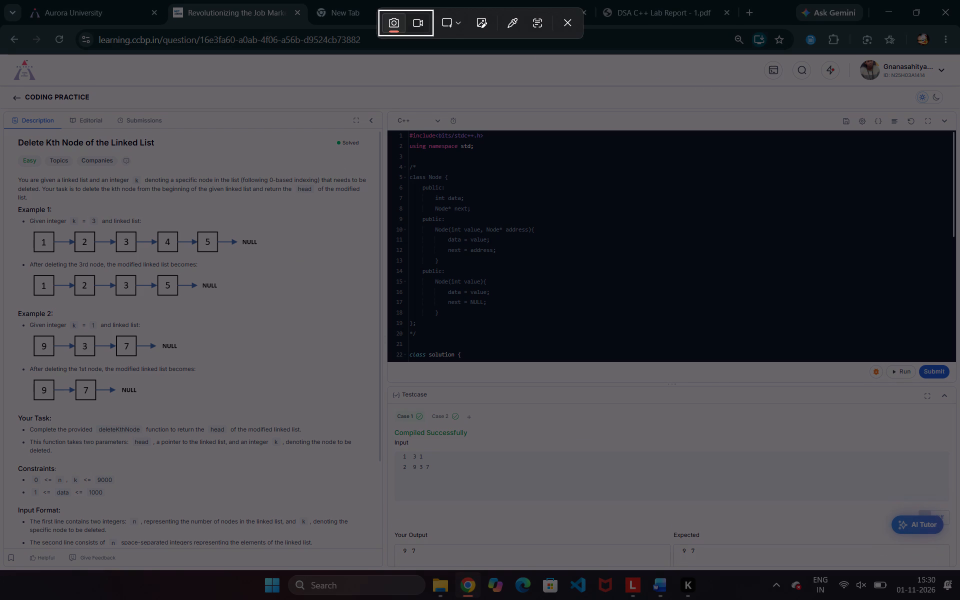
pyautogui.moveTo(0, 54); pyautogui.dragTo(690, 522)
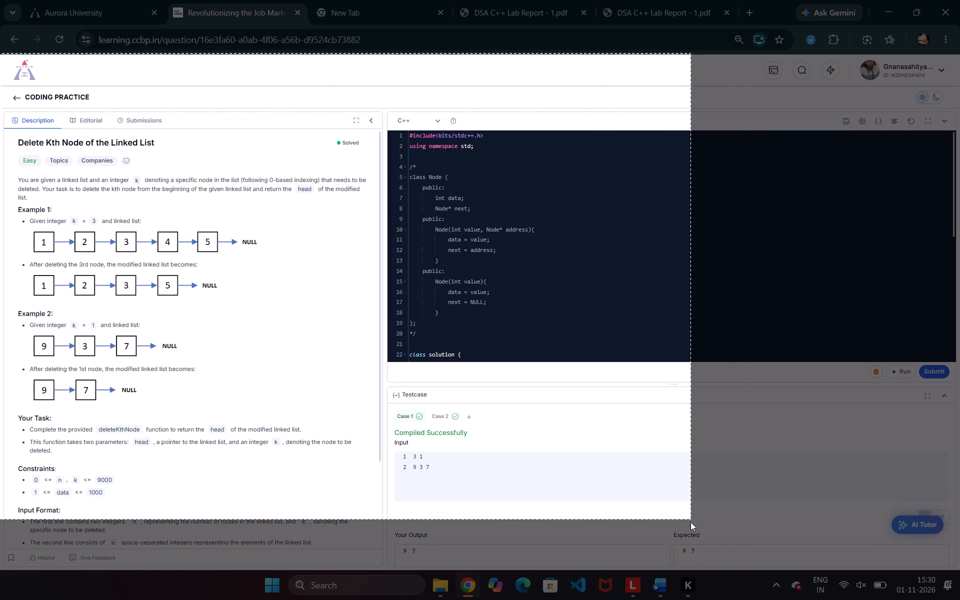
pyautogui.moveTo(690, 522); pyautogui.dragTo(908, 569)
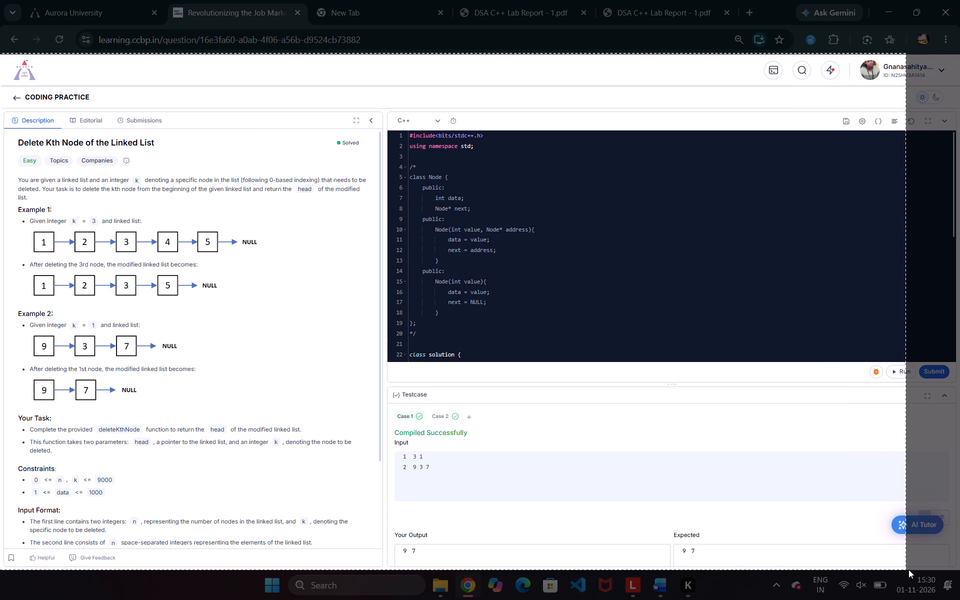
pyautogui.moveTo(908, 569); pyautogui.dragTo(959, 569)
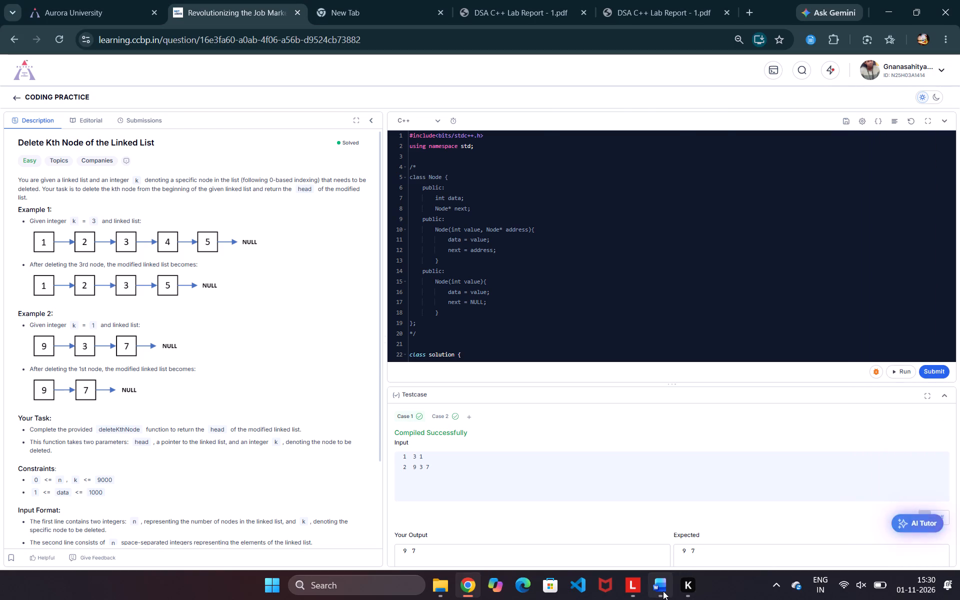
pyautogui.click(663, 591)
pyautogui.hotkey('ctrl', 'v')
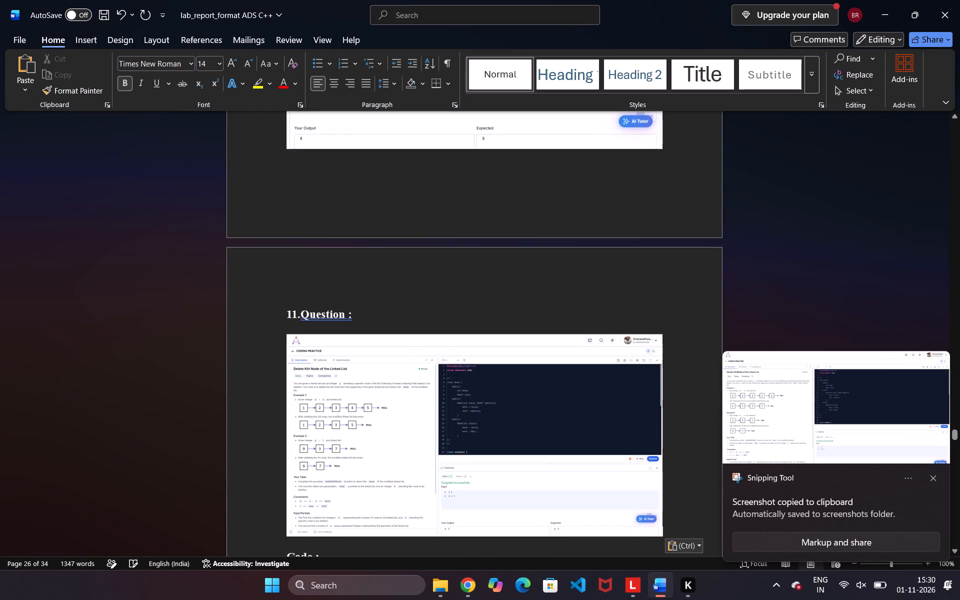
# Delete the old maxCustomerMatches code, from its #include line to the closing brace, under Question 11's Code heading.
pyautogui.scroll(-2, 563, 497)
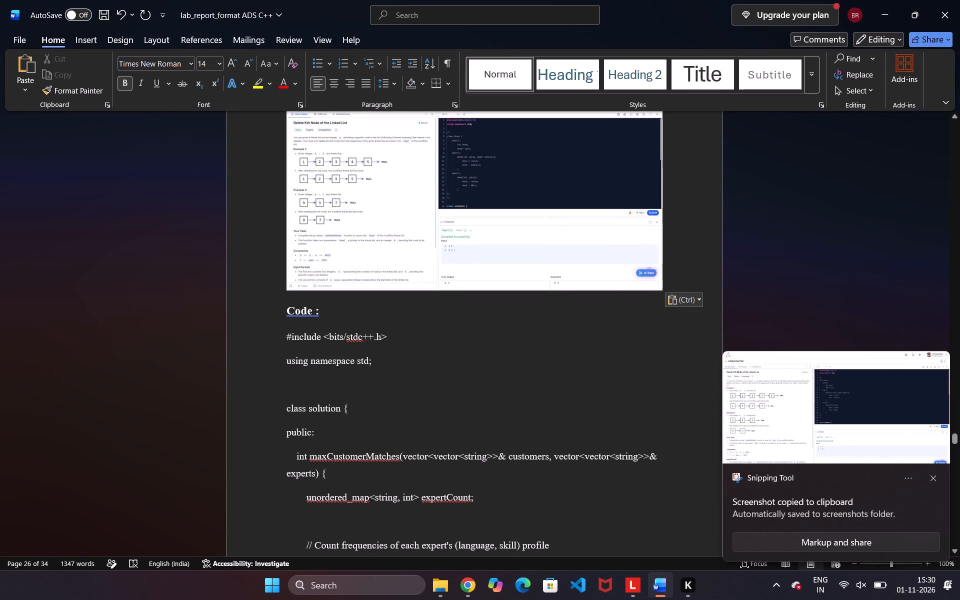
pyautogui.moveTo(285, 338); pyautogui.dragTo(403, 533)
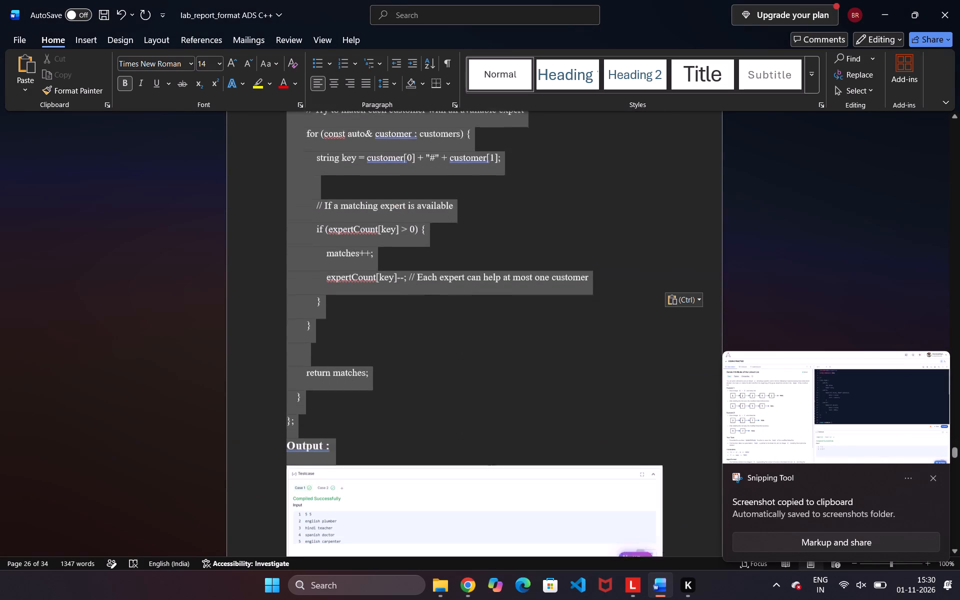
pyautogui.moveTo(403, 533); pyautogui.dragTo(320, 380)
pyautogui.press('BackSpace')
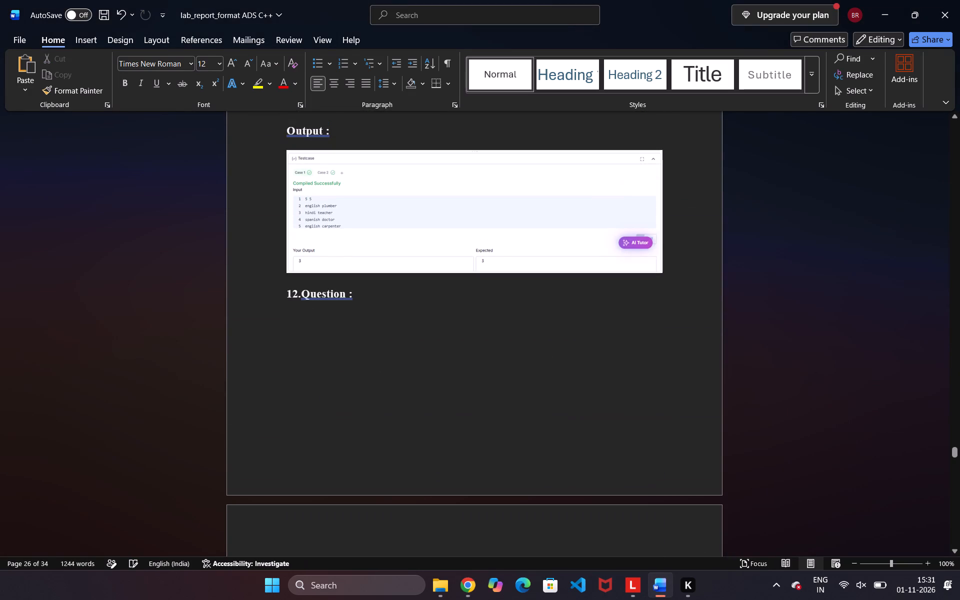
# Add a line under Question 11's Code heading and paste the full Delete Kth Node solution code from the browser there.
pyautogui.scroll(1, 367, 381)
pyautogui.click(366, 216)
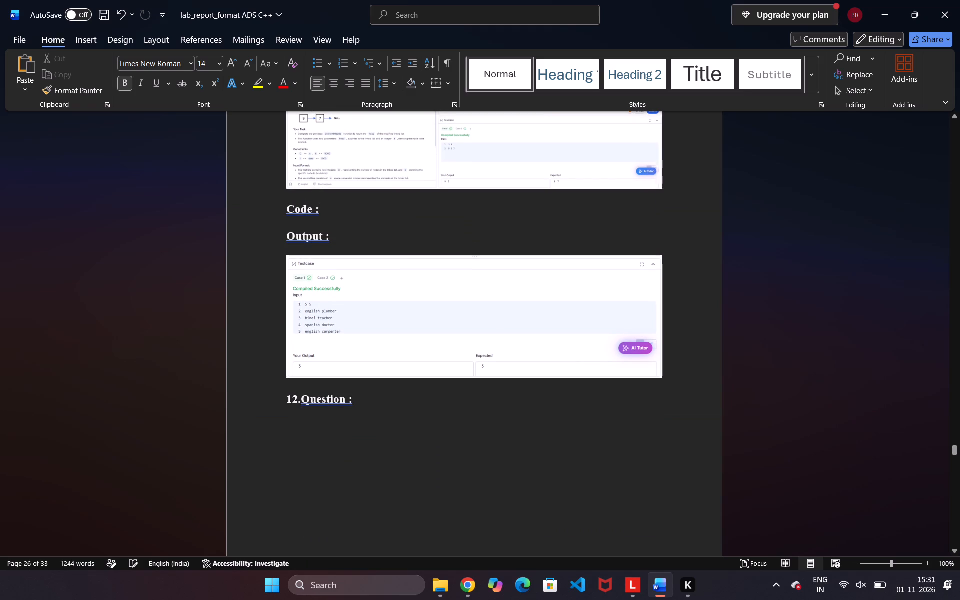
pyautogui.press('Return')
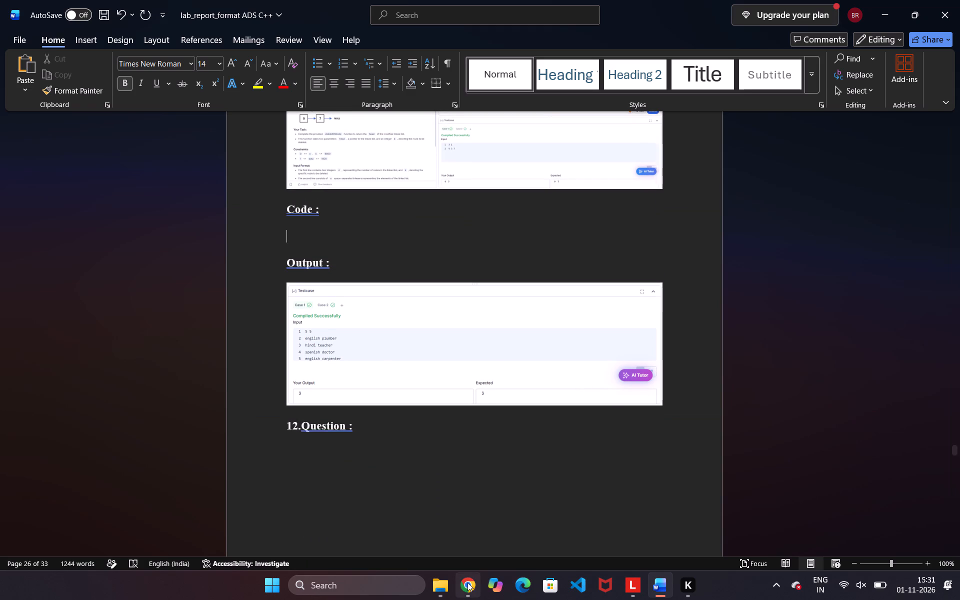
pyautogui.click(467, 582)
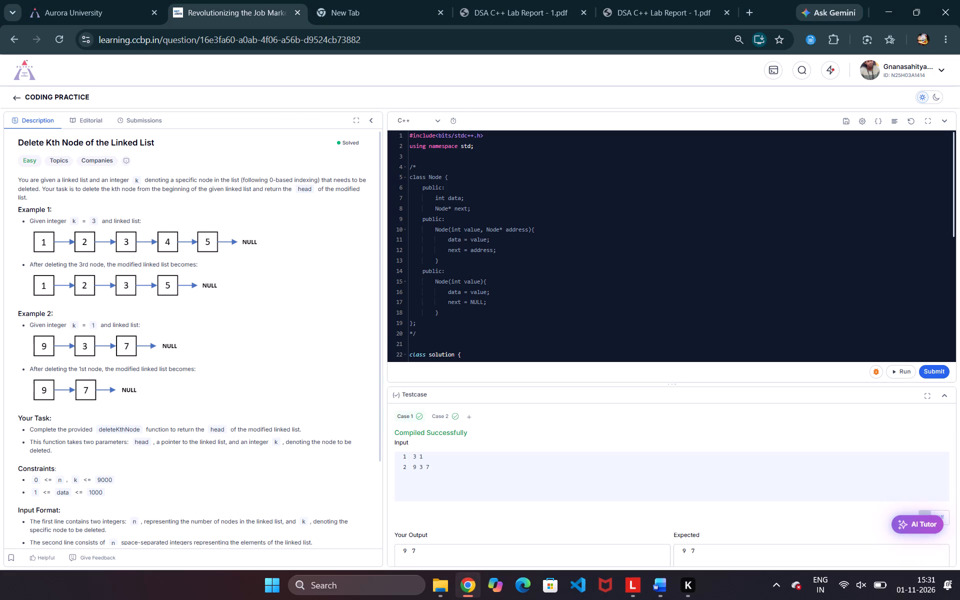
pyautogui.moveTo(409, 137); pyautogui.dragTo(450, 392)
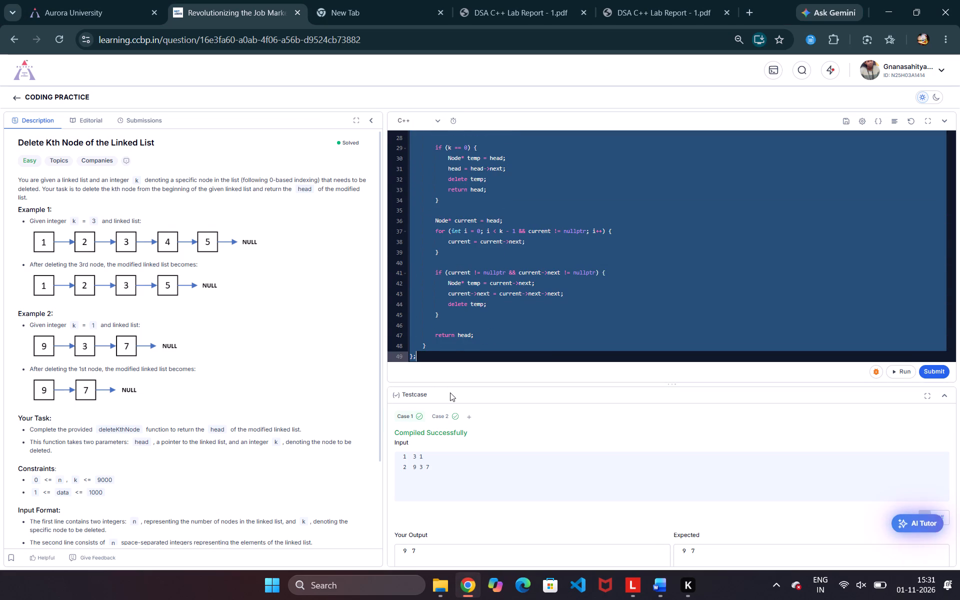
pyautogui.hotkey('ctrl', 'c')
pyautogui.click(660, 585)
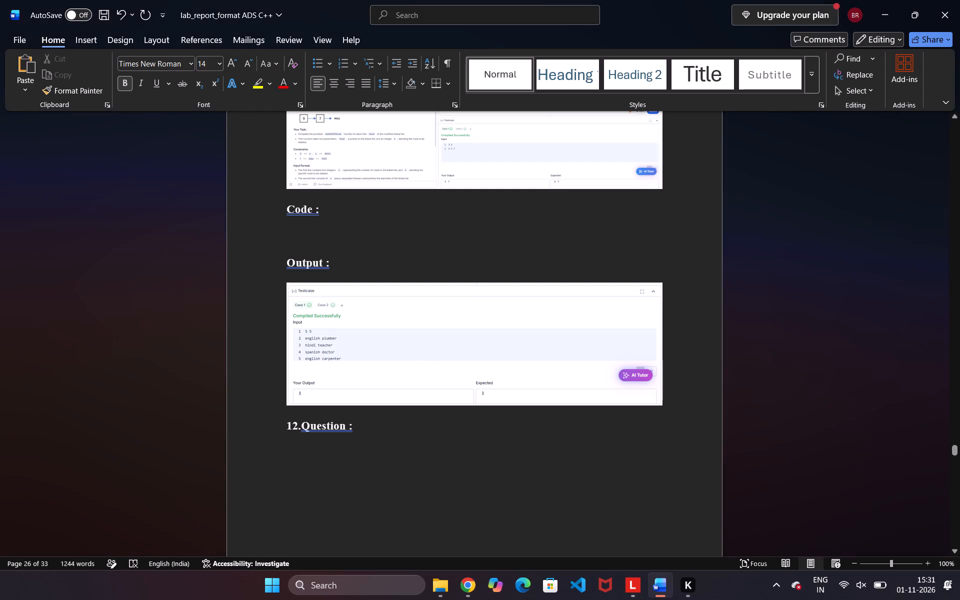
pyautogui.hotkey('ctrl', 'v')
# Remove the bold formatting from all of the pasted deleteKthNode code between Question 11's Code and Output headings.
pyautogui.scroll(-1, 421, 361)
pyautogui.scroll(4, 421, 361)
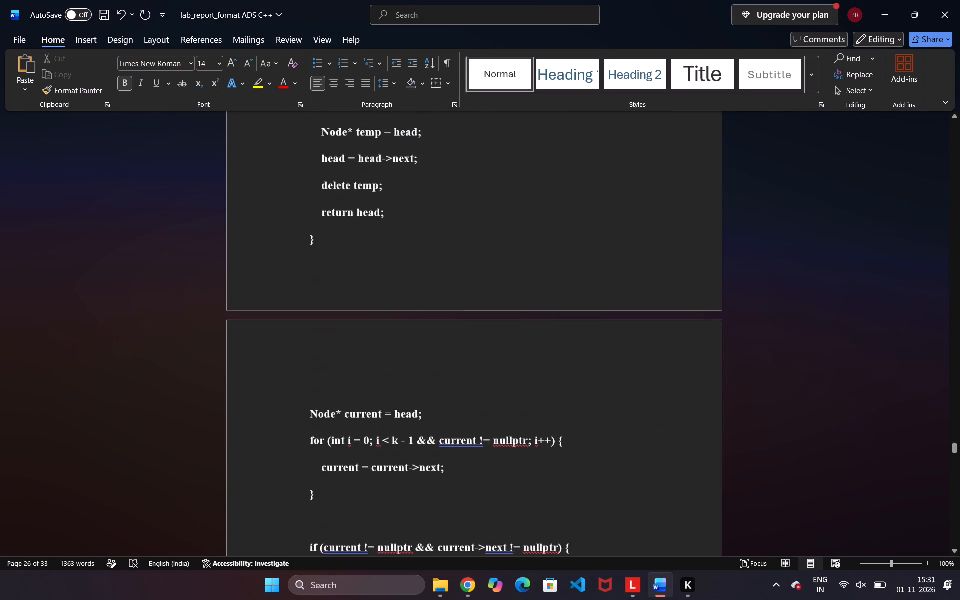
pyautogui.scroll(5, 421, 361)
pyautogui.scroll(1, 363, 243)
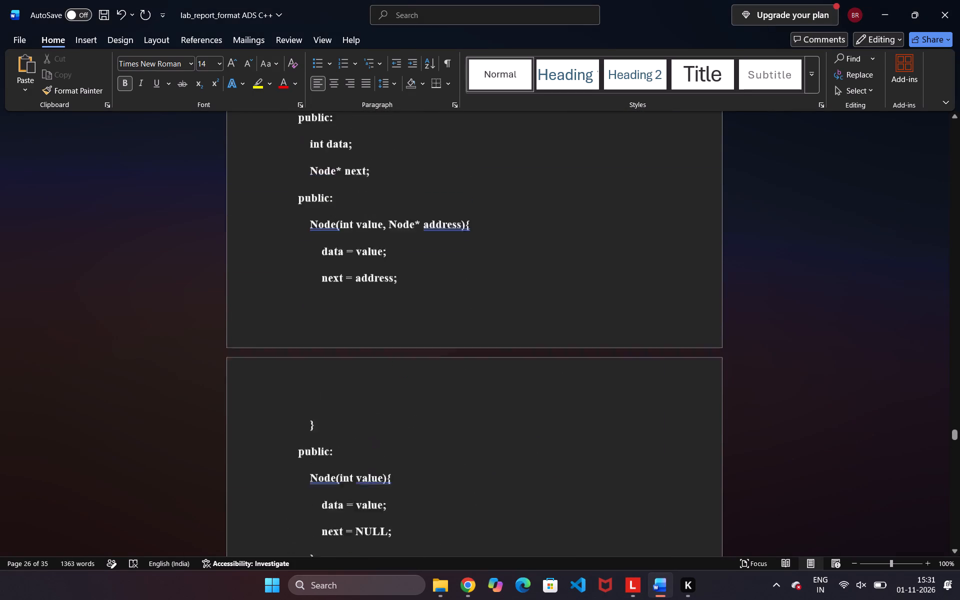
pyautogui.scroll(2, 363, 243)
pyautogui.moveTo(285, 231); pyautogui.dragTo(384, 504)
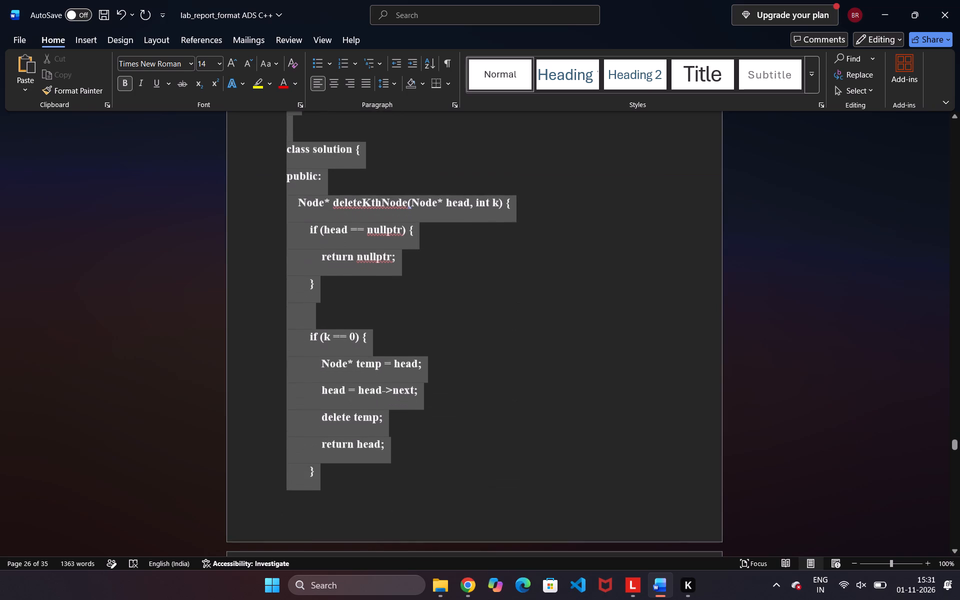
pyautogui.moveTo(384, 504); pyautogui.dragTo(379, 564)
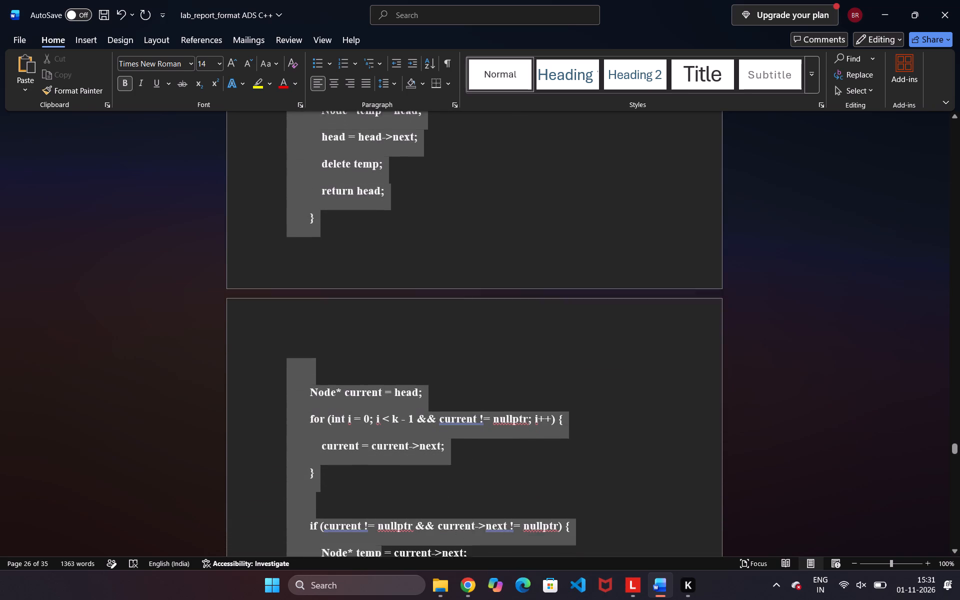
pyautogui.moveTo(379, 564); pyautogui.dragTo(359, 522)
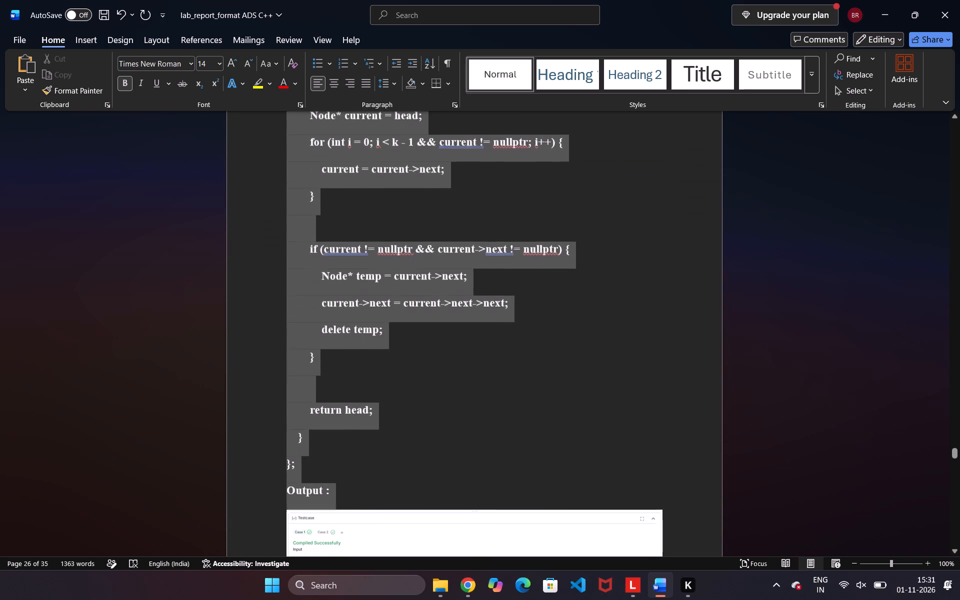
pyautogui.moveTo(359, 522); pyautogui.dragTo(304, 467)
pyautogui.click(122, 82)
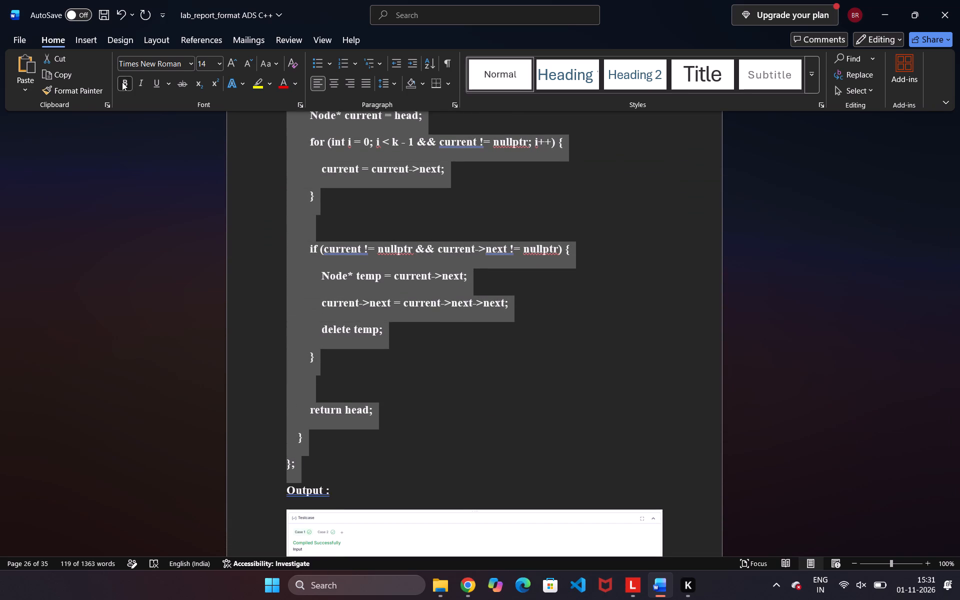
# Reduce the font size of the pasted deleteKthNode code under Question 11's Code heading to 12 and deselect it.
pyautogui.click(247, 63)
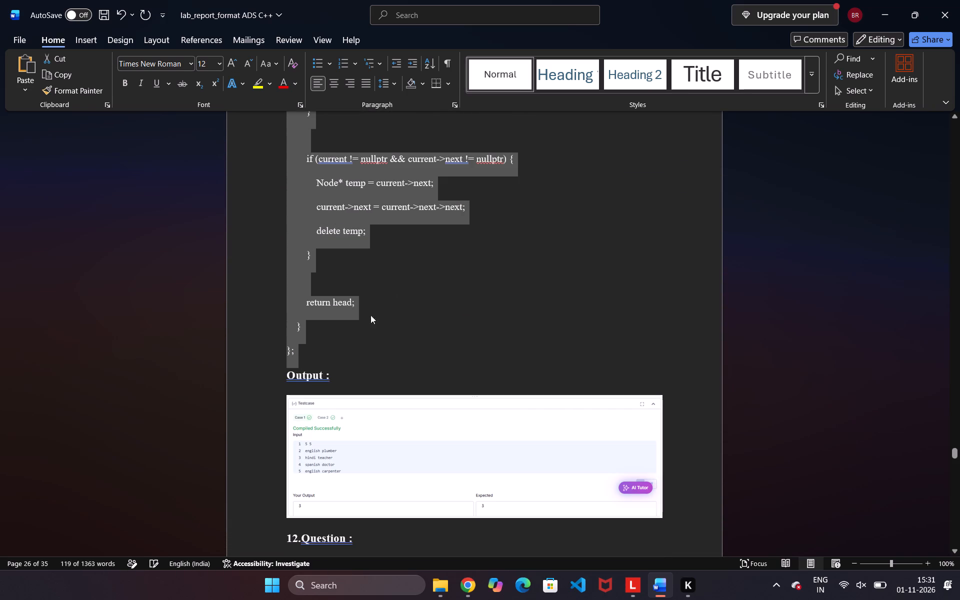
pyautogui.click(370, 315)
# Insert five blank lines directly above the 12.Question heading, below Question 11's output image.
pyautogui.scroll(-1, 370, 315)
pyautogui.scroll(2, 370, 315)
pyautogui.scroll(-2, 370, 315)
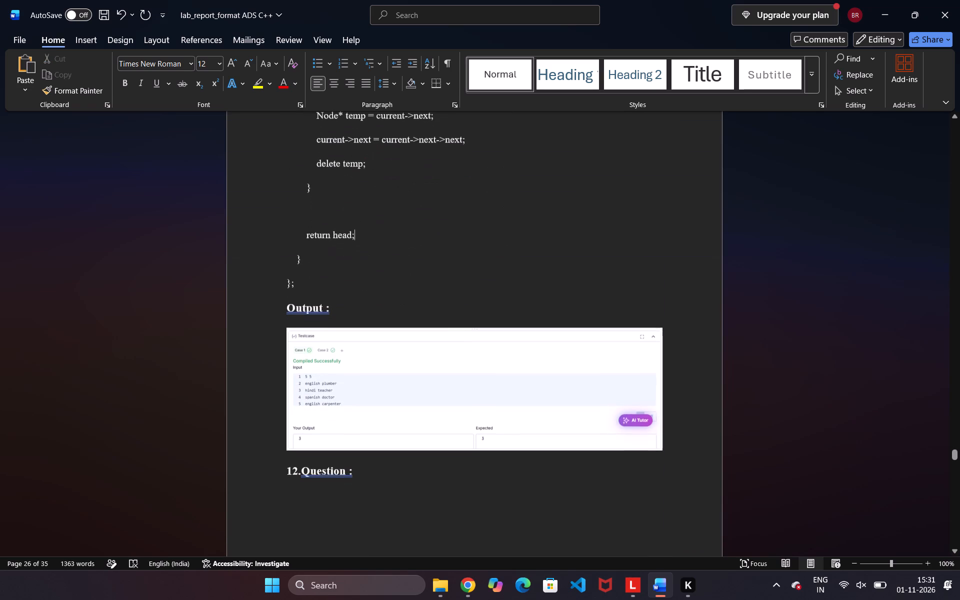
pyautogui.click(287, 470)
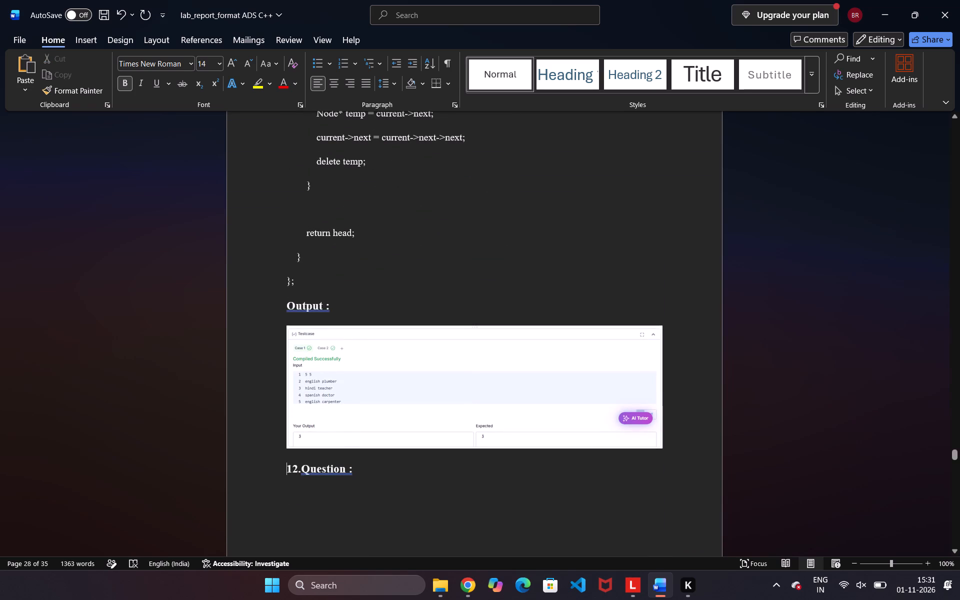
pyautogui.press('Return')
pyautogui.press('Return')
pyautogui.press('Return')
pyautogui.press('Return')
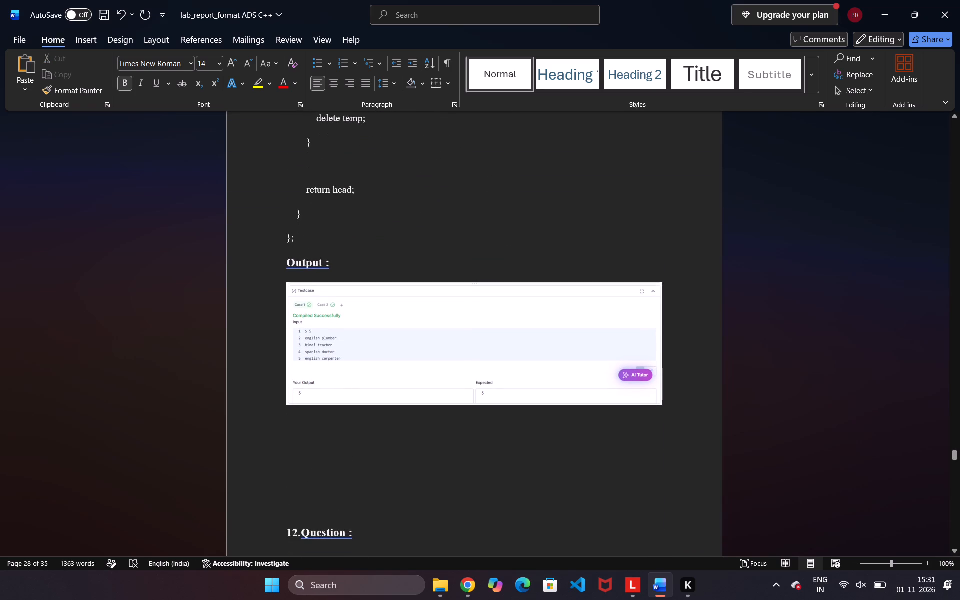
pyautogui.press('Return')
# Delete the empty indented line above the final return head; in Question 11's code.
pyautogui.scroll(2, 403, 311)
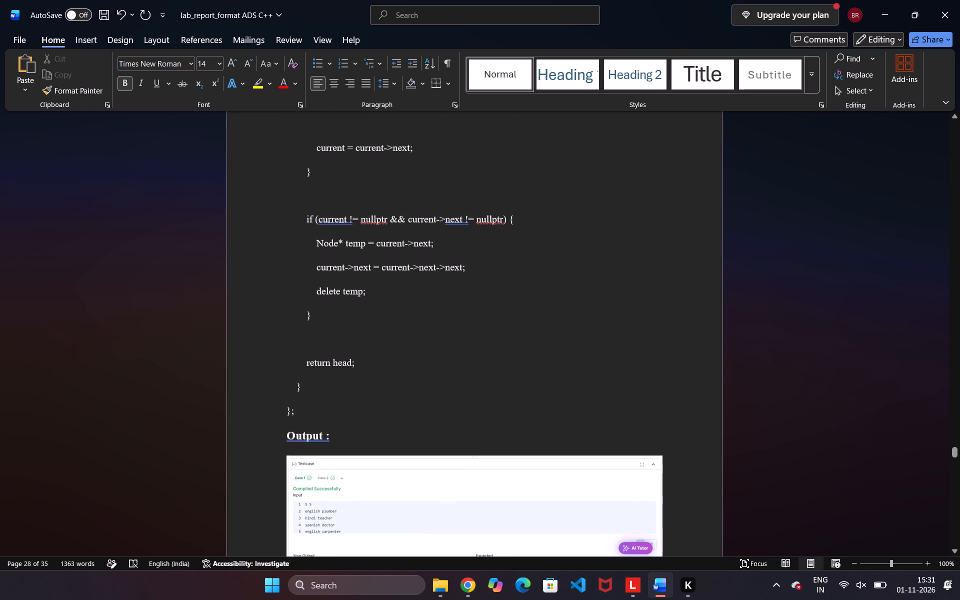
pyautogui.click(312, 335)
pyautogui.press('BackSpace')
pyautogui.press('BackSpace')
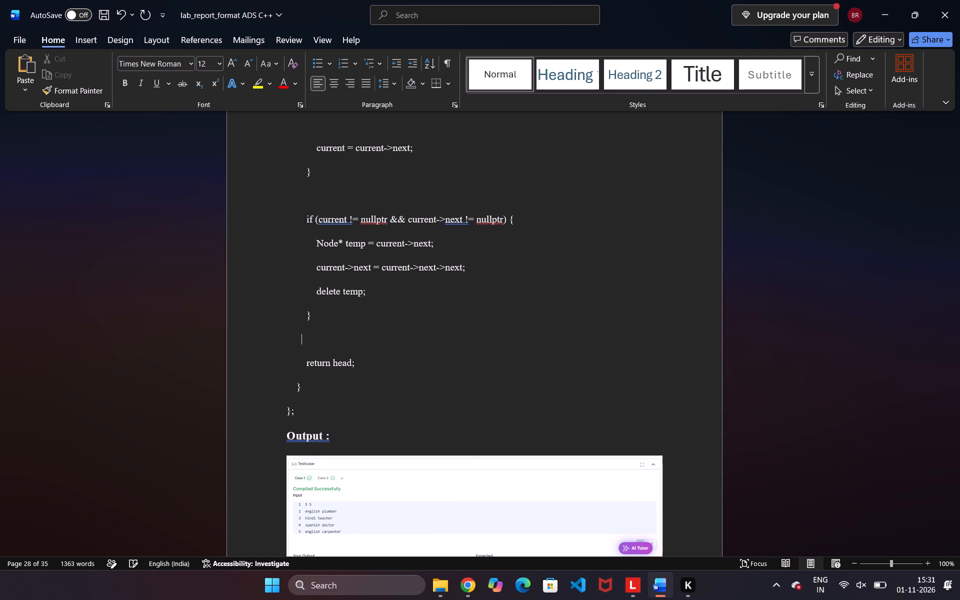
pyautogui.press('BackSpace')
pyautogui.press('BackSpace')
pyautogui.press('BackSpace')
pyautogui.press('BackSpace')
pyautogui.press('BackSpace')
pyautogui.press('BackSpace')
pyautogui.press('BackSpace')
# Delete the empty indented line above the if (current != nullptr && current->next != nullptr) block.
pyautogui.click(301, 195)
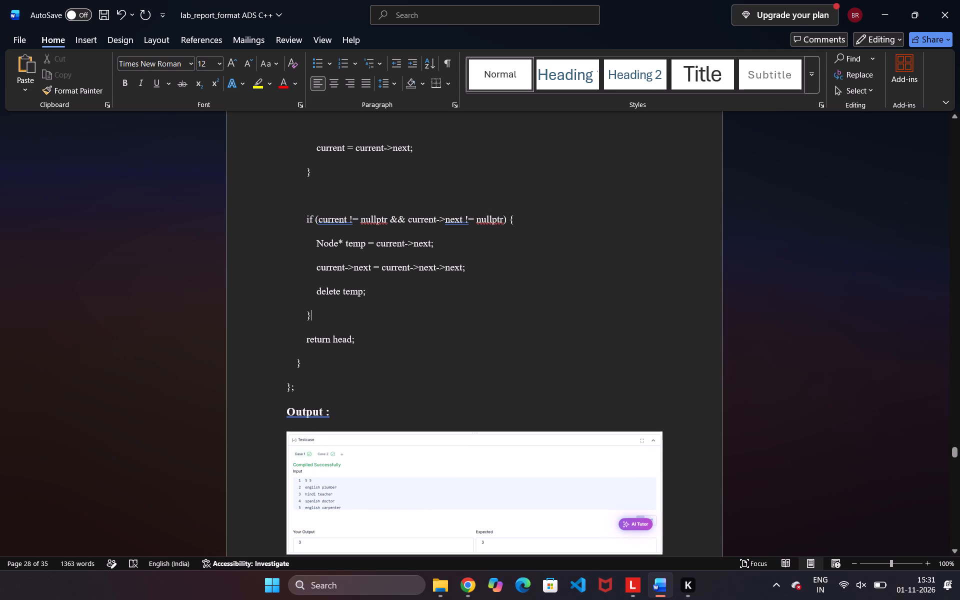
pyautogui.press('BackSpace')
pyautogui.press('BackSpace')
pyautogui.press('BackSpace')
pyautogui.press('BackSpace')
pyautogui.press('BackSpace')
pyautogui.press('BackSpace')
pyautogui.press('BackSpace')
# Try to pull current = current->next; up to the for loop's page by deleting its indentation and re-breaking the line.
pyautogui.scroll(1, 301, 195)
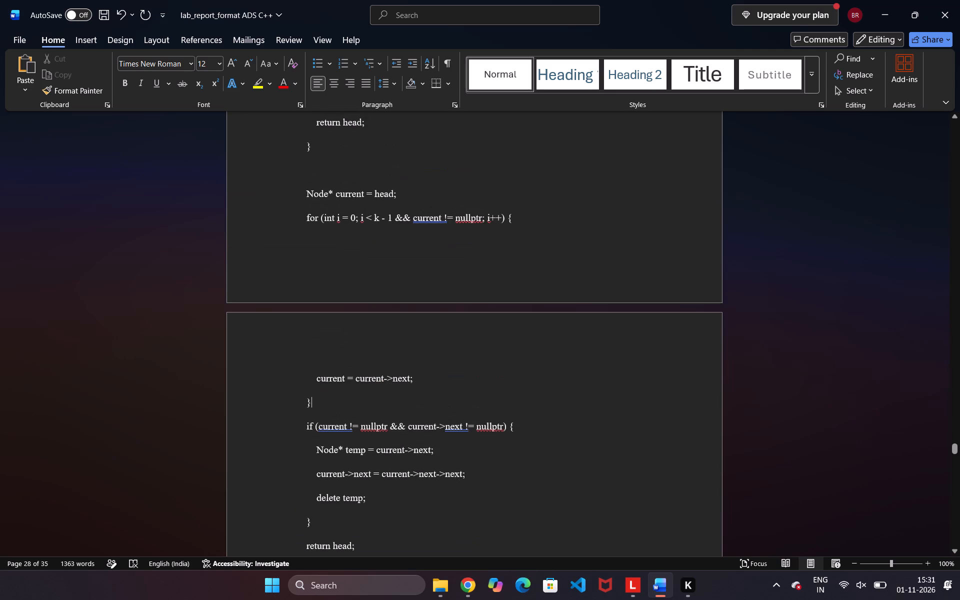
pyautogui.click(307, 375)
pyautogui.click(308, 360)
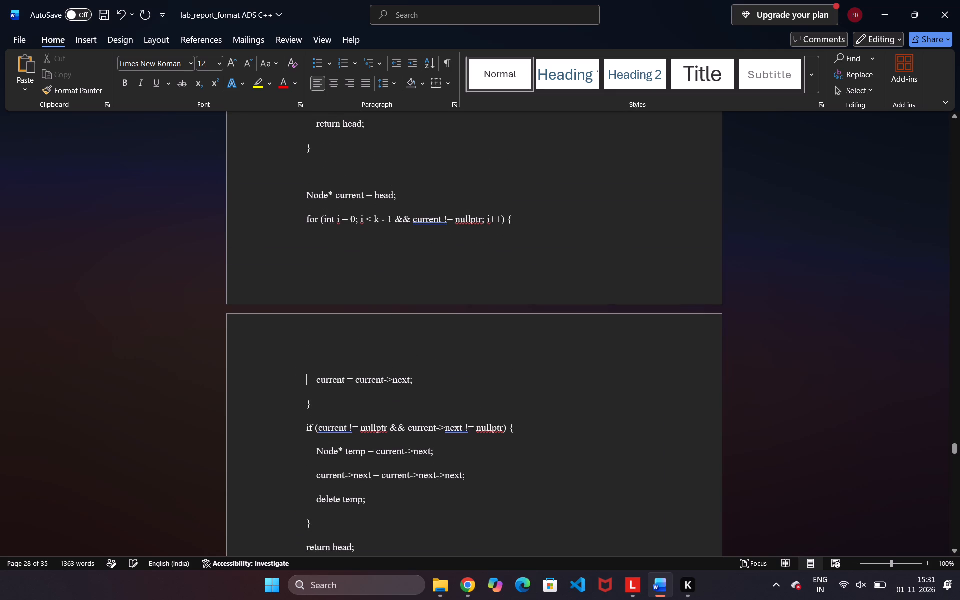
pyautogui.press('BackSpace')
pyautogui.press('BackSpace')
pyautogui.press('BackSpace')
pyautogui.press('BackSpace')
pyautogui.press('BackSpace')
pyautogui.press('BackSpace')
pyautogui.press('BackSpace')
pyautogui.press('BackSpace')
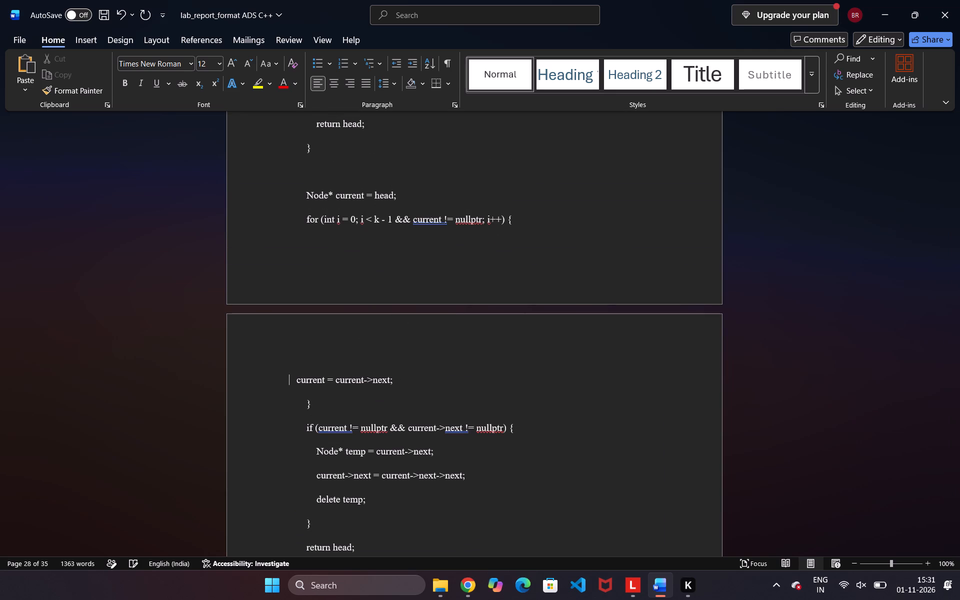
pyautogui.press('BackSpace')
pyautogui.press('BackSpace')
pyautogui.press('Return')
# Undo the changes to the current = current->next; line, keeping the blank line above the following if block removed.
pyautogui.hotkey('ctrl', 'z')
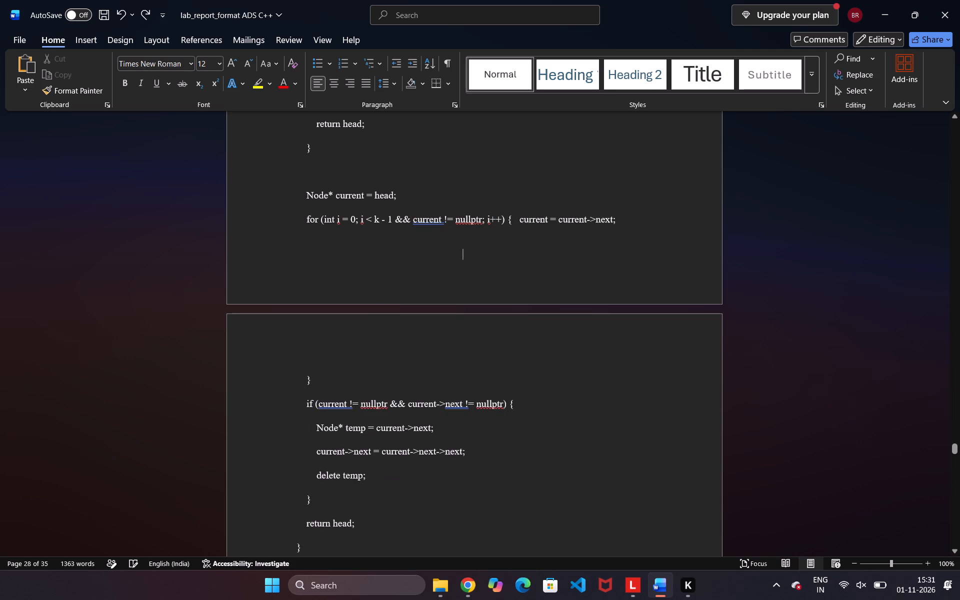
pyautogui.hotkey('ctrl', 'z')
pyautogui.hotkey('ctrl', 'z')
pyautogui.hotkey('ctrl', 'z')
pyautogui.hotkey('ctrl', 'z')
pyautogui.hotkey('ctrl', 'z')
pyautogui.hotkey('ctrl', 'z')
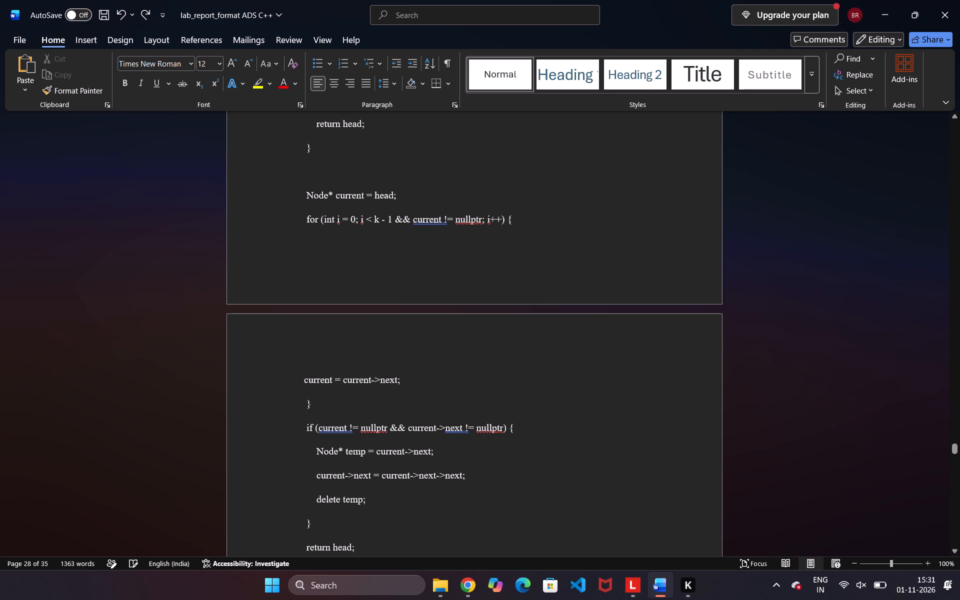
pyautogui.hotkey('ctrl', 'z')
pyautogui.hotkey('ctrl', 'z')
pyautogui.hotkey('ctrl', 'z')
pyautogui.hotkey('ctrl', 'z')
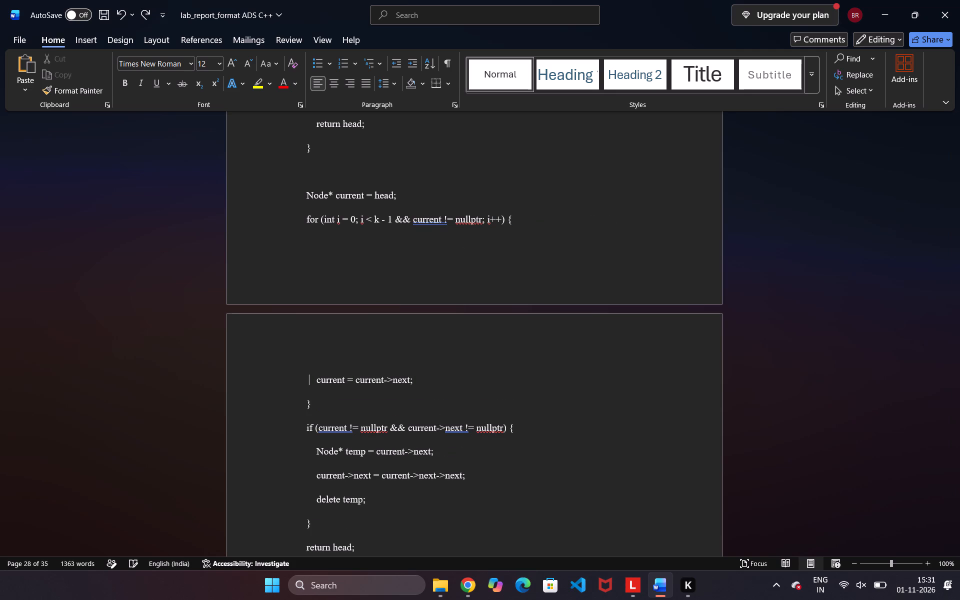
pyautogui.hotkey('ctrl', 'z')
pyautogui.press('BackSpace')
# Delete the empty indented line above Node* current = head; in Question 11's code.
pyautogui.scroll(1, 441, 261)
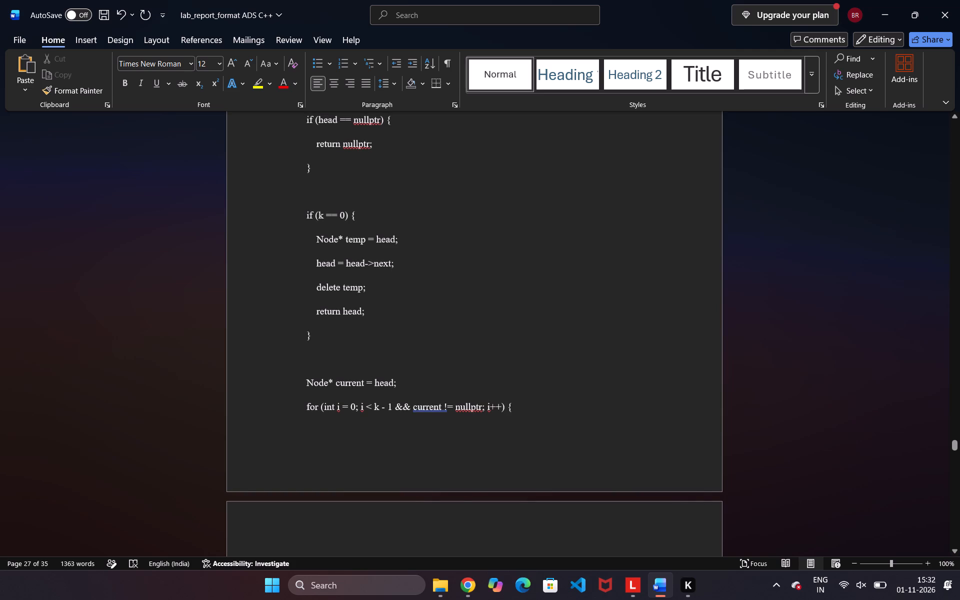
pyautogui.click(307, 365)
pyautogui.press('BackSpace')
pyautogui.press('BackSpace')
pyautogui.press('BackSpace')
pyautogui.press('BackSpace')
pyautogui.press('BackSpace')
pyautogui.press('BackSpace')
pyautogui.press('BackSpace')
pyautogui.press('BackSpace')
pyautogui.press('BackSpace')
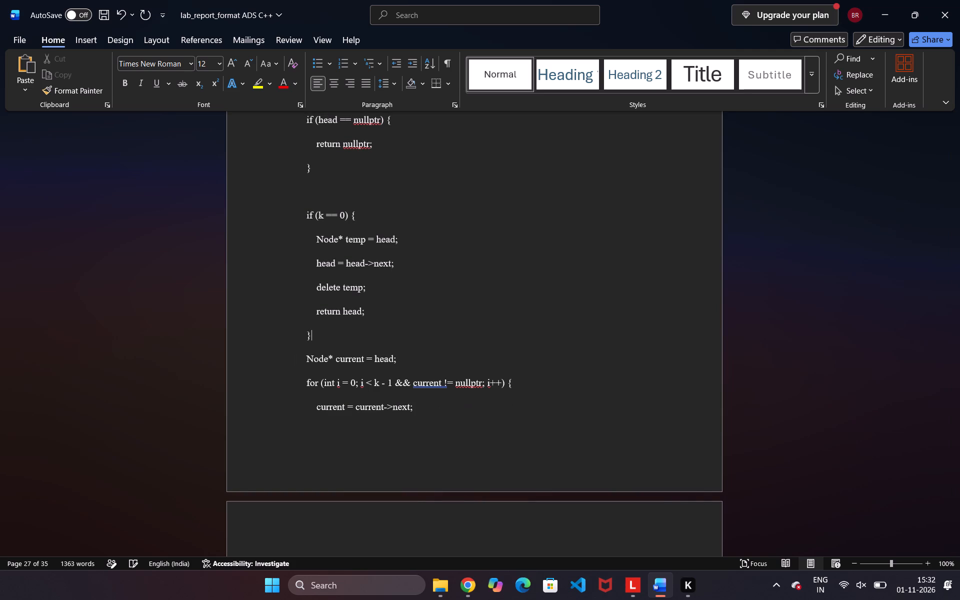
# Delete the empty indented line above the if (k == 0) block in Question 11's code.
pyautogui.click(307, 190)
pyautogui.press('BackSpace')
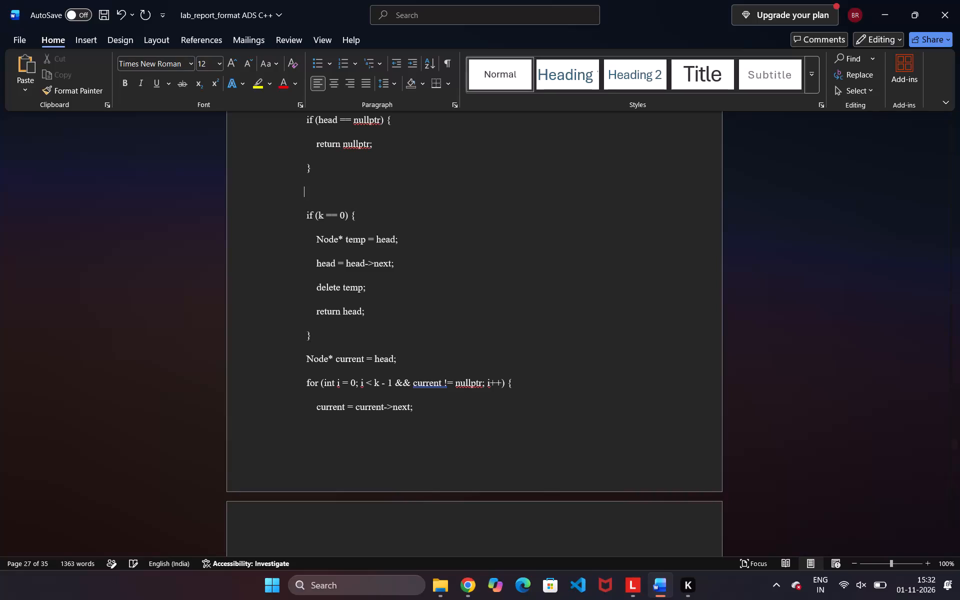
pyautogui.press('BackSpace')
pyautogui.press('BackSpace')
pyautogui.press('BackSpace')
pyautogui.press('BackSpace')
pyautogui.press('BackSpace')
pyautogui.press('BackSpace')
pyautogui.press('BackSpace')
pyautogui.press('BackSpace')
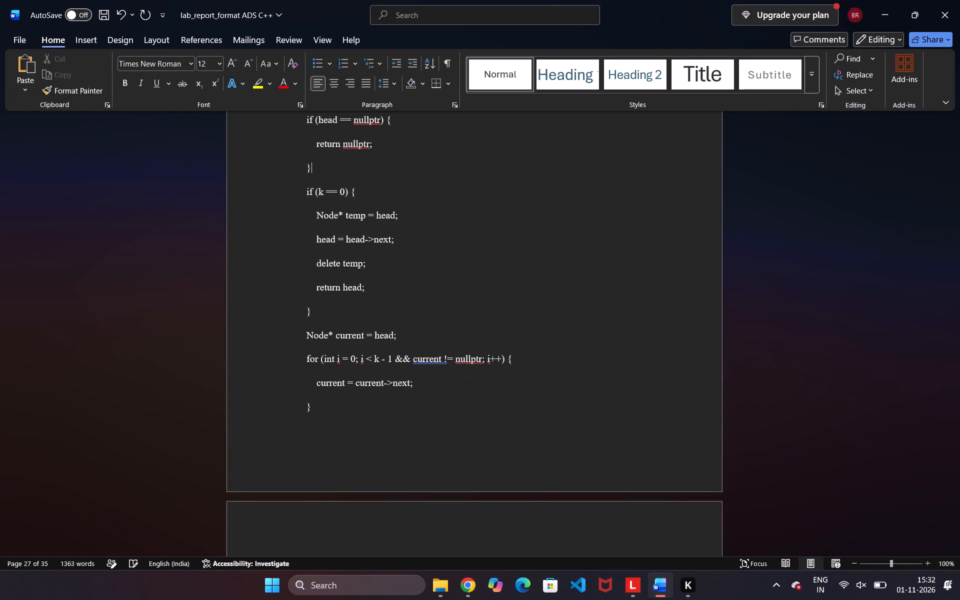
# Delete the blank line between the closing comment mark and class solution.
pyautogui.scroll(2, 307, 190)
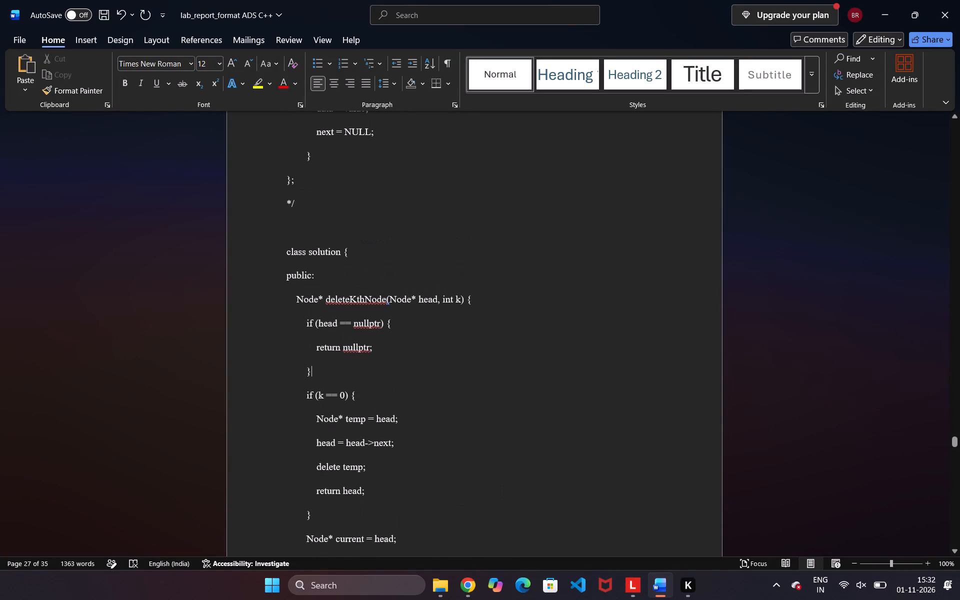
pyautogui.click(292, 239)
pyautogui.press('BackSpace')
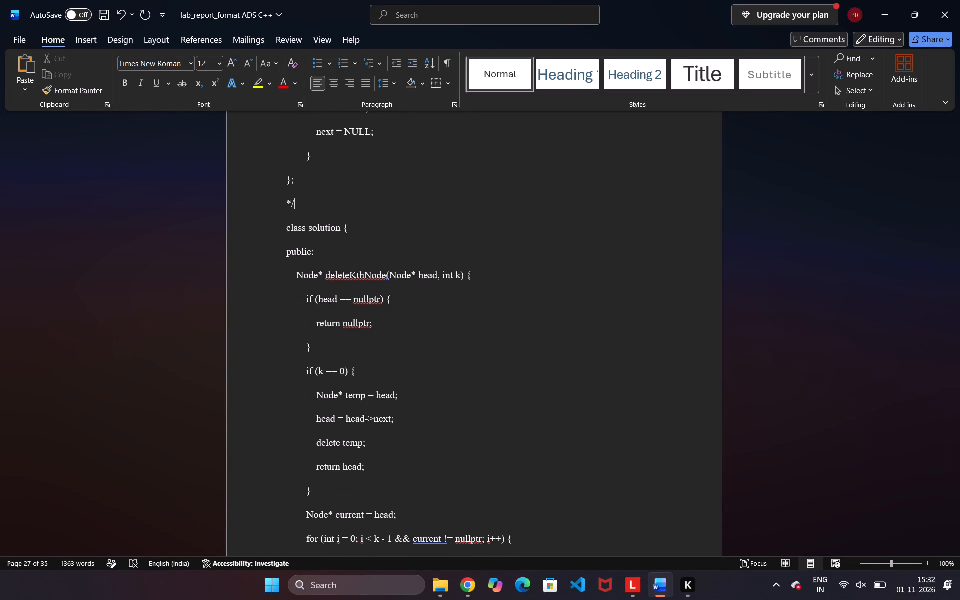
# Remove the indentation before the public: line above Node(int value), keeping public: on its own line.
pyautogui.scroll(2, 292, 239)
pyautogui.click(297, 232)
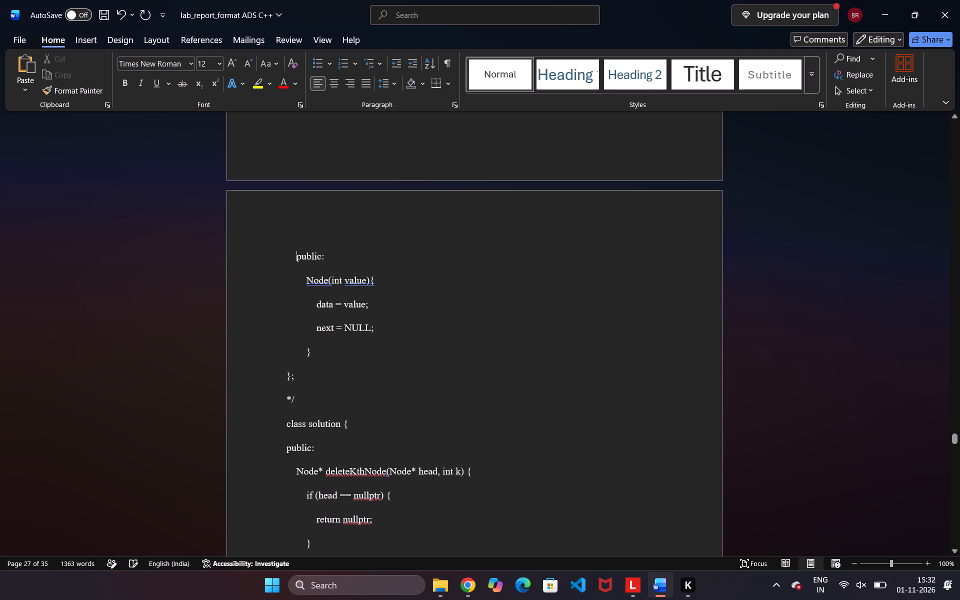
pyautogui.press('BackSpace')
pyautogui.press('BackSpace')
pyautogui.press('BackSpace')
pyautogui.press('BackSpace')
pyautogui.press('BackSpace')
pyautogui.press('Return')
# Indent the public: line above Node(int value) with seven spaces.
pyautogui.scroll(1, 289, 245)
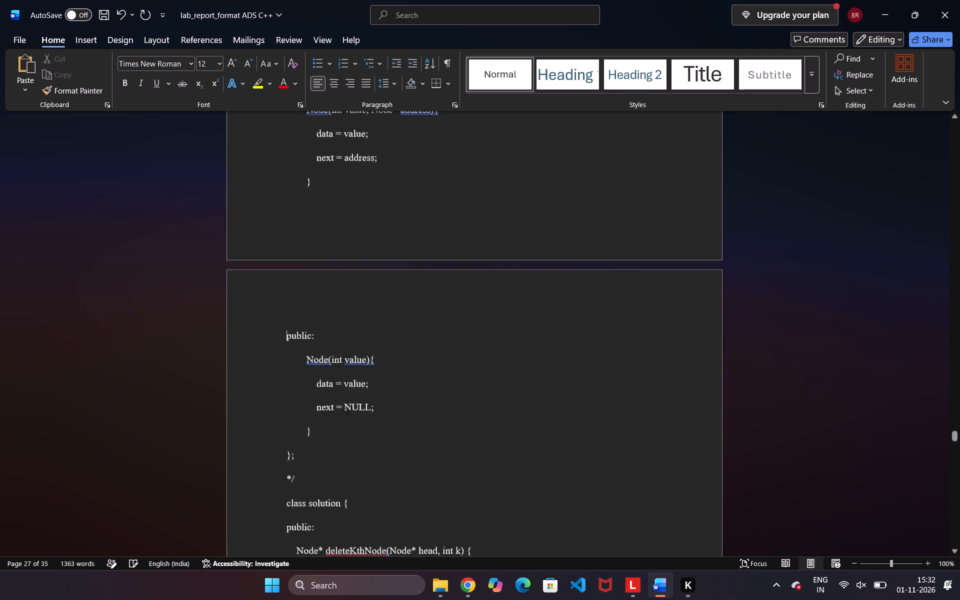
pyautogui.scroll(1, 289, 245)
pyautogui.press('Tab')
pyautogui.press('BackSpace')
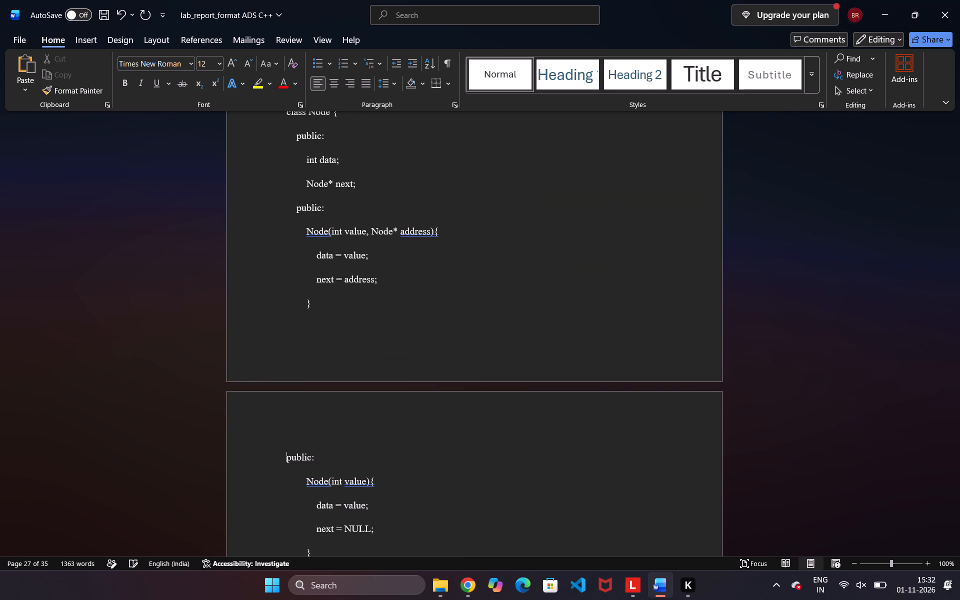
pyautogui.press('space')
pyautogui.press('space')
pyautogui.press('space')
pyautogui.press('space')
pyautogui.press('space')
pyautogui.press('space')
pyautogui.press('space')
pyautogui.press('space')
pyautogui.press('BackSpace')
# Delete the blank line between using namespace std; and the opening comment mark in Question 11's code.
pyautogui.scroll(1, 289, 245)
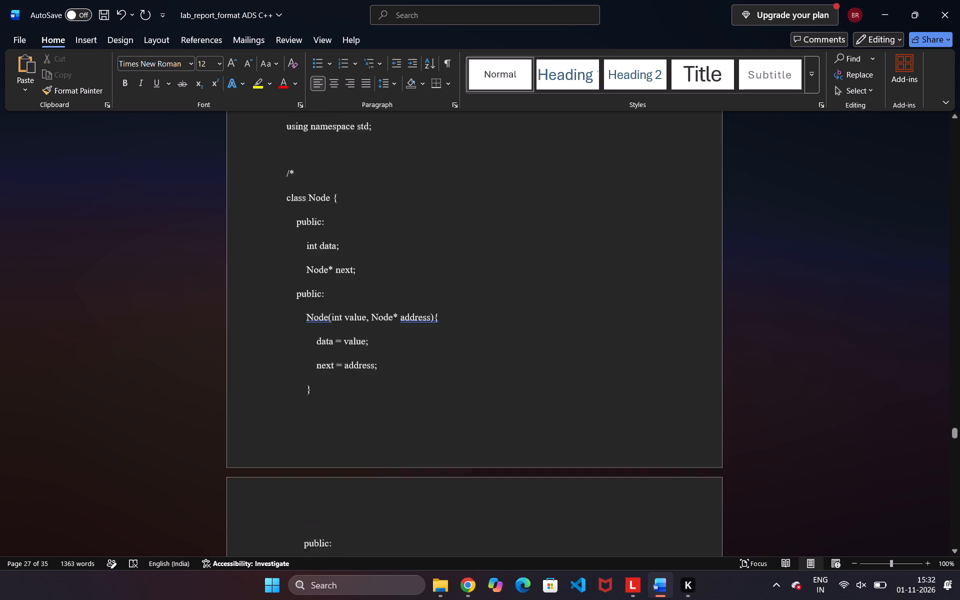
pyautogui.scroll(1, 289, 245)
pyautogui.click(286, 199)
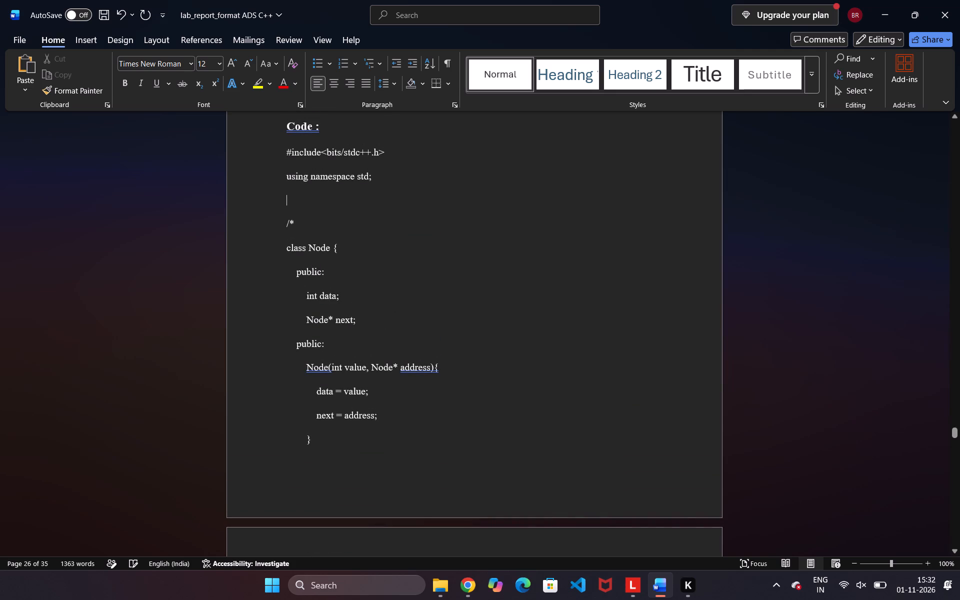
pyautogui.press('BackSpace')
# Delete four of the blank lines above the 12.Question heading, leaving one below Question 11's output image.
pyautogui.scroll(1, 301, 243)
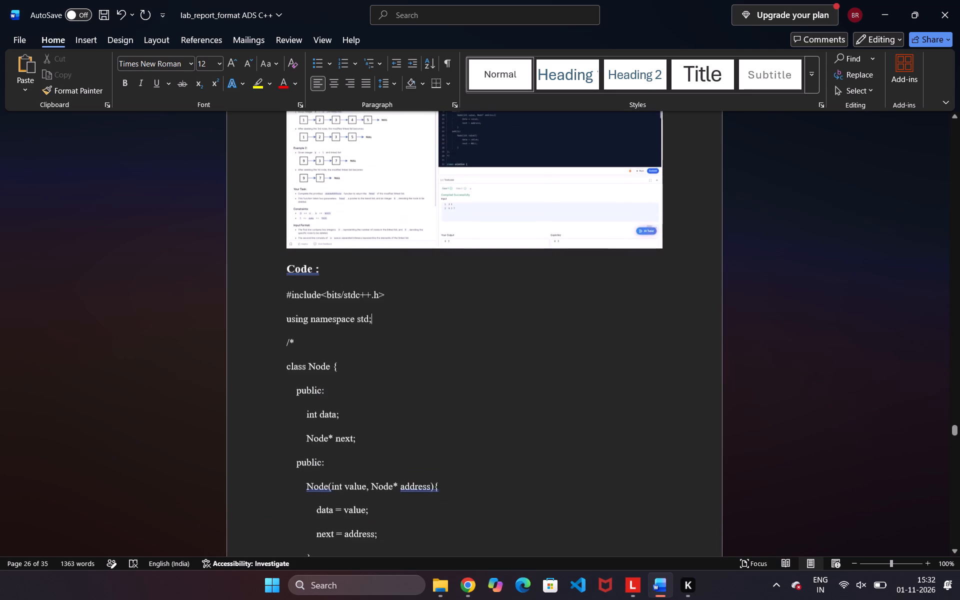
pyautogui.scroll(-6, 301, 243)
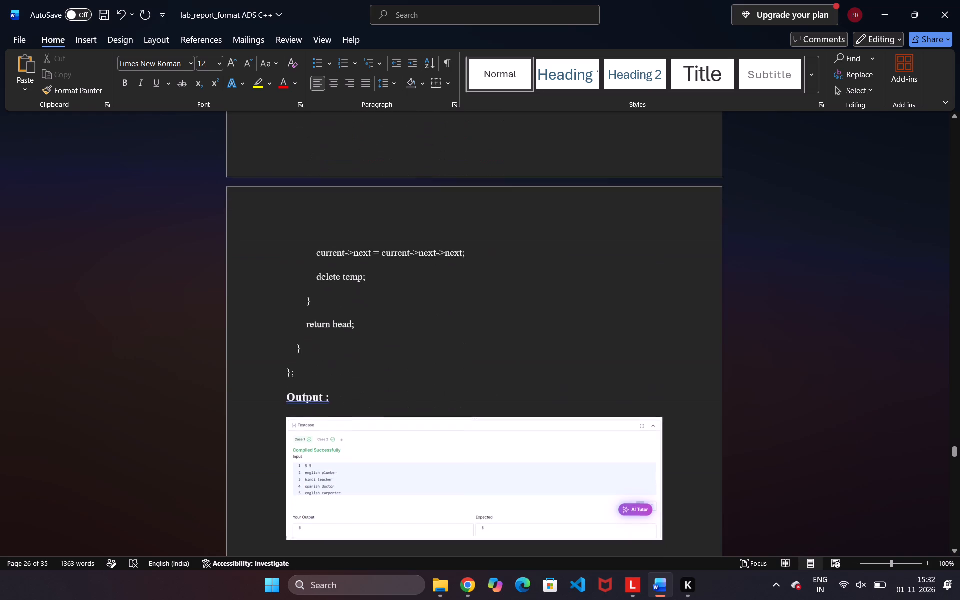
pyautogui.scroll(-2, 301, 243)
pyautogui.click(287, 364)
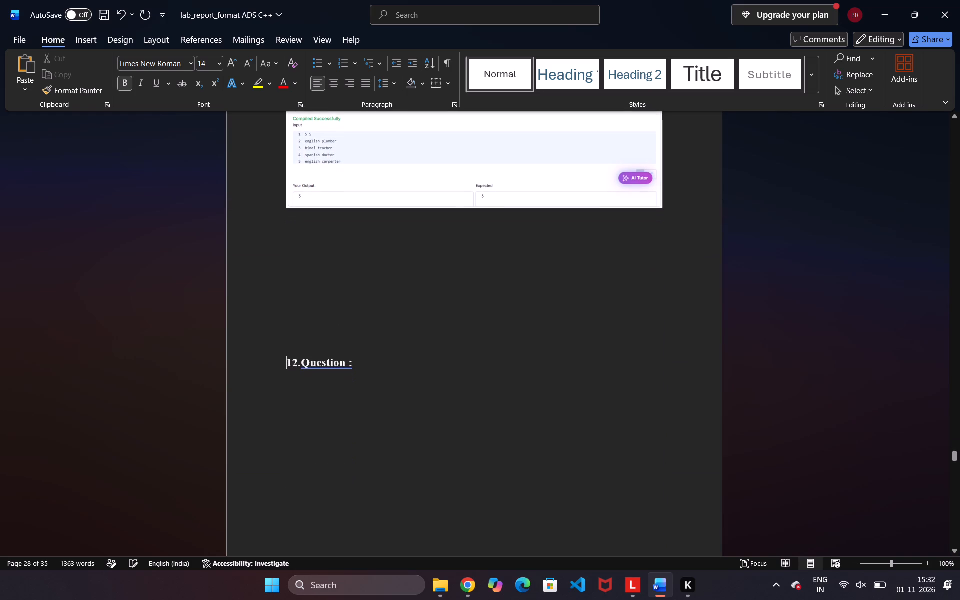
pyautogui.press('BackSpace')
pyautogui.press('BackSpace')
pyautogui.press('BackSpace')
pyautogui.press('BackSpace')
pyautogui.scroll(1, 287, 364)
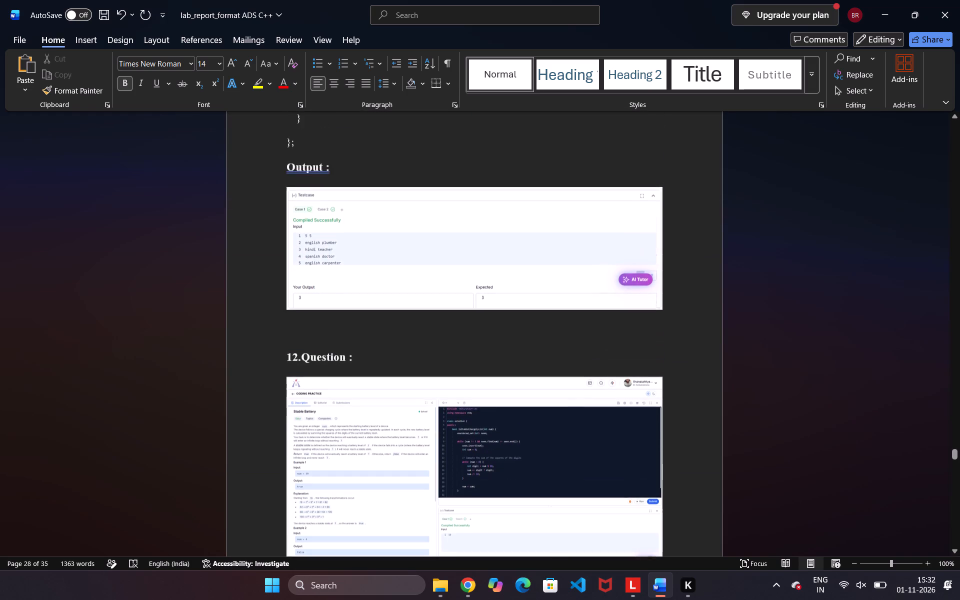
# Replace Question 11's output image in Word with a new screenshot of the Testcase pane for Delete Kth Node of the Linked List from Chrome.
pyautogui.scroll(1, 287, 364)
pyautogui.click(412, 334)
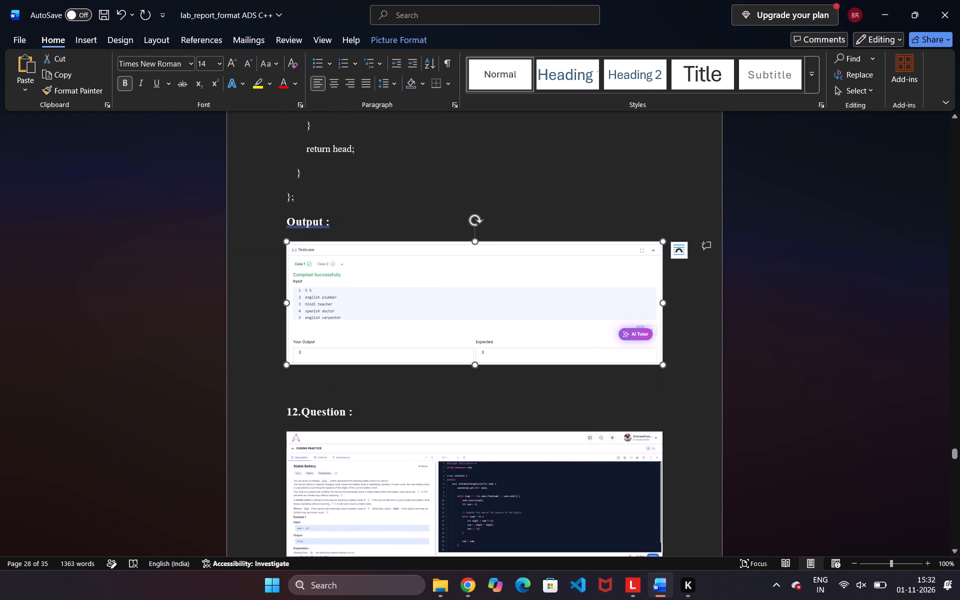
pyautogui.press('BackSpace')
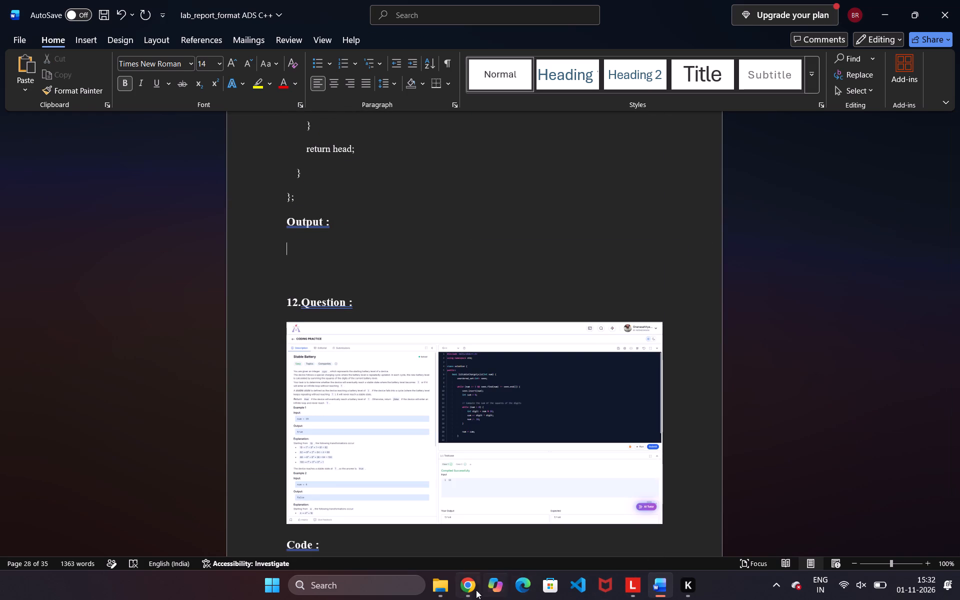
pyautogui.click(472, 588)
pyautogui.press('shift+super+s')
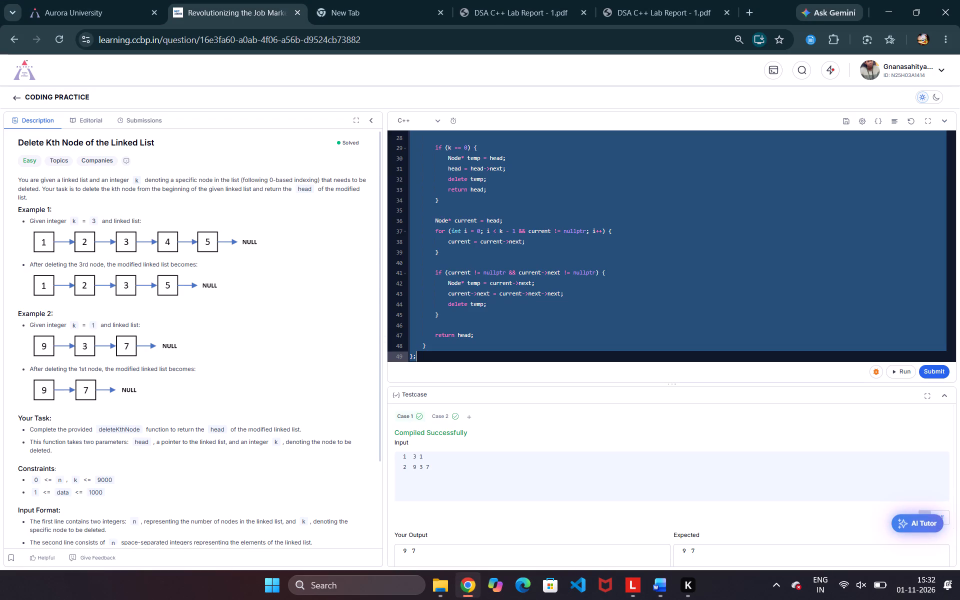
pyautogui.moveTo(382, 384); pyautogui.dragTo(959, 583)
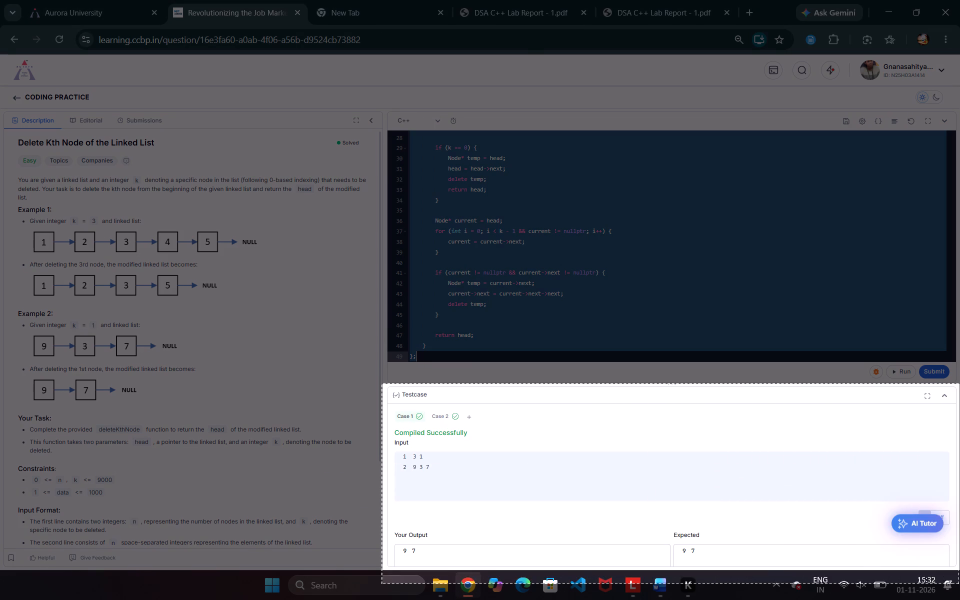
pyautogui.moveTo(959, 583); pyautogui.dragTo(959, 571)
pyautogui.click(652, 599)
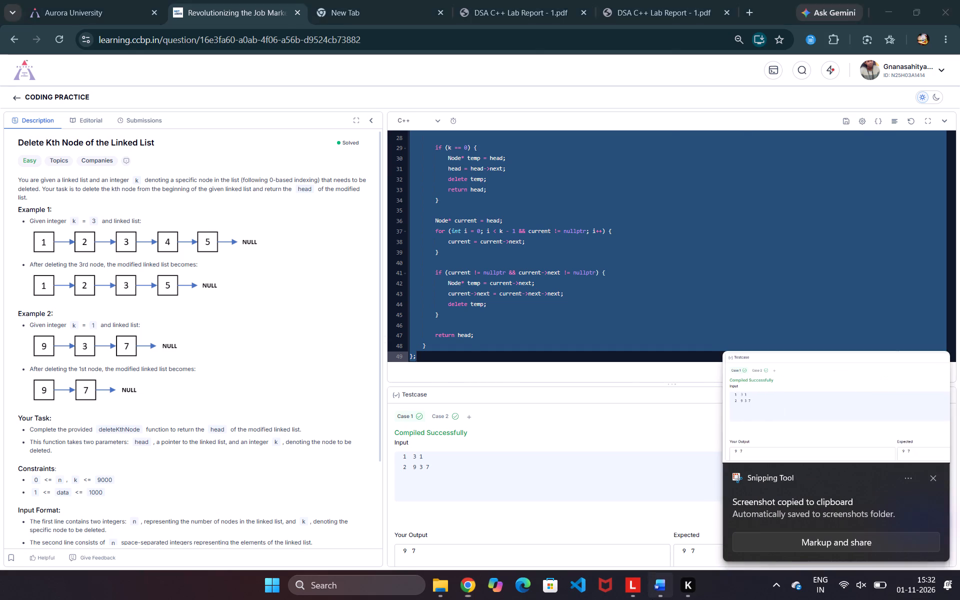
pyautogui.hotkey('ctrl', 'v')
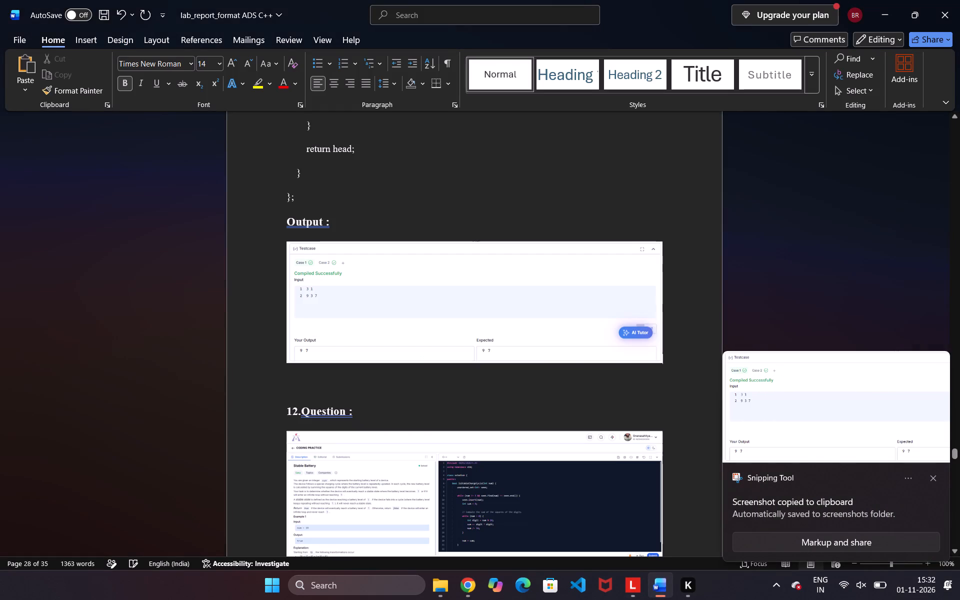
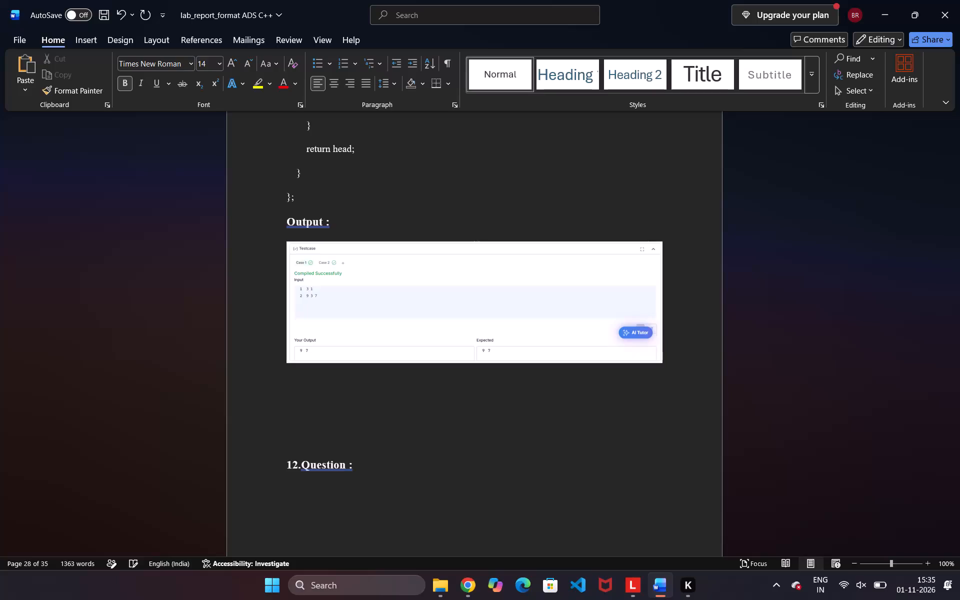
# Delete two of the blank lines between Question 11's output image and the 12.Question heading.
pyautogui.press('BackSpace')
pyautogui.press('BackSpace')
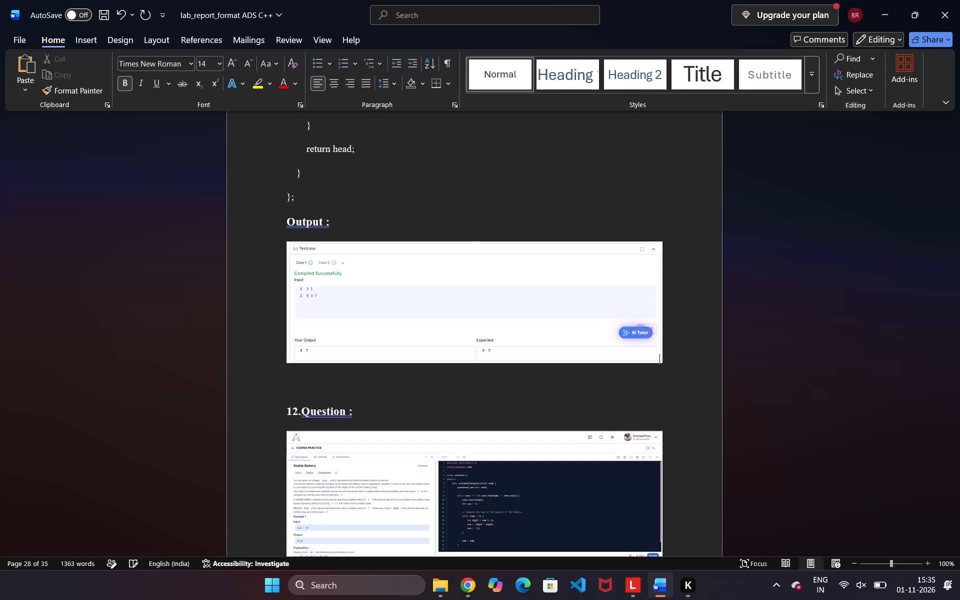
# Delete the old Stable Battery screenshot below the 12.Question heading in the Word report.
pyautogui.click(467, 594)
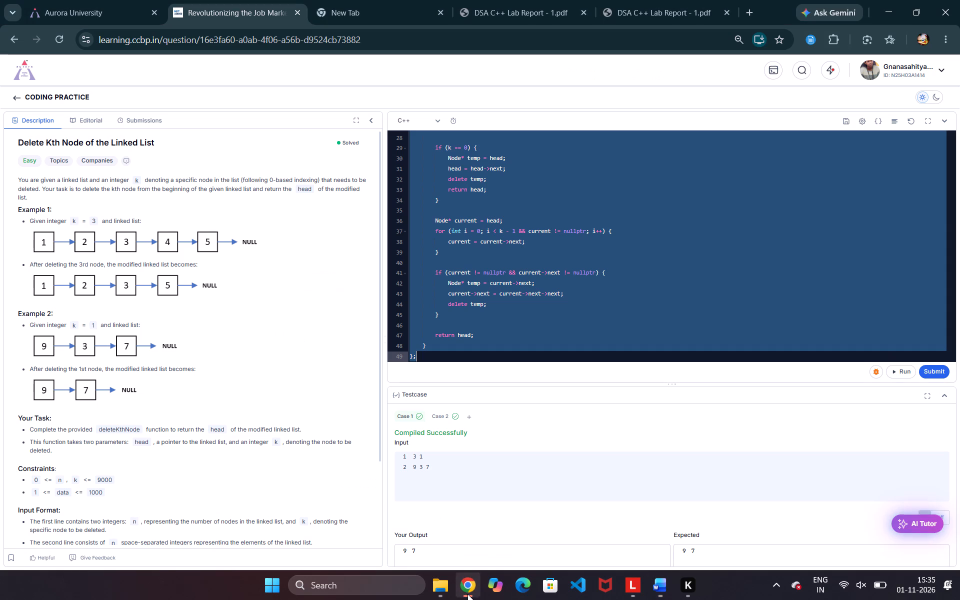
pyautogui.click(648, 587)
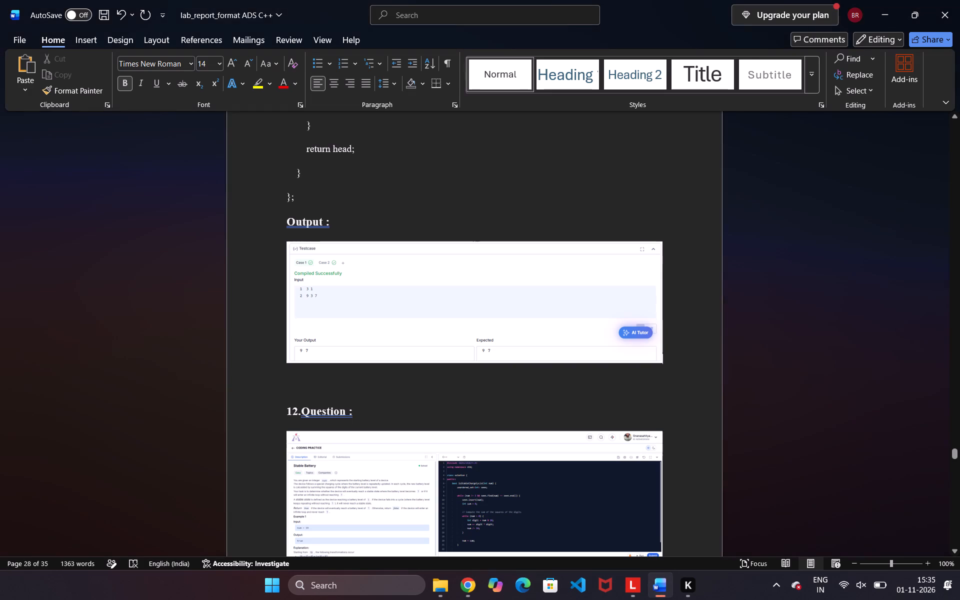
pyautogui.click(418, 484)
pyautogui.press('BackSpace')
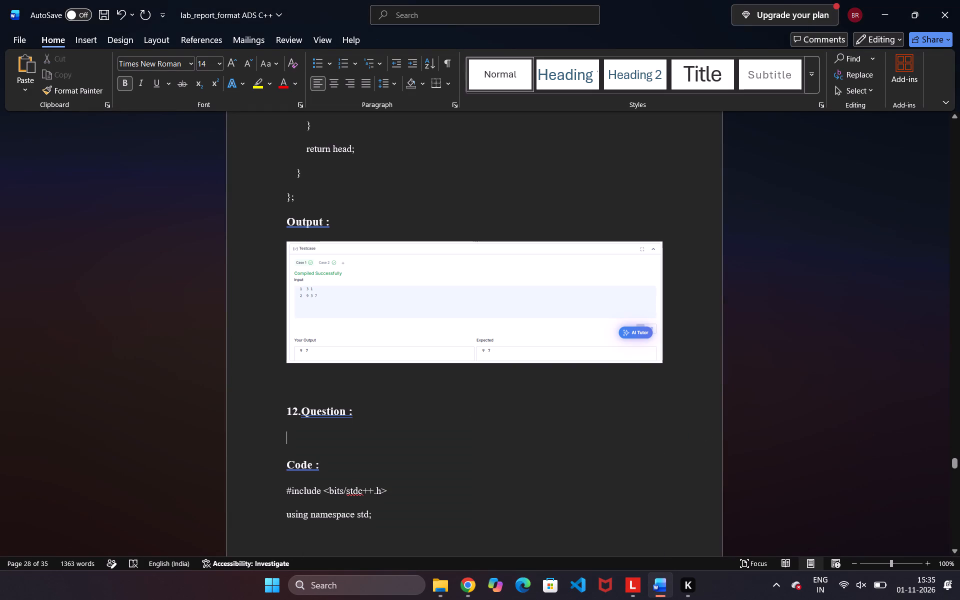
# In Chrome, return to the Linked Lists coding practice list, open Delete Node With Value X - Linked List and run its code.
pyautogui.click(463, 585)
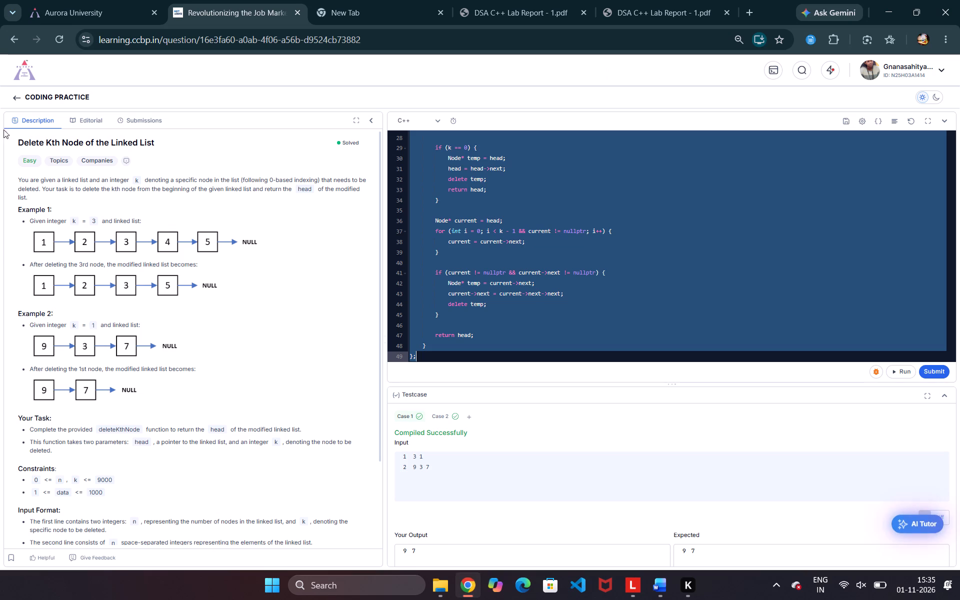
pyautogui.click(15, 100)
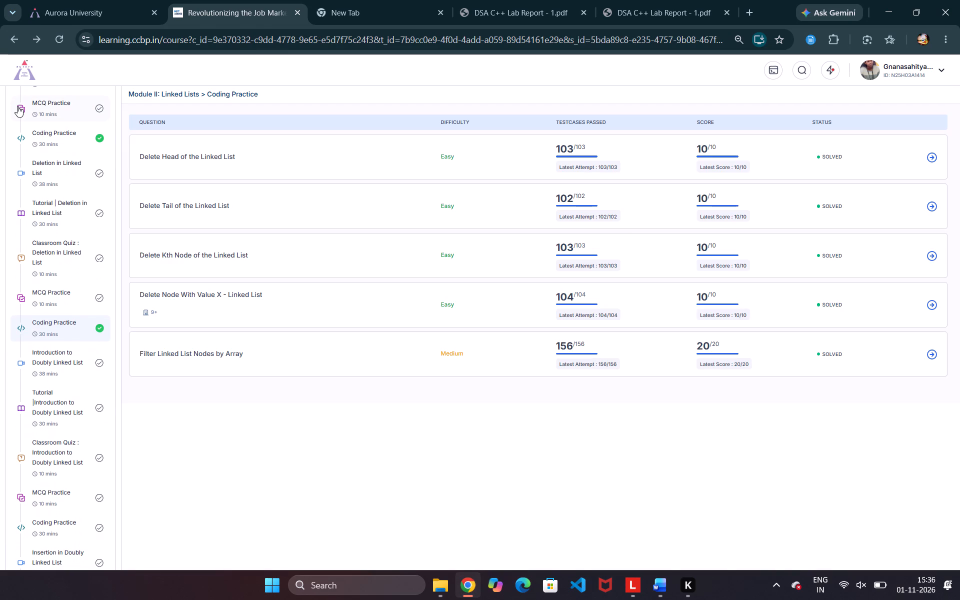
pyautogui.click(262, 299)
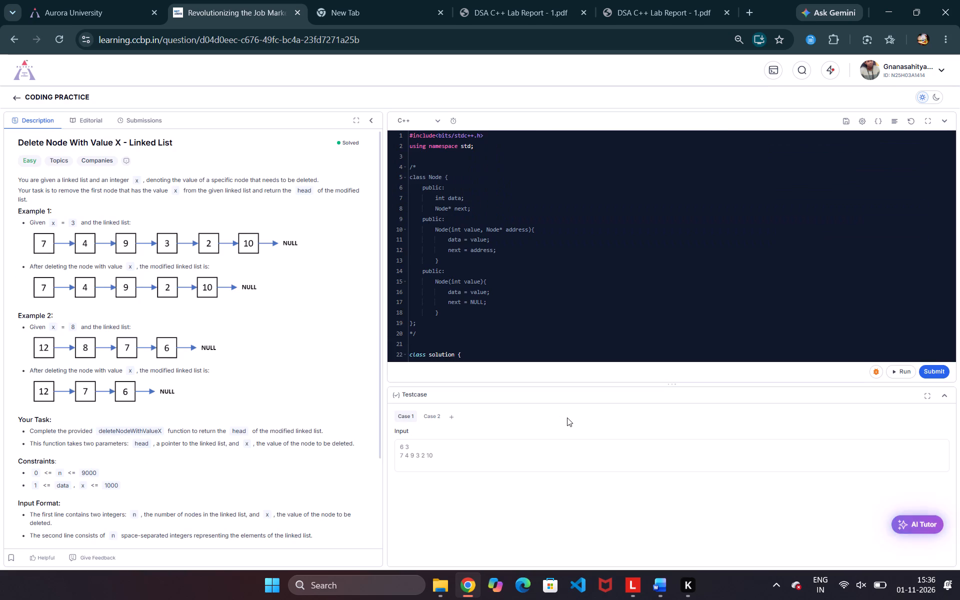
pyautogui.click(914, 369)
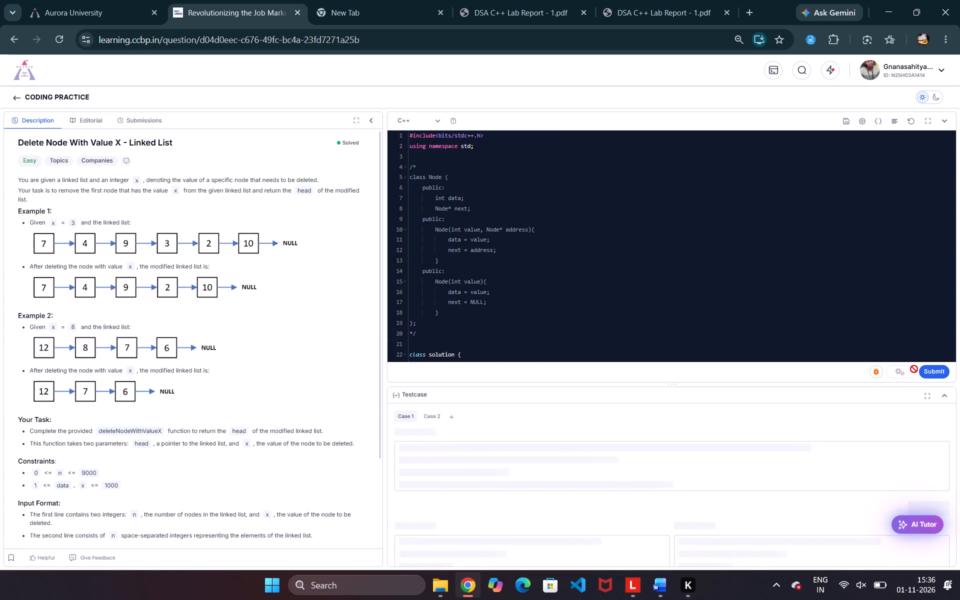
# Capture the whole Delete Node With Value X exercise page and paste the screenshot below the 12.Question heading in Word.
pyautogui.press('shift+super+s')
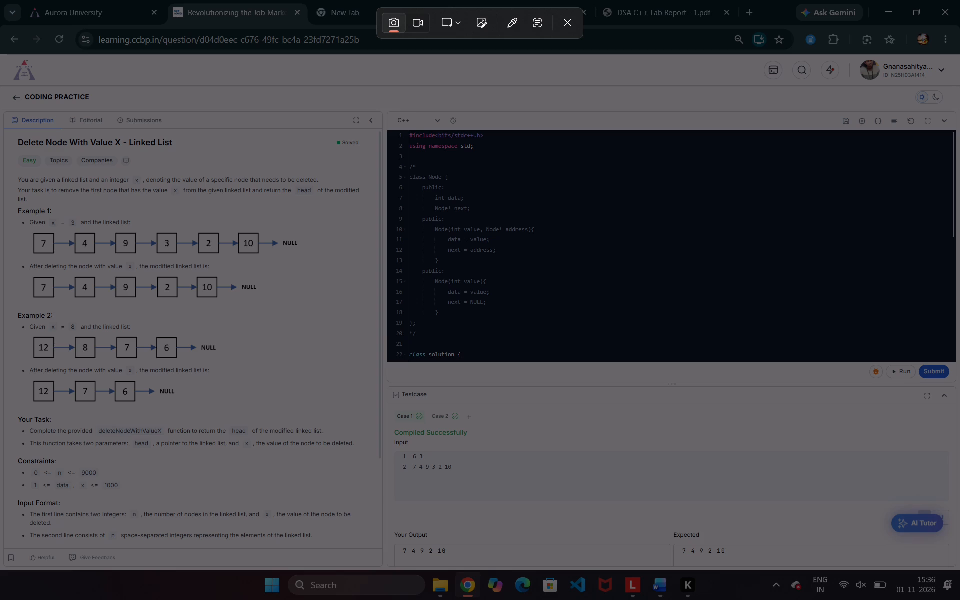
pyautogui.moveTo(0, 54); pyautogui.dragTo(710, 503)
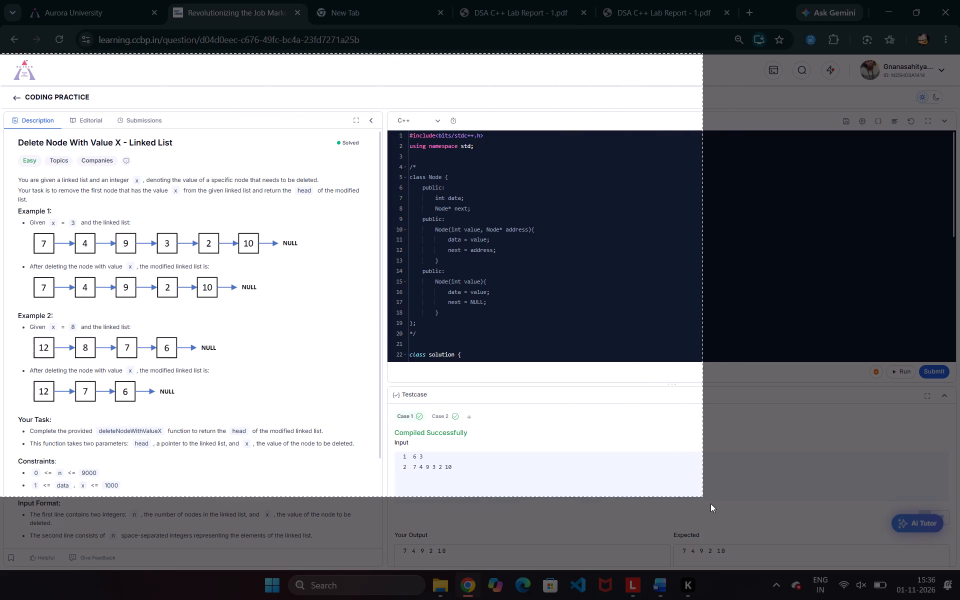
pyautogui.moveTo(710, 503); pyautogui.dragTo(761, 570)
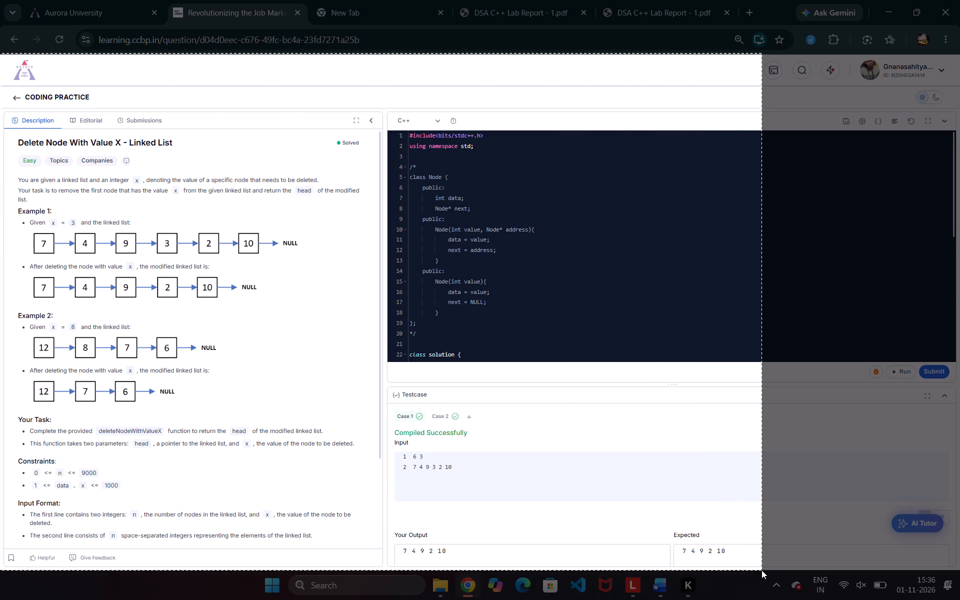
pyautogui.moveTo(761, 570); pyautogui.dragTo(956, 566)
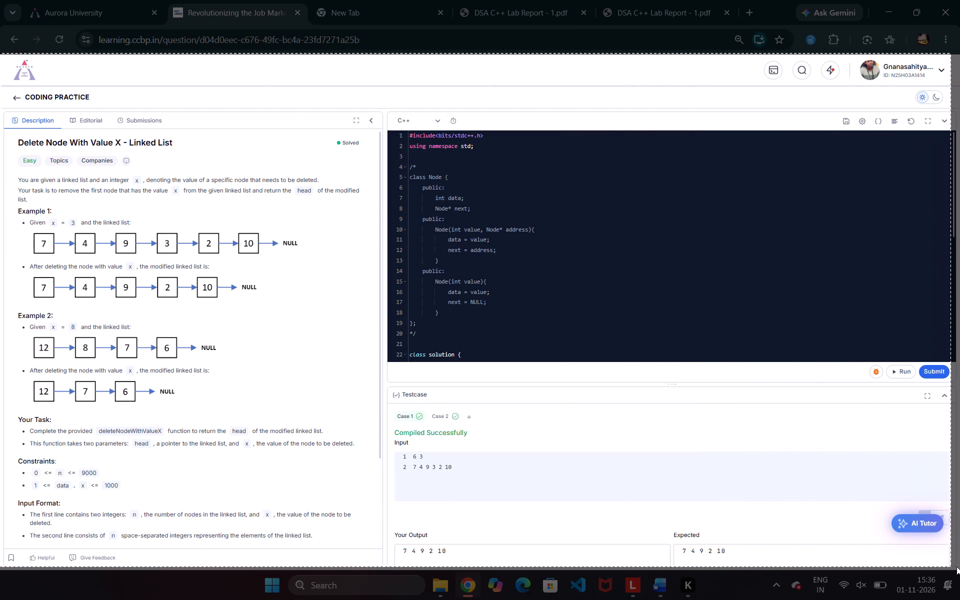
pyautogui.moveTo(956, 566); pyautogui.dragTo(959, 566)
pyautogui.click(647, 589)
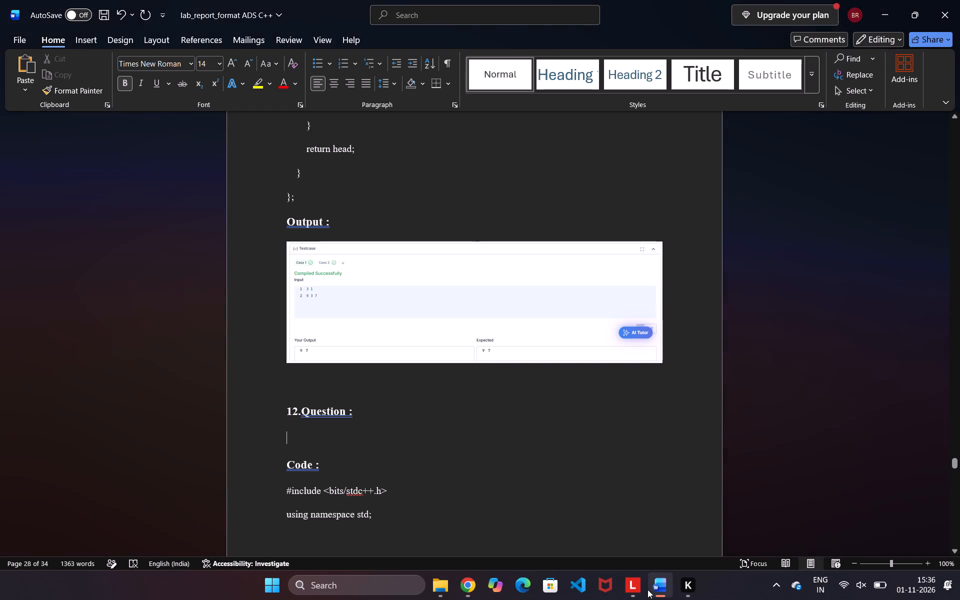
pyautogui.hotkey('ctrl', 'v')
# Replace Question 12's old code in Word with the full Delete Node With Value X solution code copied from Chrome.
pyautogui.scroll(-1, 518, 499)
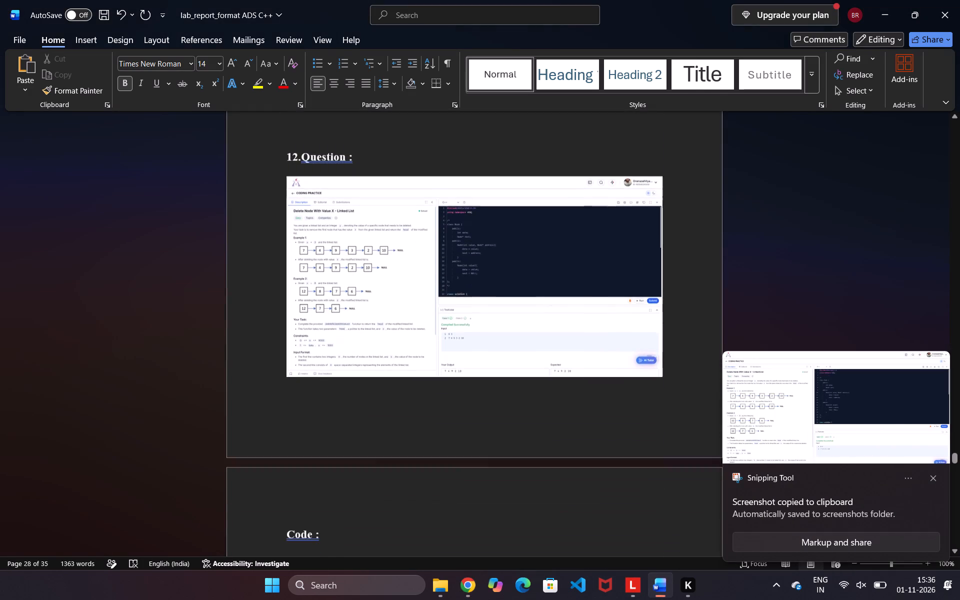
pyautogui.scroll(-1, 518, 499)
pyautogui.moveTo(287, 433); pyautogui.dragTo(345, 366)
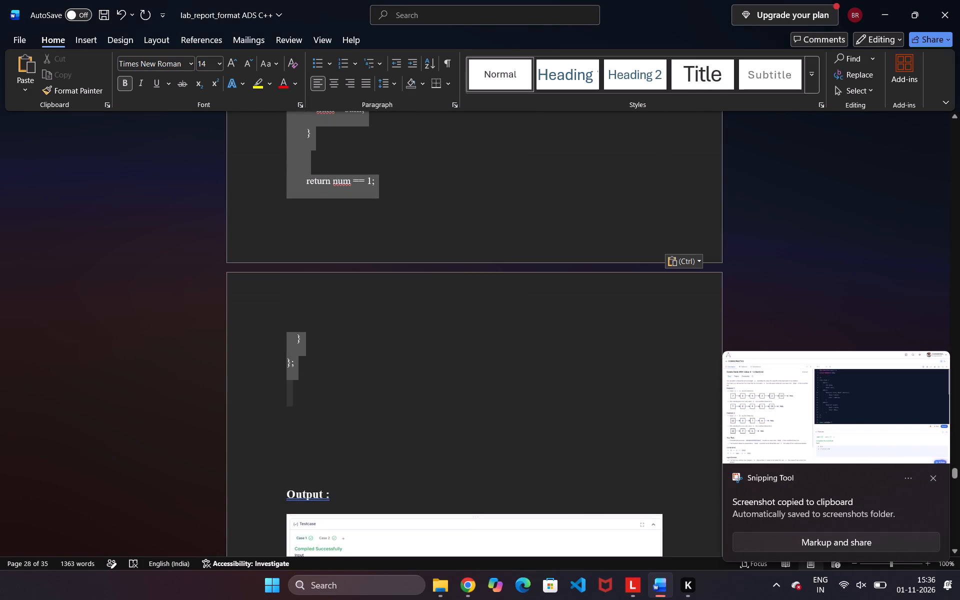
pyautogui.moveTo(345, 366); pyautogui.dragTo(334, 364)
pyautogui.press('BackSpace')
pyautogui.scroll(2, 334, 364)
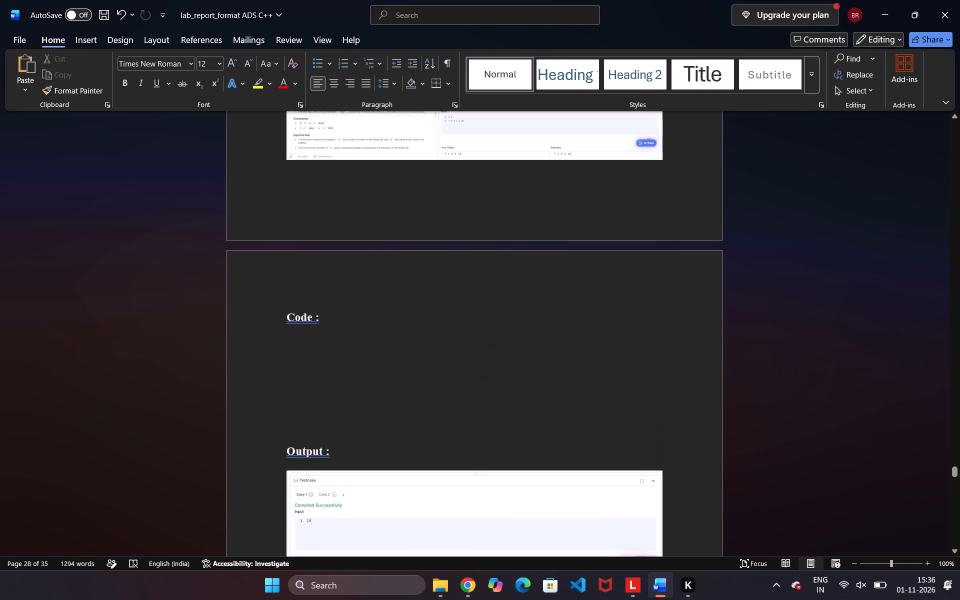
pyautogui.click(475, 583)
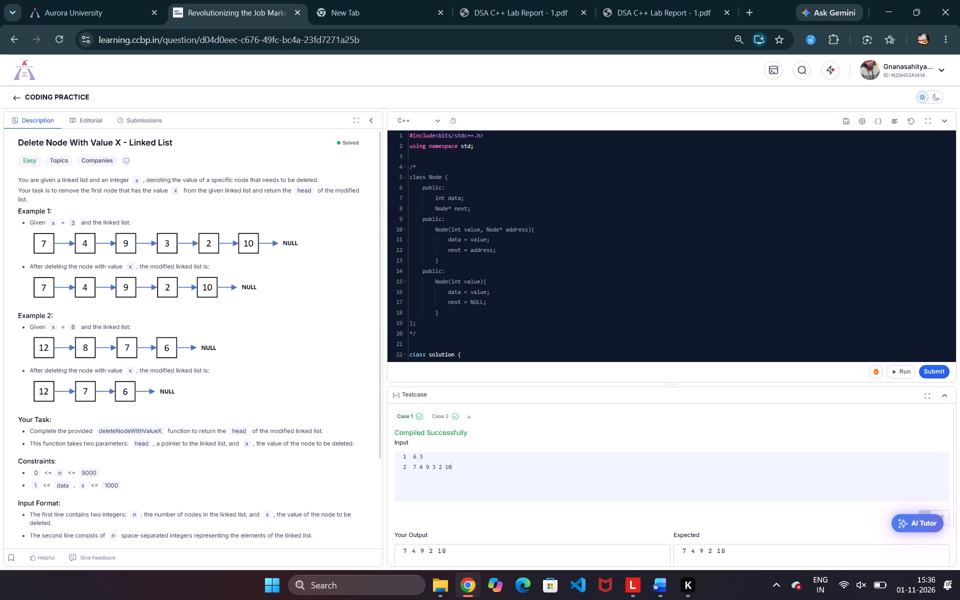
pyautogui.moveTo(409, 137); pyautogui.dragTo(475, 423)
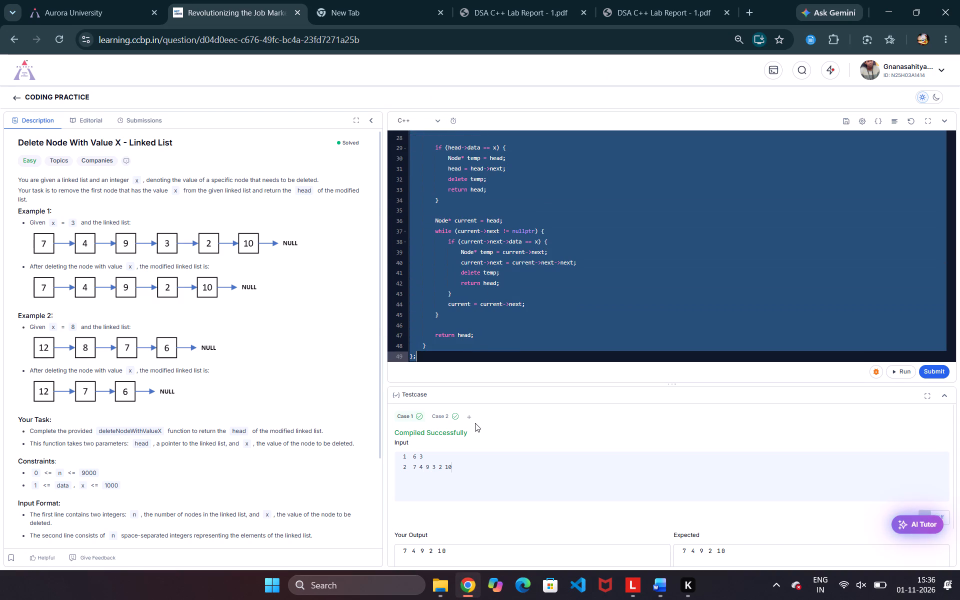
pyautogui.hotkey('ctrl', 'c')
pyautogui.click(651, 584)
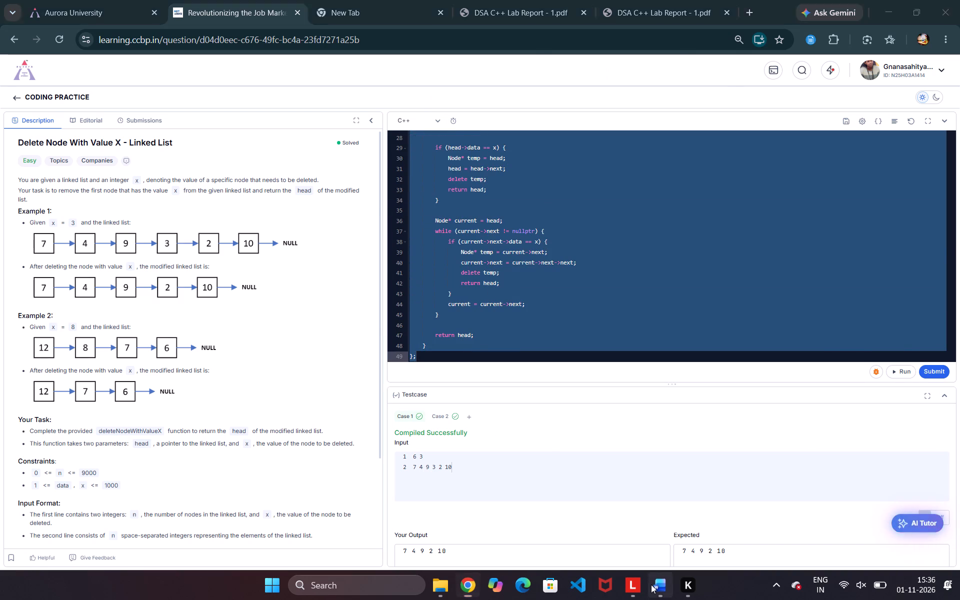
pyautogui.hotkey('ctrl', 'v')
# Remove the bold from all of Question 12's pasted code and reduce its font size to 12.
pyautogui.scroll(6, 472, 401)
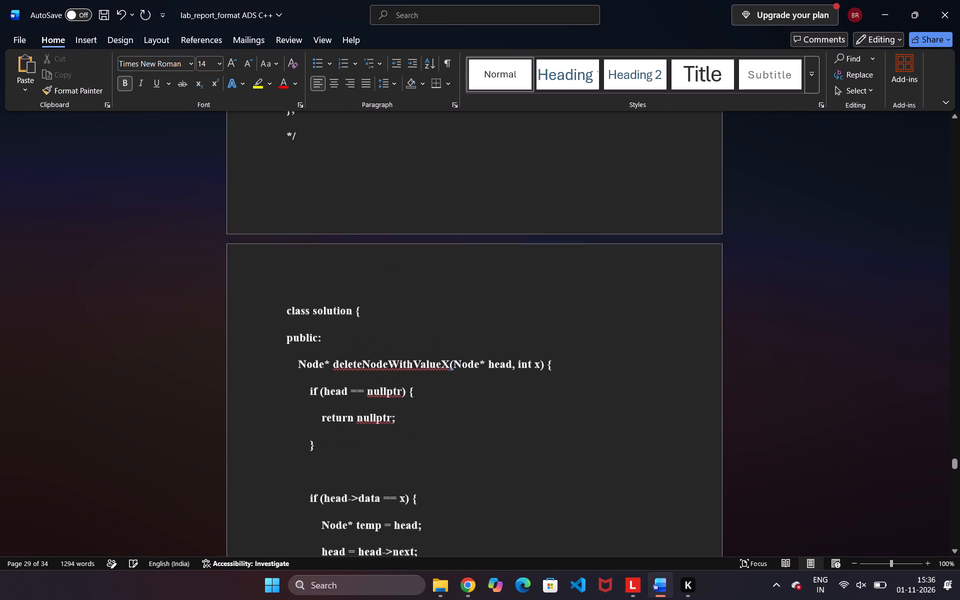
pyautogui.scroll(3, 472, 401)
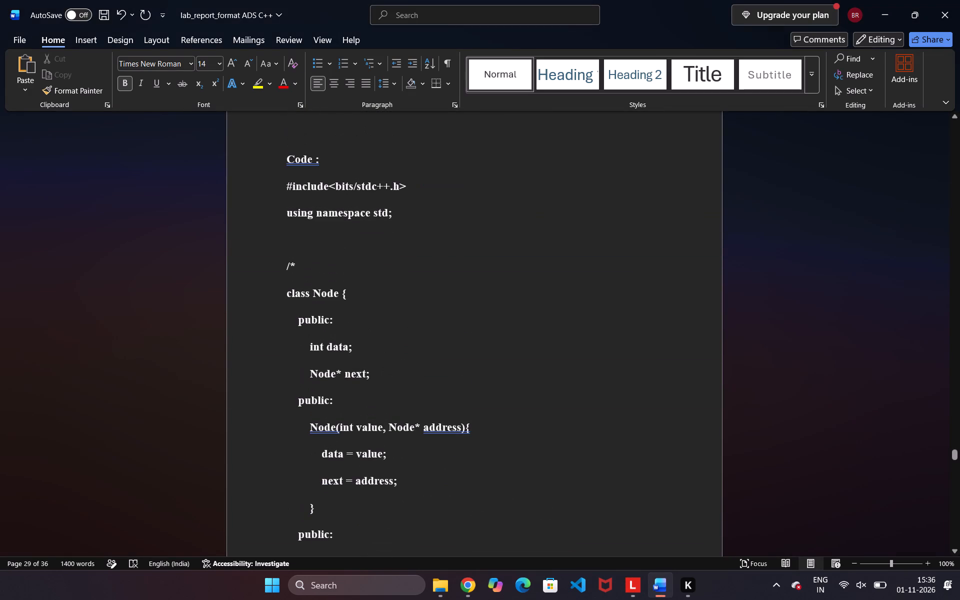
pyautogui.moveTo(288, 188); pyautogui.dragTo(387, 539)
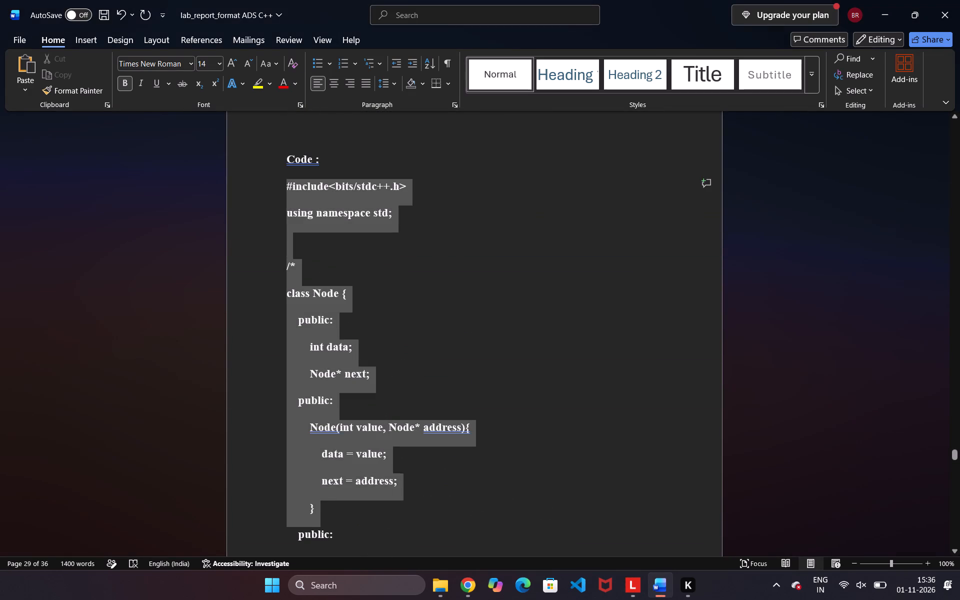
pyautogui.moveTo(387, 539); pyautogui.dragTo(392, 479)
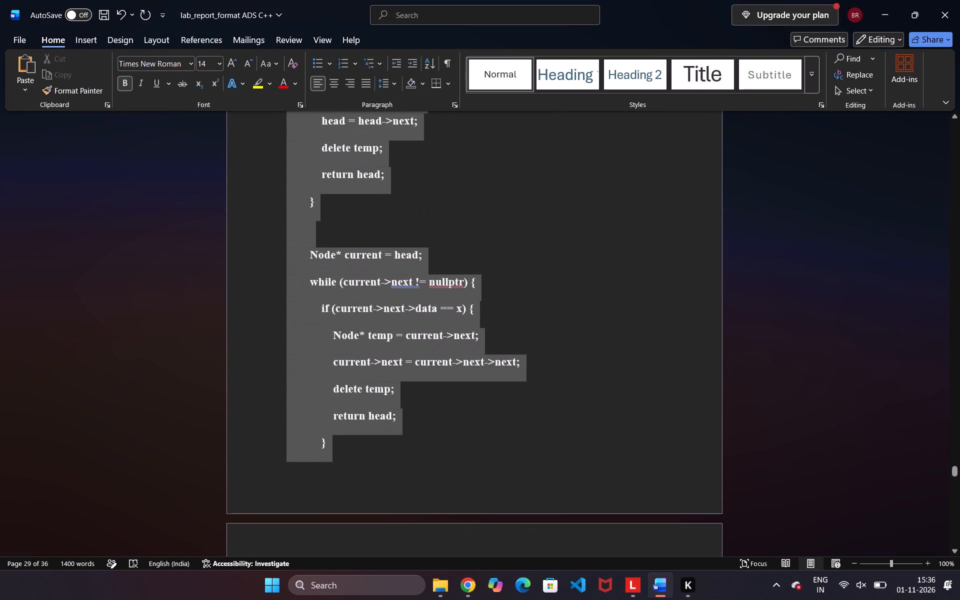
pyautogui.moveTo(392, 479); pyautogui.dragTo(312, 333)
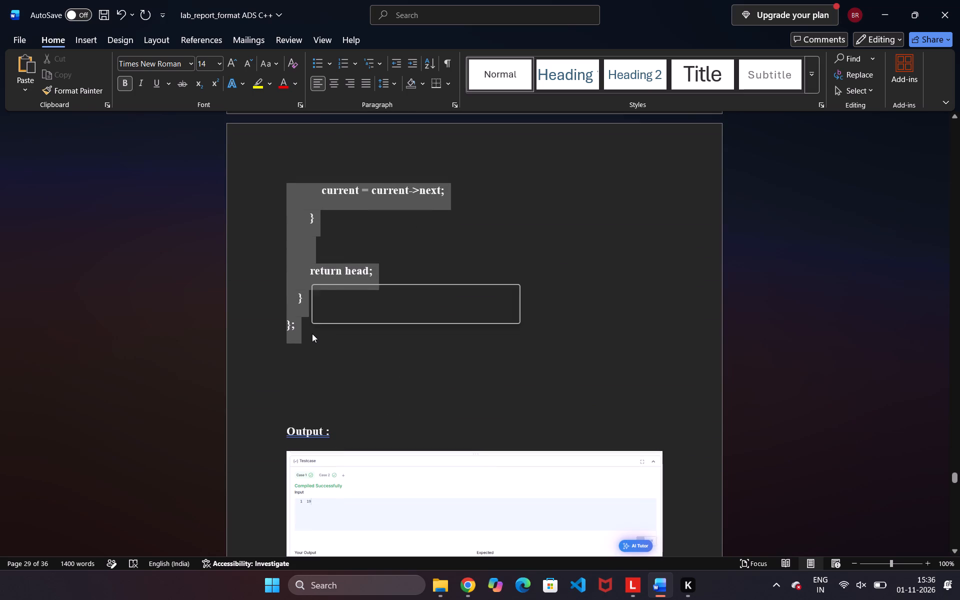
pyautogui.click(122, 83)
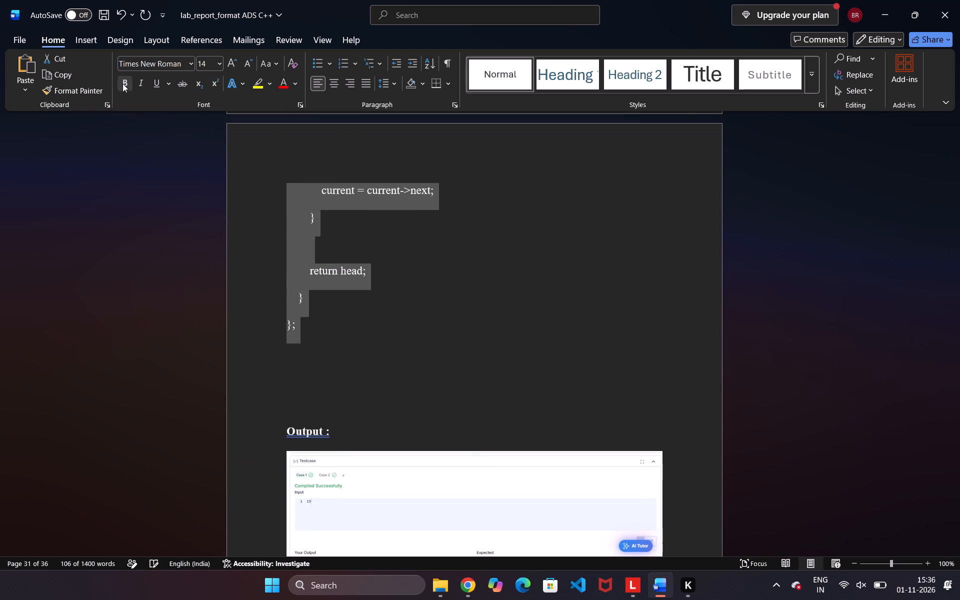
pyautogui.click(246, 66)
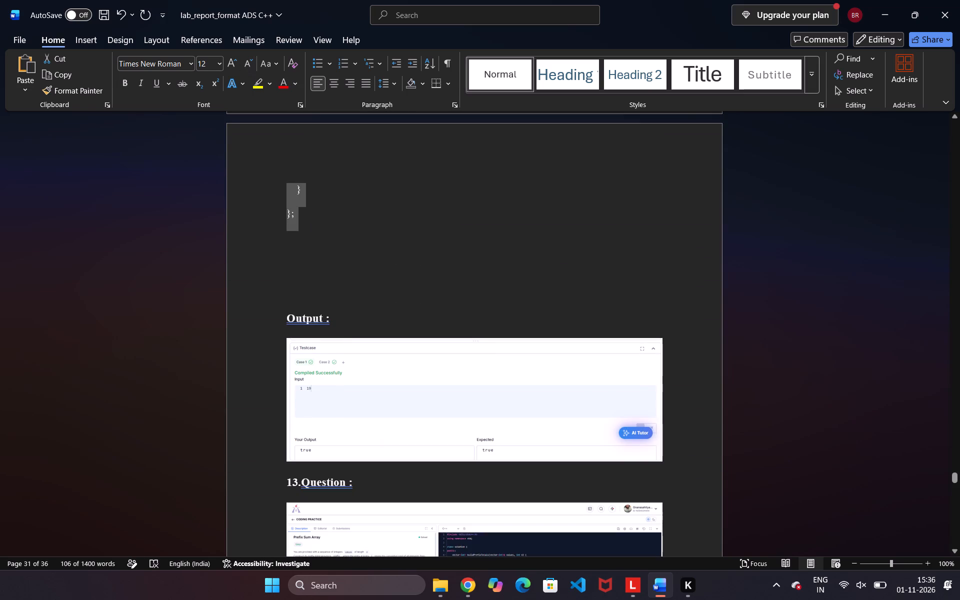
# Delete the three blank lines between the end of Question 12's code and its Output heading.
pyautogui.click(352, 260)
pyautogui.click(289, 299)
pyautogui.press('BackSpace')
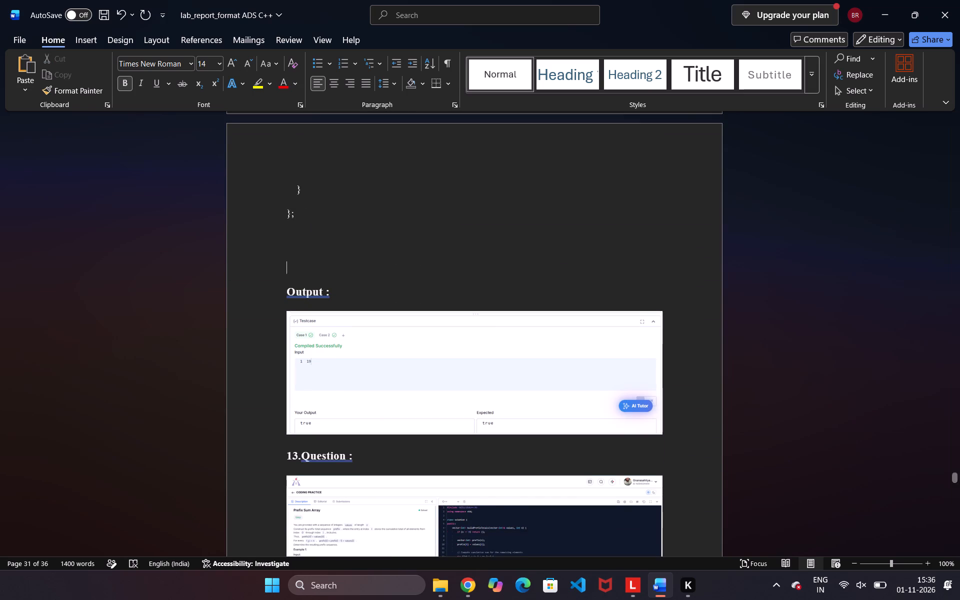
pyautogui.press('BackSpace')
pyautogui.press('BackSpace')
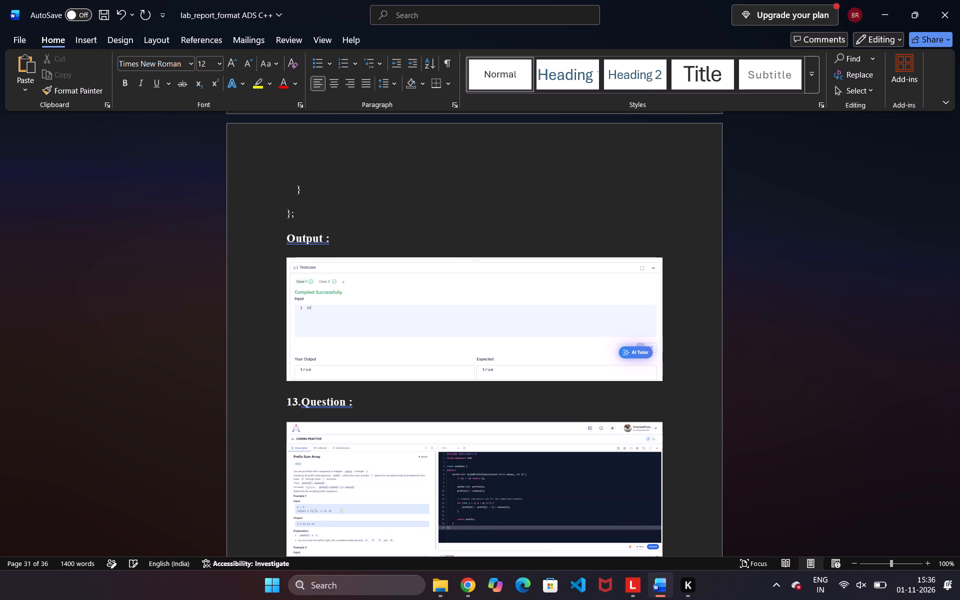
# Delete Question 12's old output image in Word and capture the Testcase pane of Delete Node With Value X in Chrome as its replacement.
pyautogui.scroll(-1, 289, 299)
pyautogui.scroll(1, 289, 299)
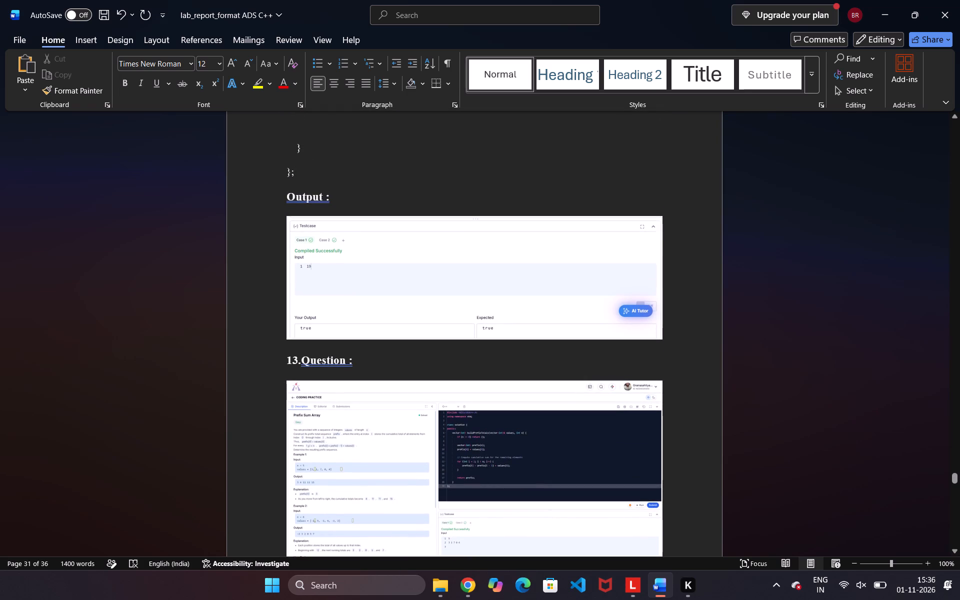
pyautogui.click(413, 320)
pyautogui.press('BackSpace')
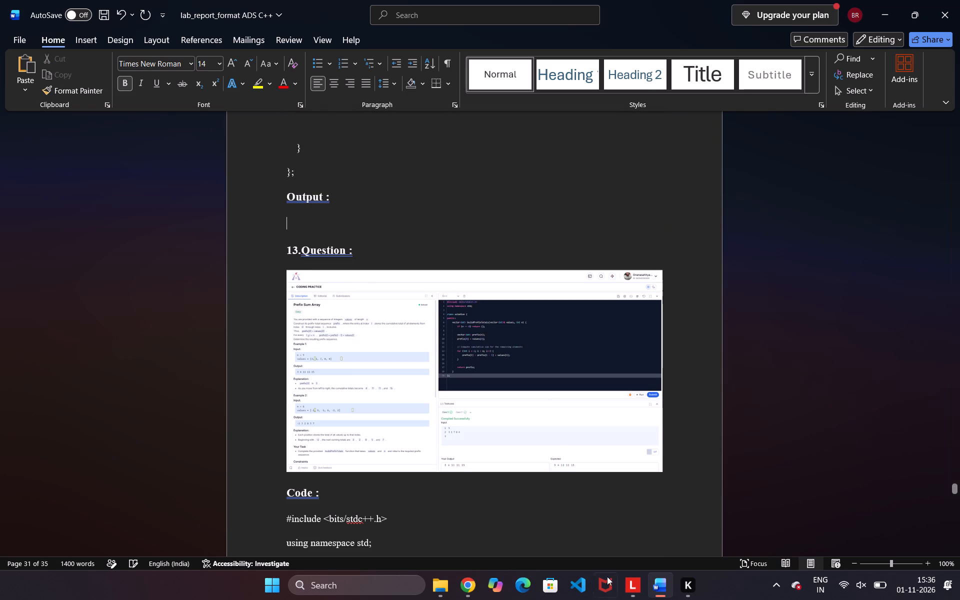
pyautogui.click(461, 590)
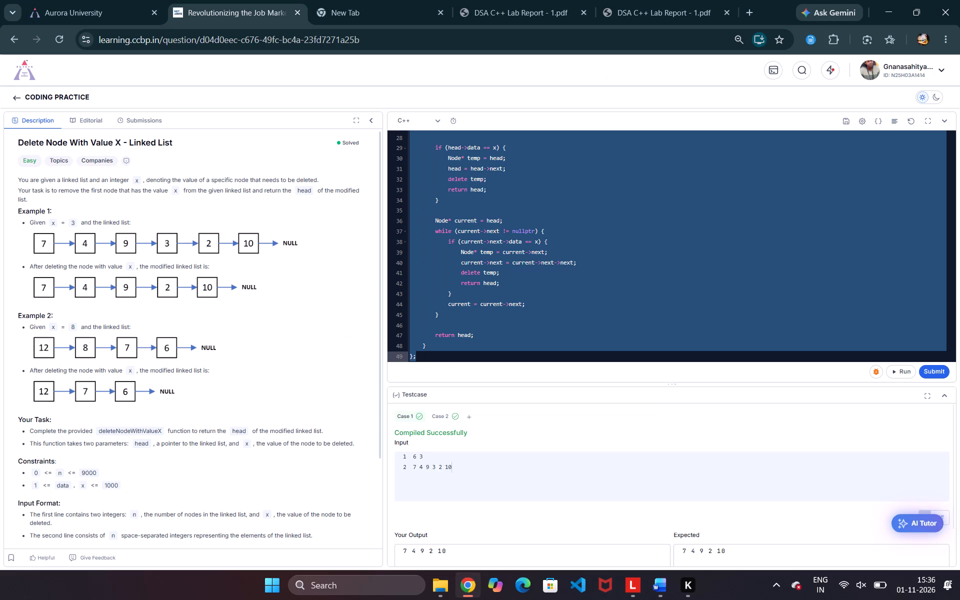
pyautogui.press('shift+super+s')
pyautogui.moveTo(383, 383); pyautogui.dragTo(959, 570)
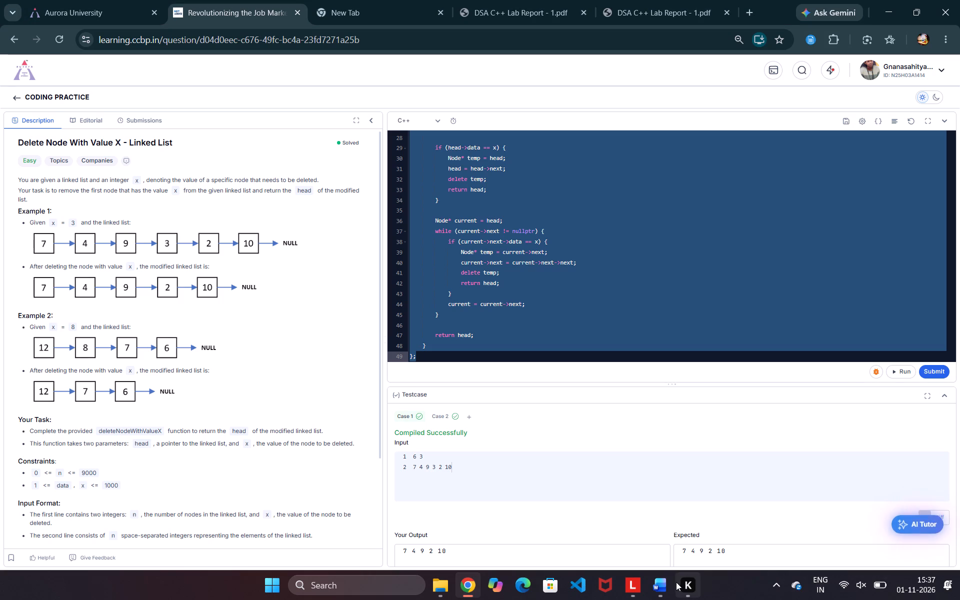
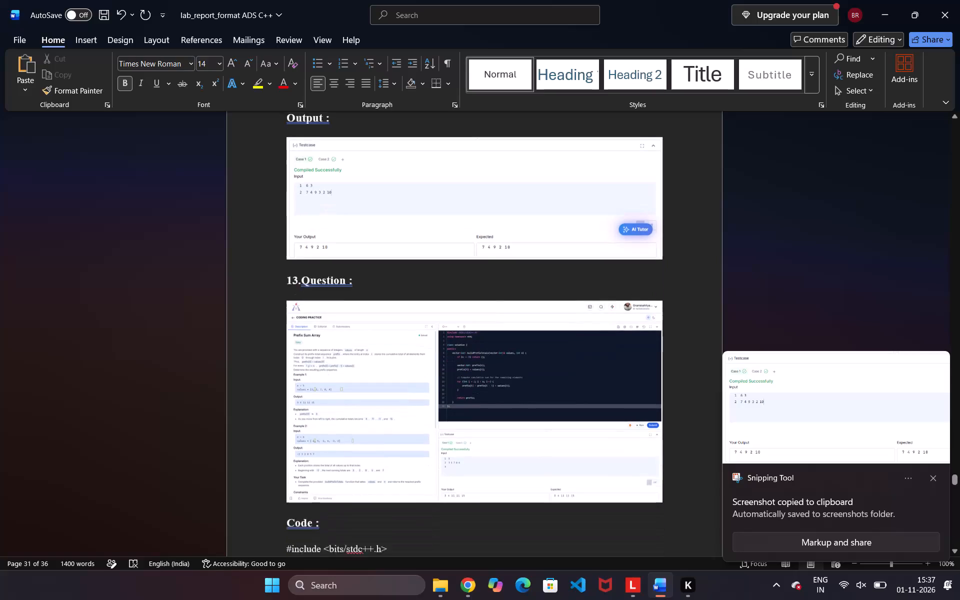
# Delete the old question screenshot under the 13.Question heading.
pyautogui.click(454, 418)
pyautogui.press('BackSpace')
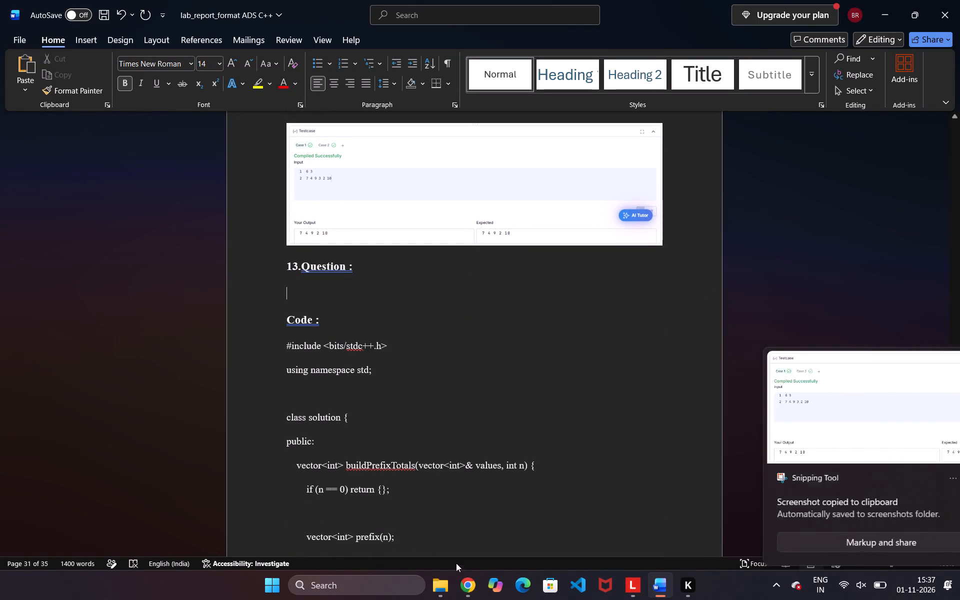
# Switch to Chrome, open the Filter Linked List Nodes by Array exercise from the Coding Practice list and run its code.
pyautogui.click(464, 581)
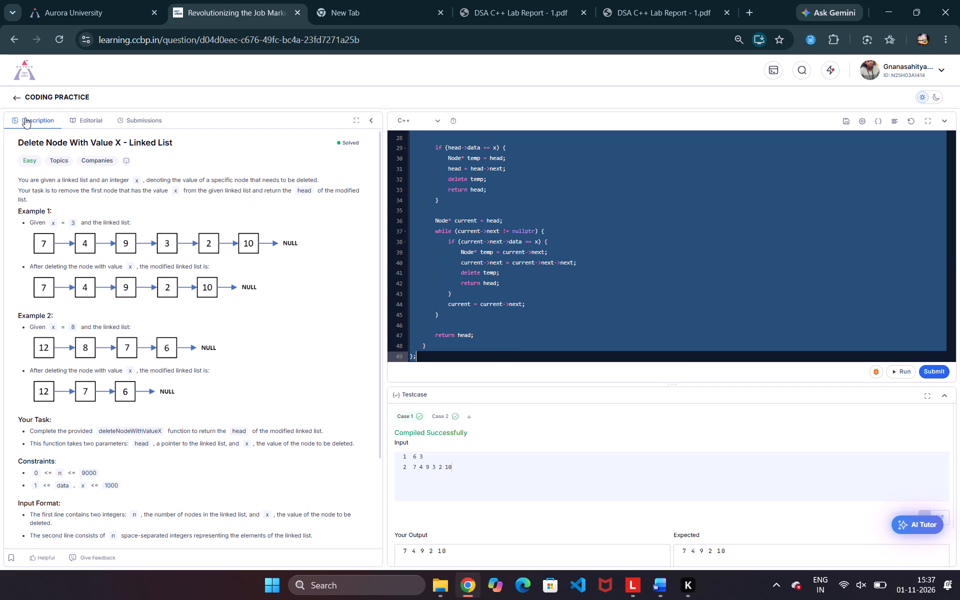
pyautogui.click(14, 96)
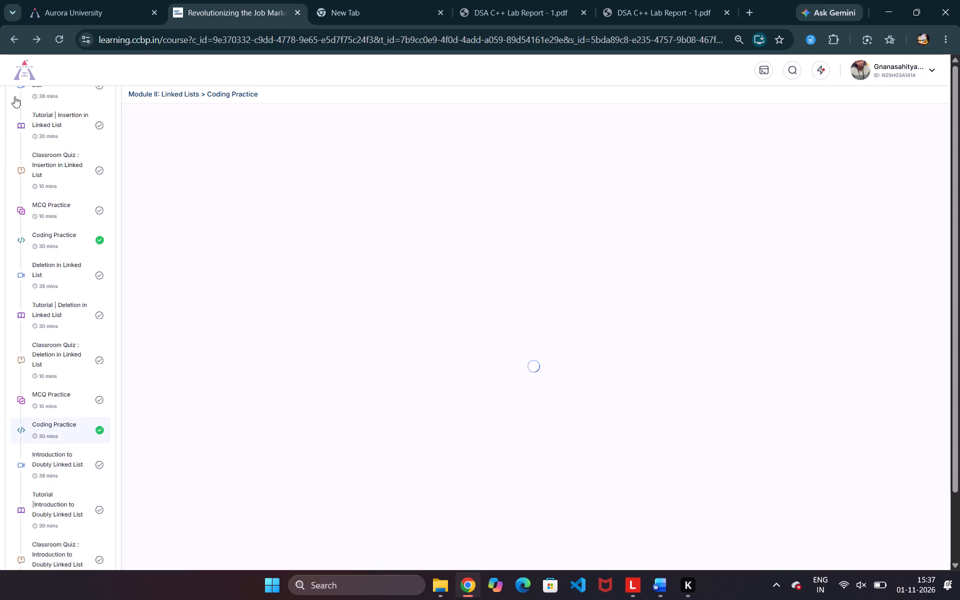
pyautogui.click(169, 297)
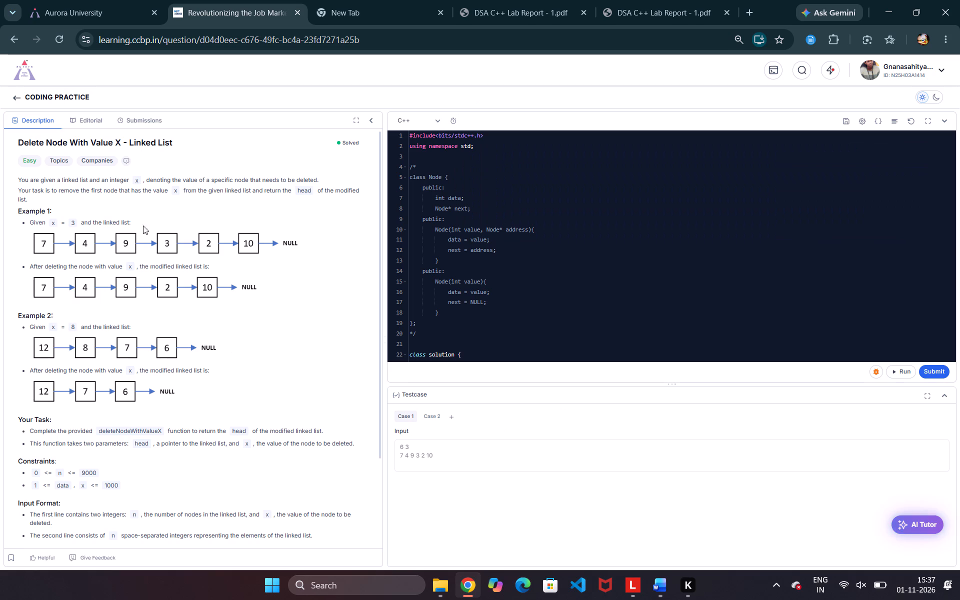
pyautogui.click(13, 98)
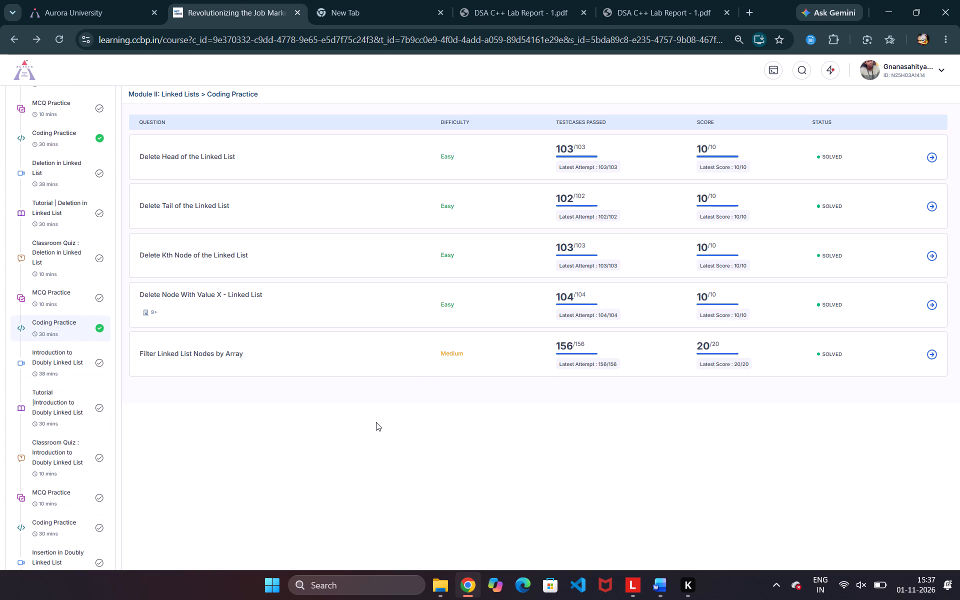
pyautogui.click(422, 365)
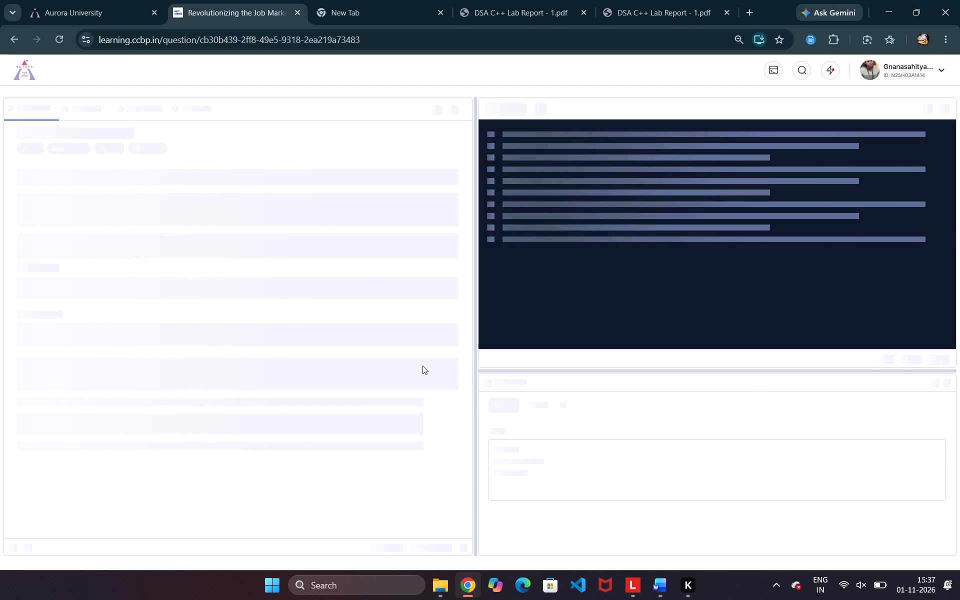
pyautogui.click(895, 366)
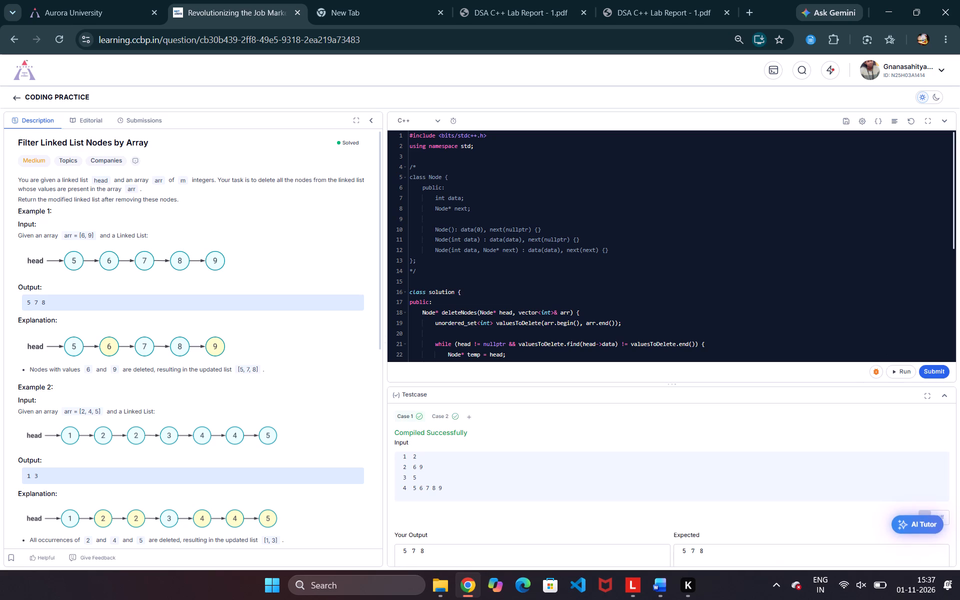
# Capture the whole Filter Linked List Nodes by Array page and paste it under the 13.Question heading in Word.
pyautogui.press('shift+super+s')
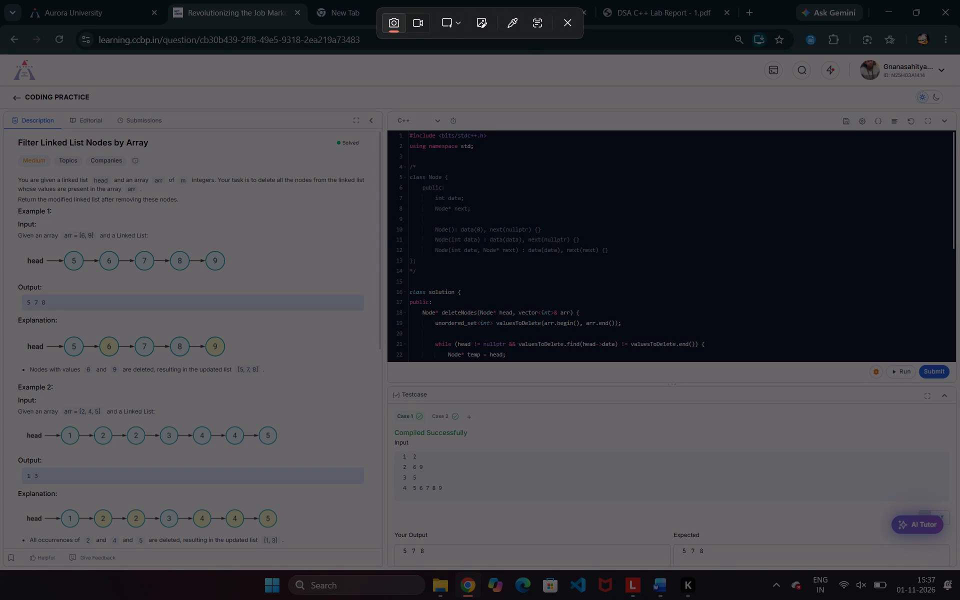
pyautogui.moveTo(0, 53); pyautogui.dragTo(804, 462)
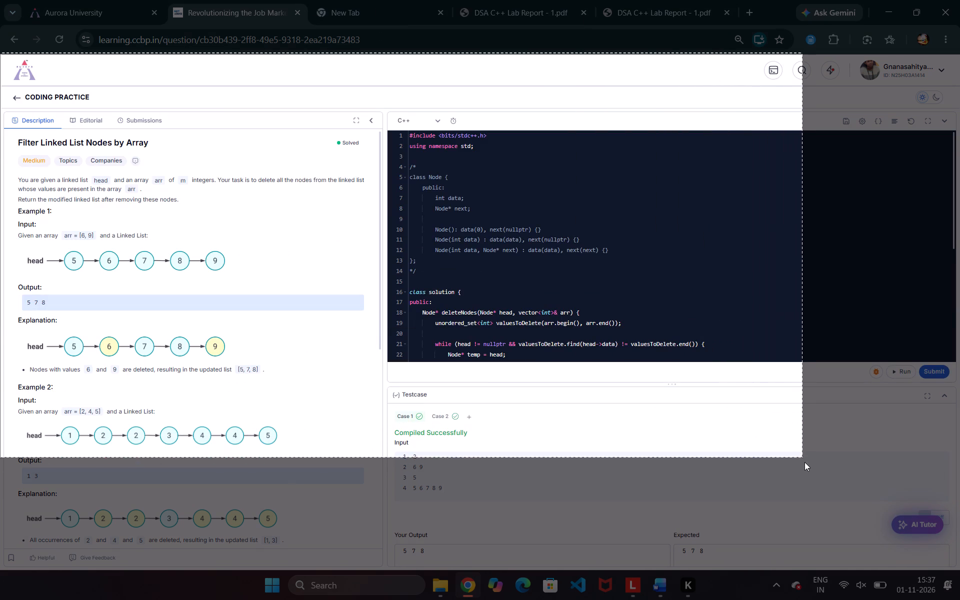
pyautogui.moveTo(804, 462); pyautogui.dragTo(907, 545)
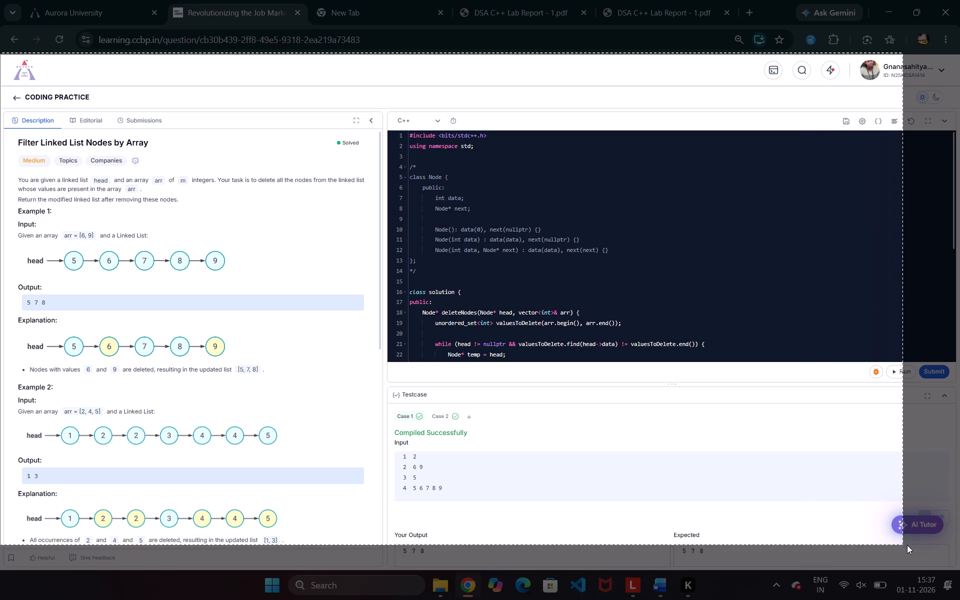
pyautogui.moveTo(907, 545); pyautogui.dragTo(959, 570)
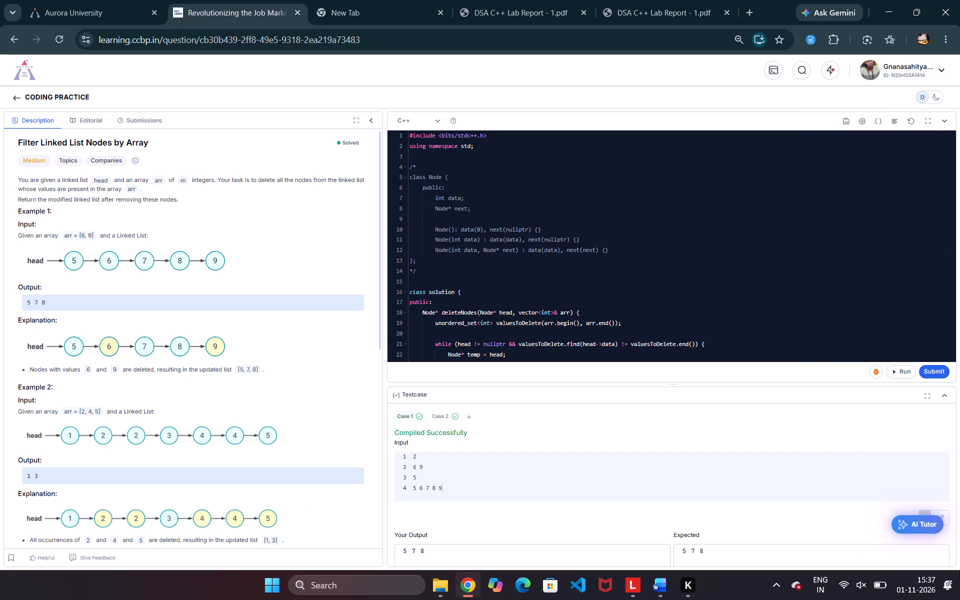
pyautogui.click(662, 582)
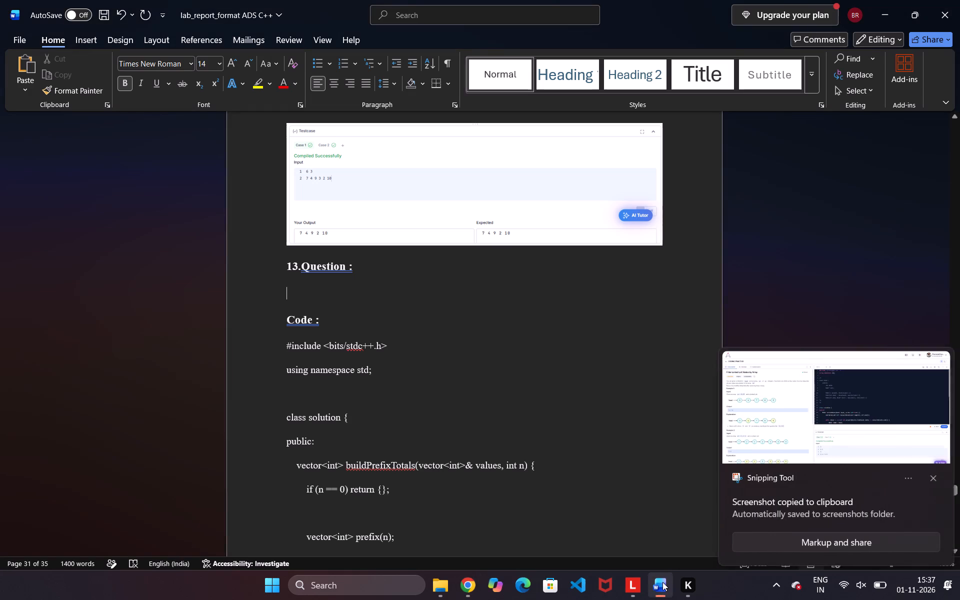
pyautogui.hotkey('ctrl', 'v')
# Delete all of Question 13's old prefix sum code and add an empty line under its Code heading.
pyautogui.scroll(-2, 662, 582)
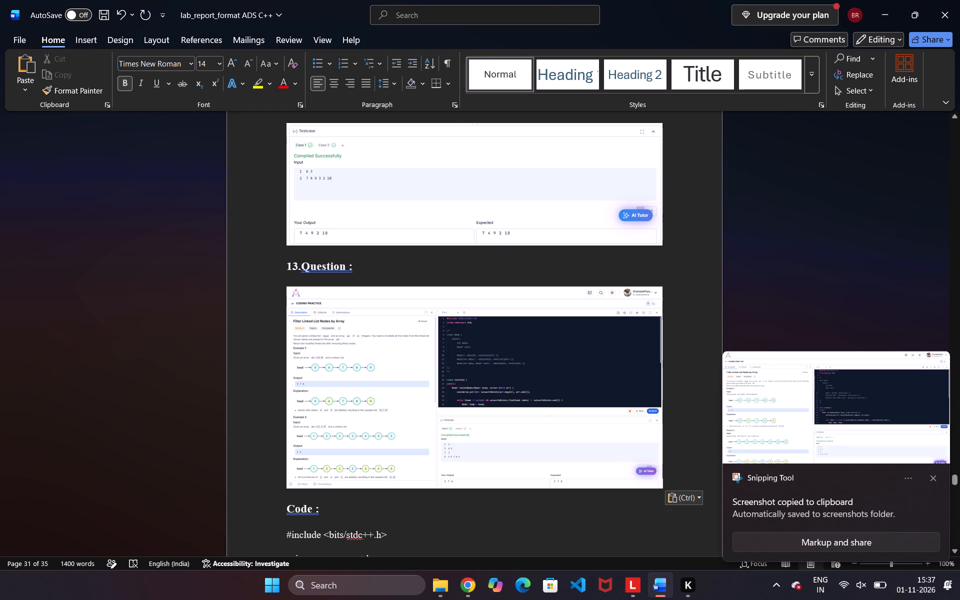
pyautogui.scroll(-2, 540, 463)
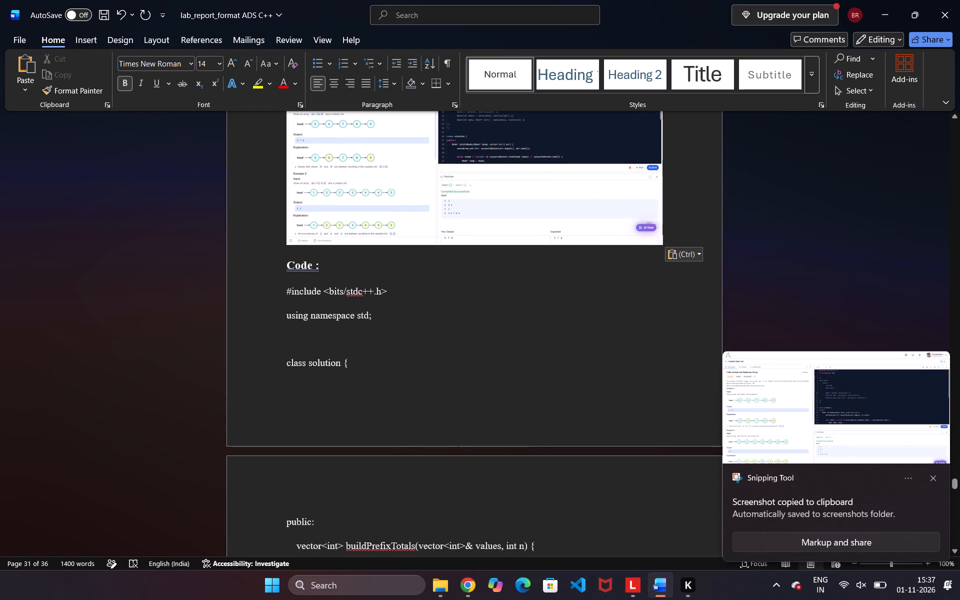
pyautogui.moveTo(286, 290); pyautogui.dragTo(331, 159)
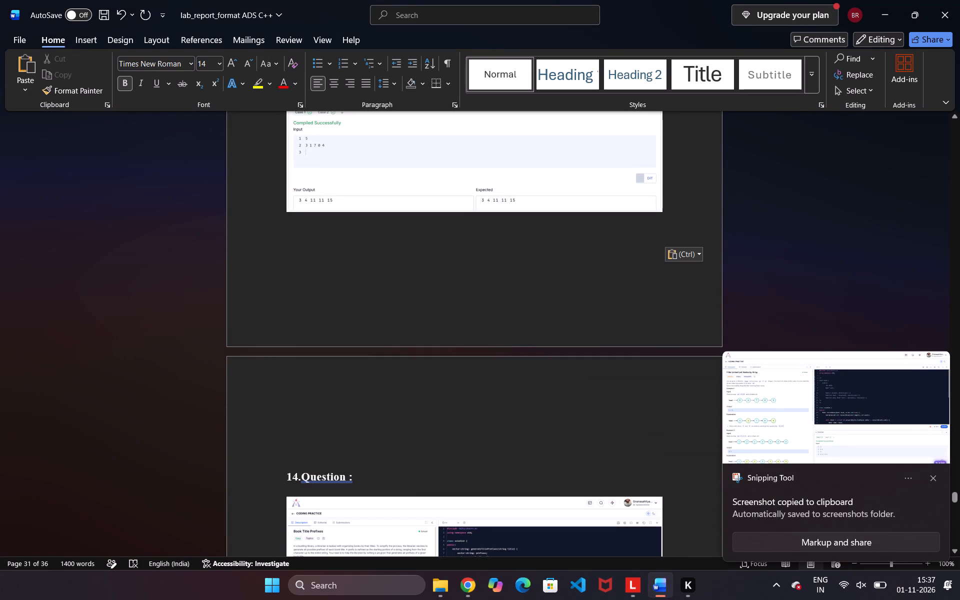
pyautogui.moveTo(331, 159); pyautogui.dragTo(298, 363)
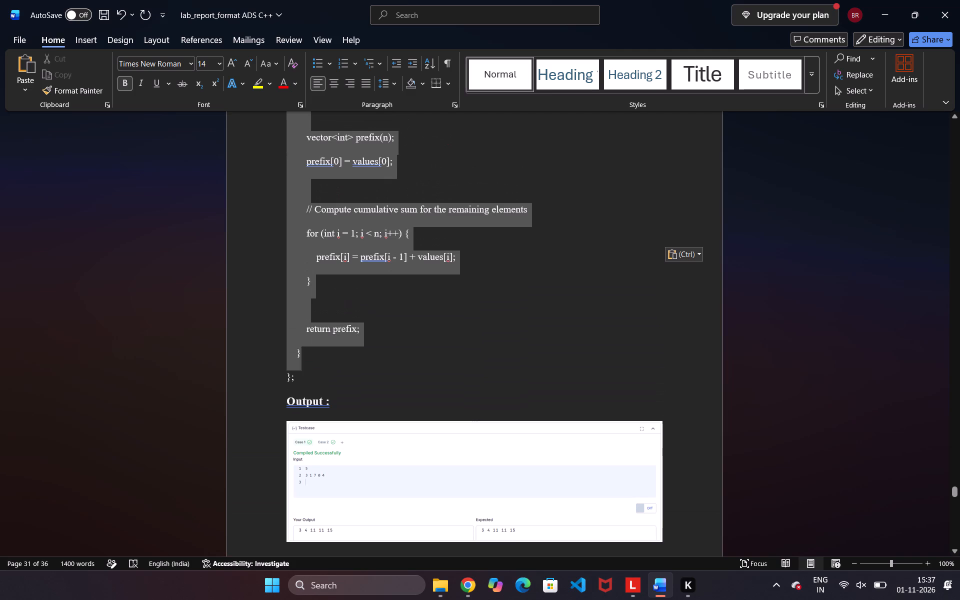
pyautogui.moveTo(298, 363); pyautogui.dragTo(296, 374)
pyautogui.press('BackSpace')
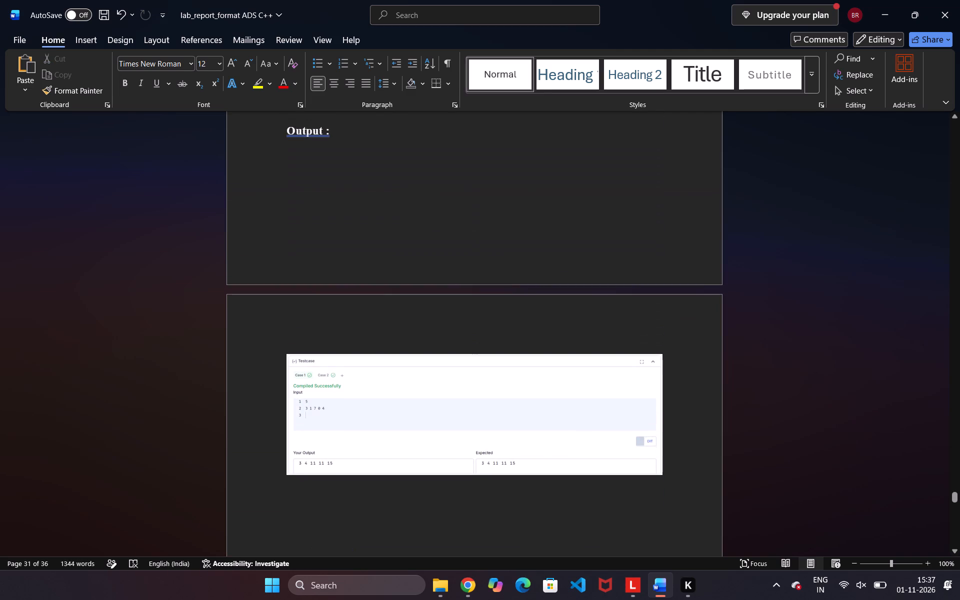
pyautogui.scroll(1, 396, 308)
pyautogui.click(326, 269)
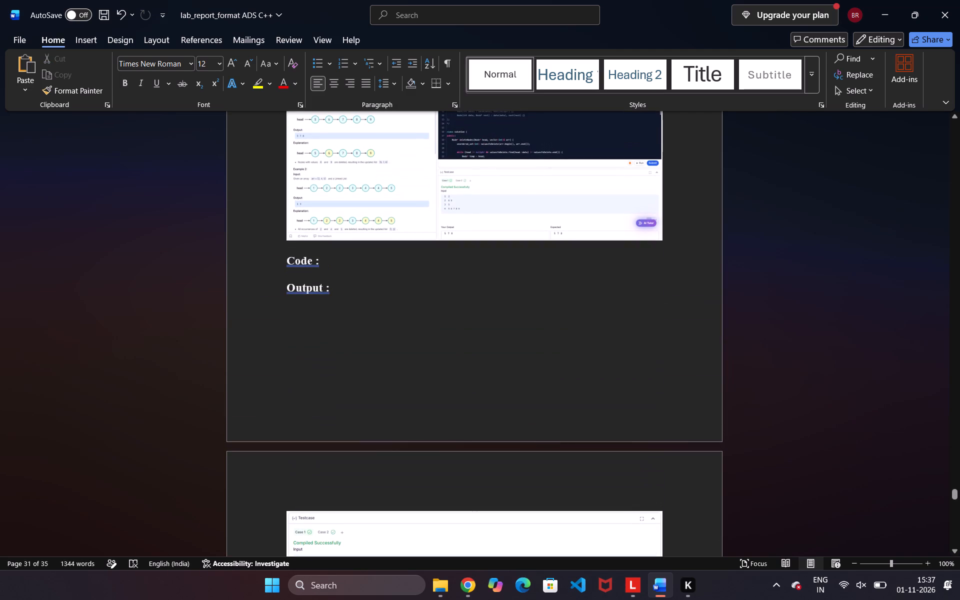
pyautogui.press('Return')
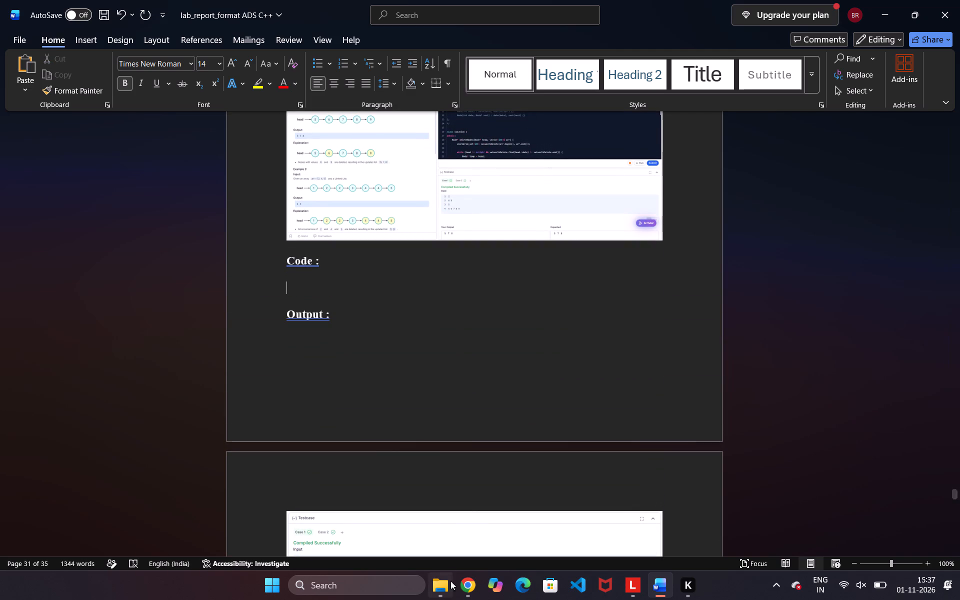
# Copy the full Filter Linked List Nodes by Array solution code from Chrome and paste it under Question 13's Code heading in Word.
pyautogui.click(466, 596)
pyautogui.moveTo(410, 133); pyautogui.dragTo(449, 424)
pyautogui.hotkey('ctrl', 'c')
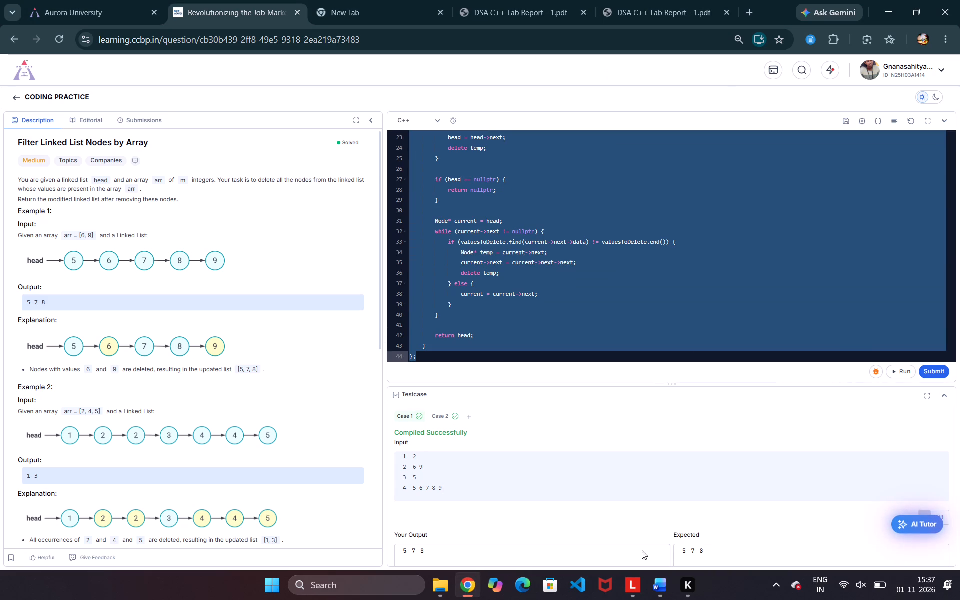
pyautogui.click(655, 583)
pyautogui.hotkey('ctrl', 'v')
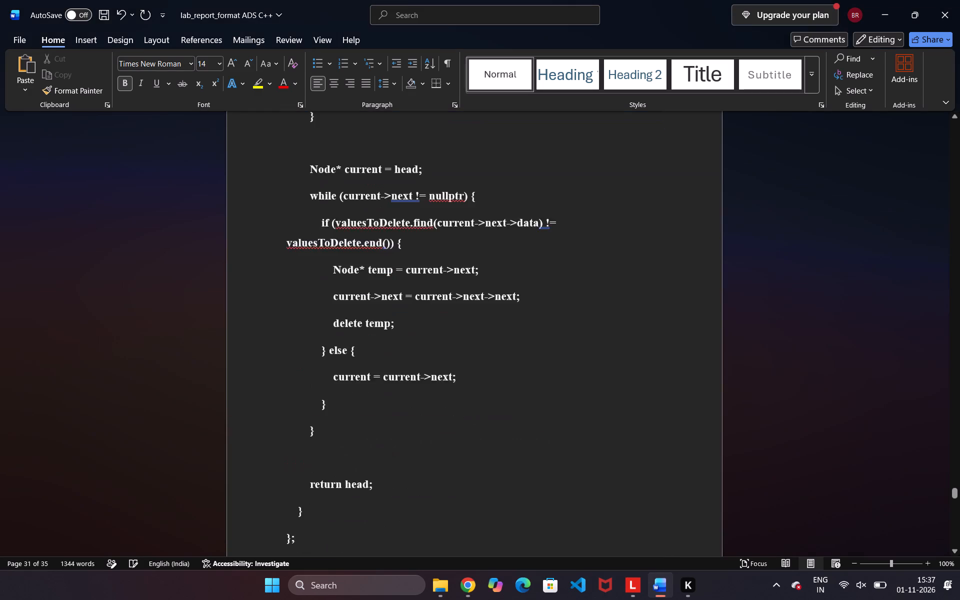
# Remove the bold from all of Question 13's pasted code and reduce its font size to 12.
pyautogui.scroll(6, 403, 363)
pyautogui.scroll(1, 385, 301)
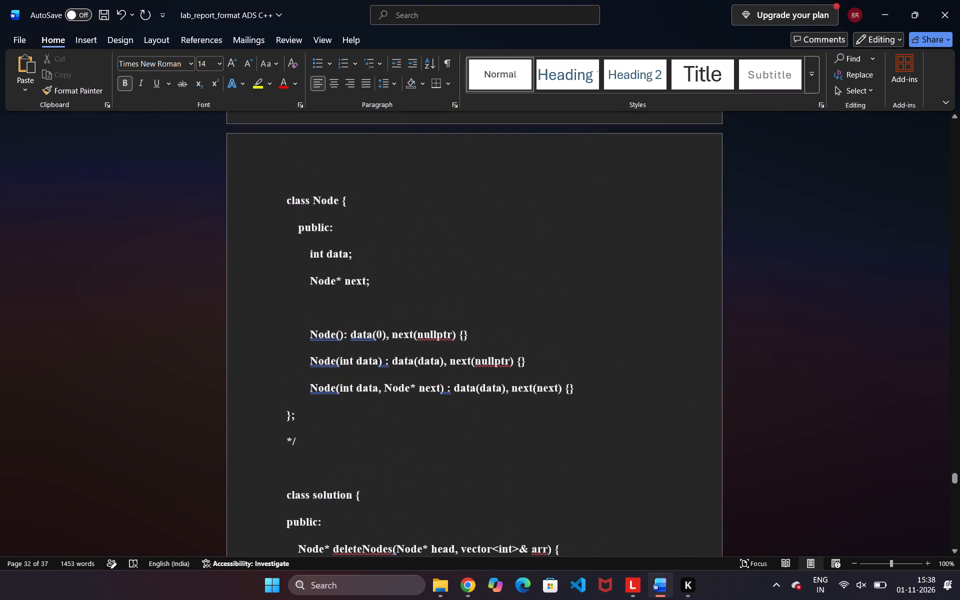
pyautogui.scroll(2, 385, 301)
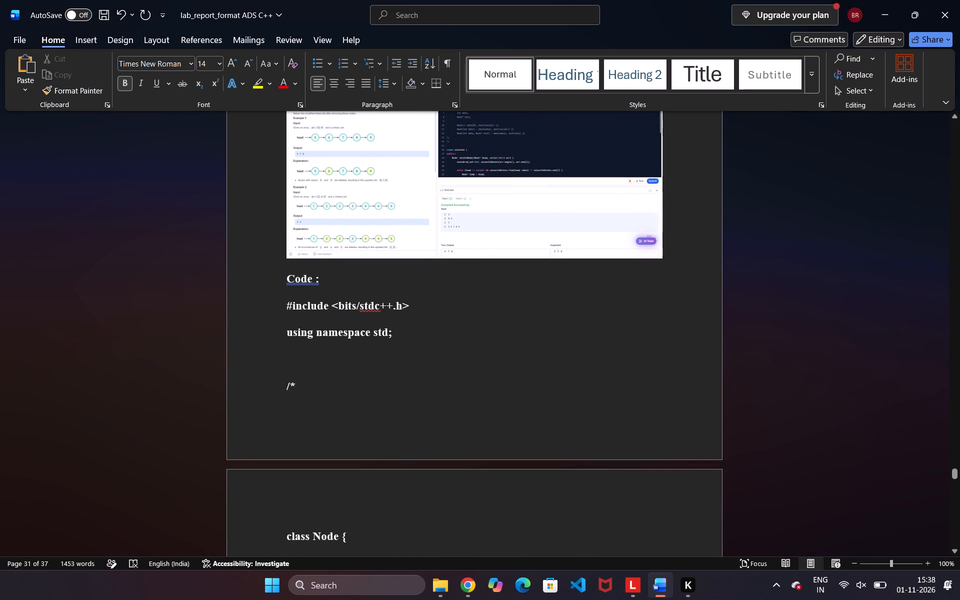
pyautogui.moveTo(288, 305); pyautogui.dragTo(397, 425)
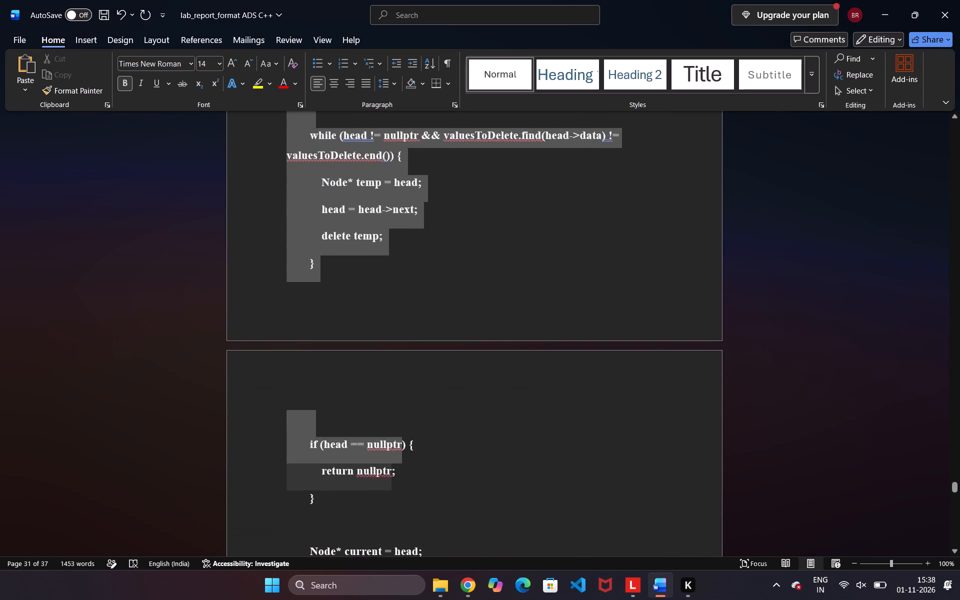
pyautogui.moveTo(397, 425); pyautogui.dragTo(380, 420)
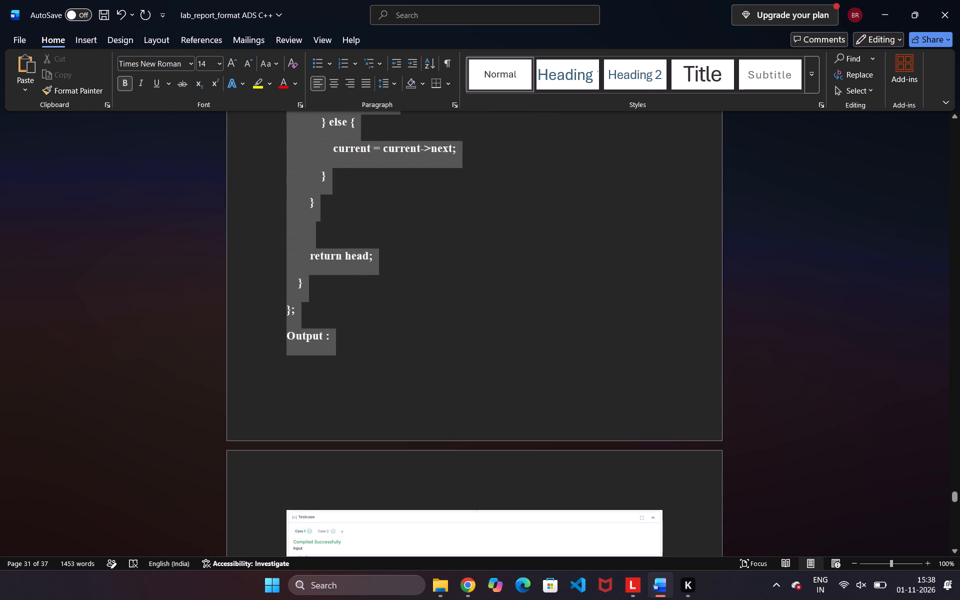
pyautogui.moveTo(380, 420); pyautogui.dragTo(306, 306)
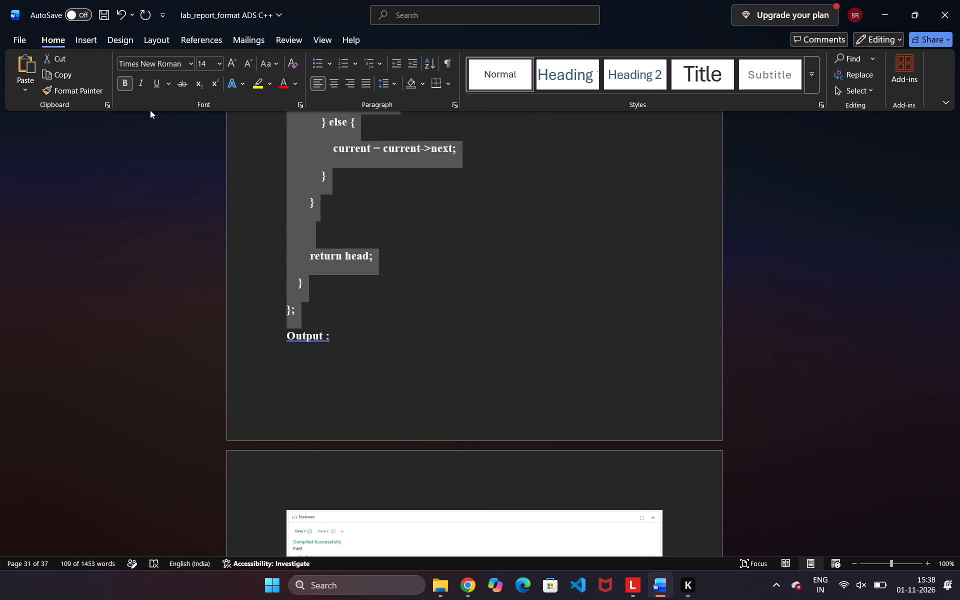
pyautogui.click(128, 85)
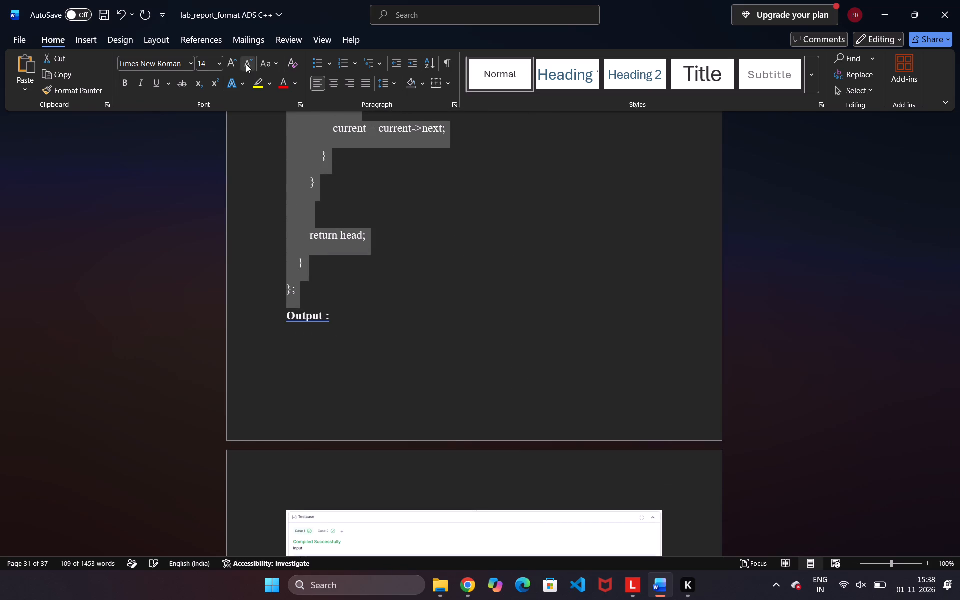
pyautogui.click(246, 64)
pyautogui.click(362, 154)
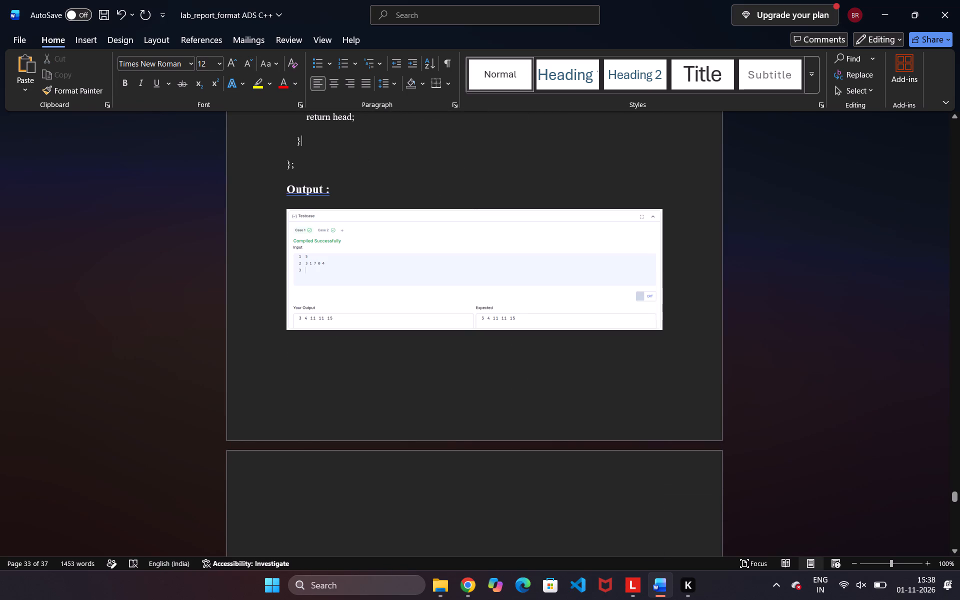
# Replace Question 13's old output image in Word with a capture of the Filter Linked List Nodes by Array Testcase pane from Chrome.
pyautogui.click(414, 296)
pyautogui.press('BackSpace')
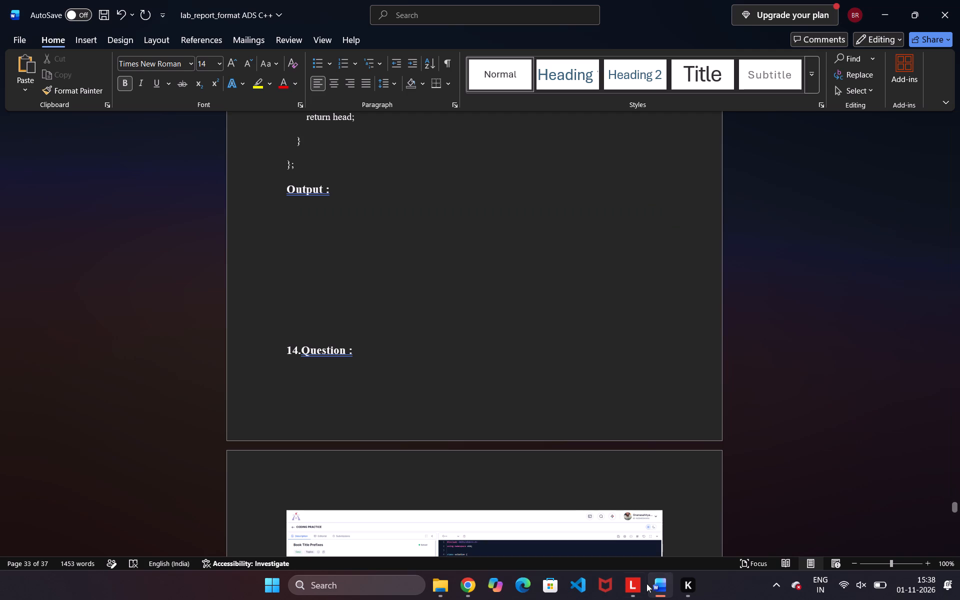
pyautogui.click(478, 589)
pyautogui.press('shift+super+s')
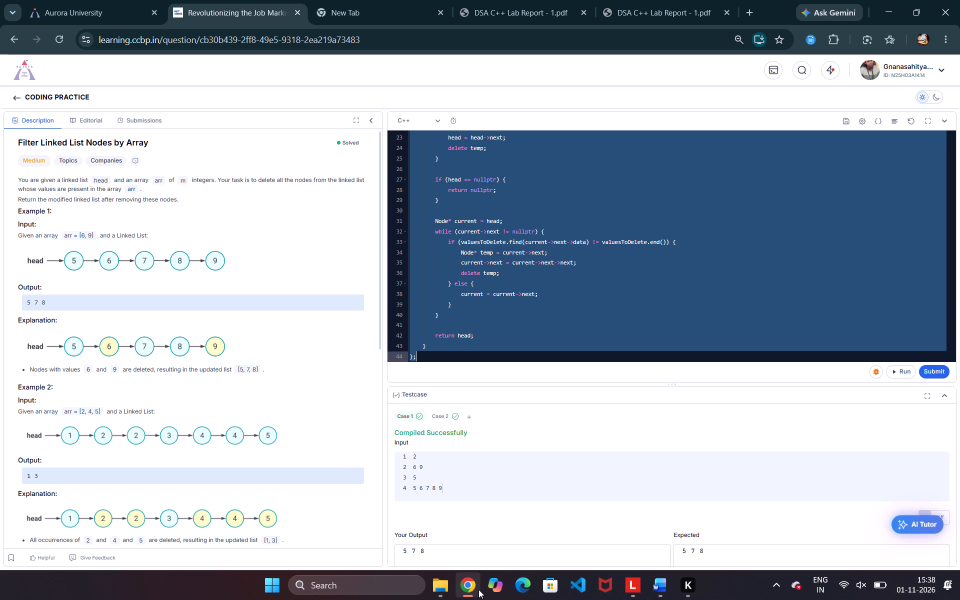
pyautogui.moveTo(383, 381); pyautogui.dragTo(931, 582)
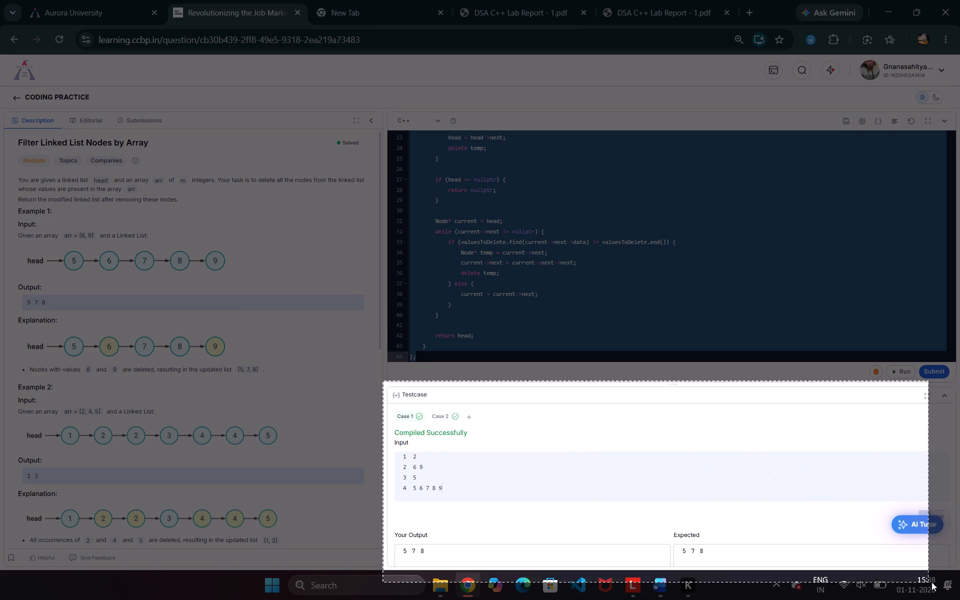
pyautogui.moveTo(931, 582); pyautogui.dragTo(959, 569)
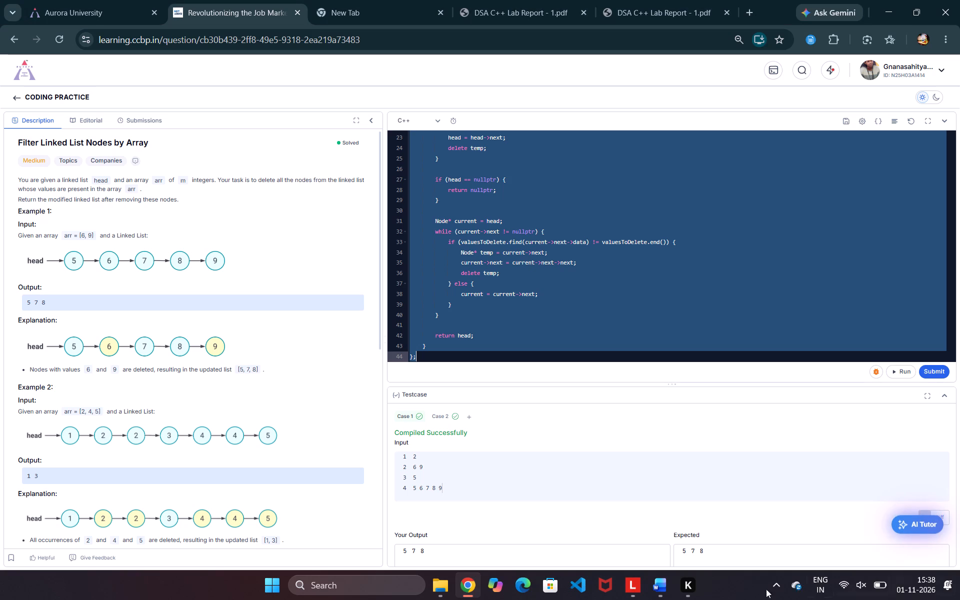
pyautogui.click(659, 589)
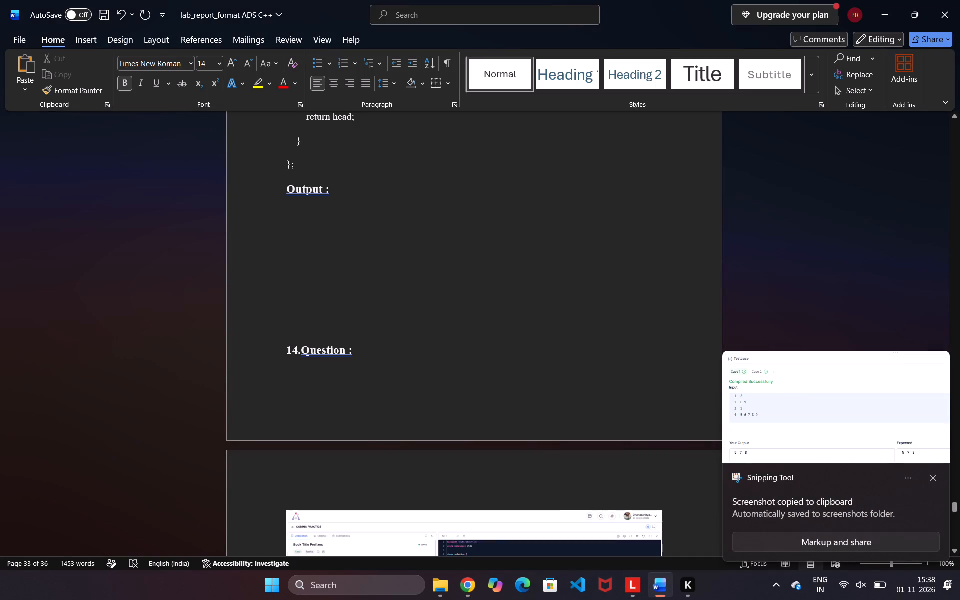
pyautogui.hotkey('ctrl', 'v')
# Delete one blank line above the 14.Question heading.
pyautogui.scroll(-2, 526, 461)
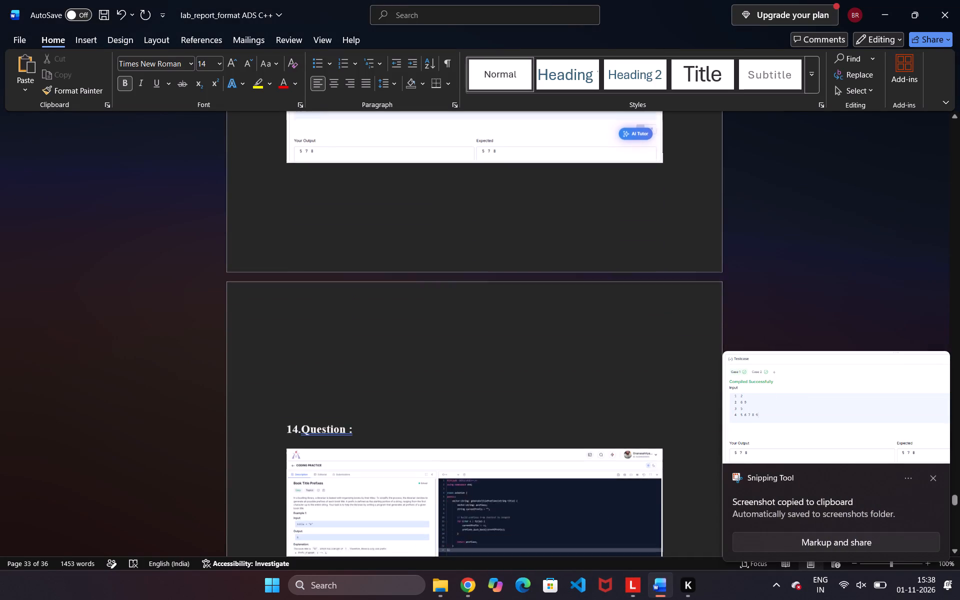
pyautogui.click(287, 405)
pyautogui.press('BackSpace')
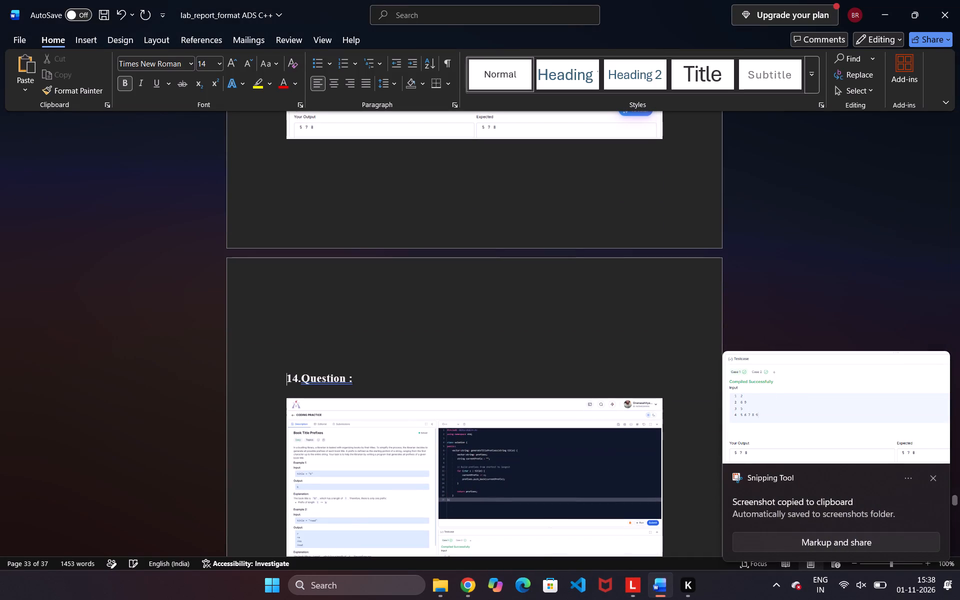
# Remove the surplus blank lines above the 14.Question heading so that it starts at the top of its page.
pyautogui.press('BackSpace')
pyautogui.press('BackSpace')
pyautogui.press('BackSpace')
pyautogui.press('Return')
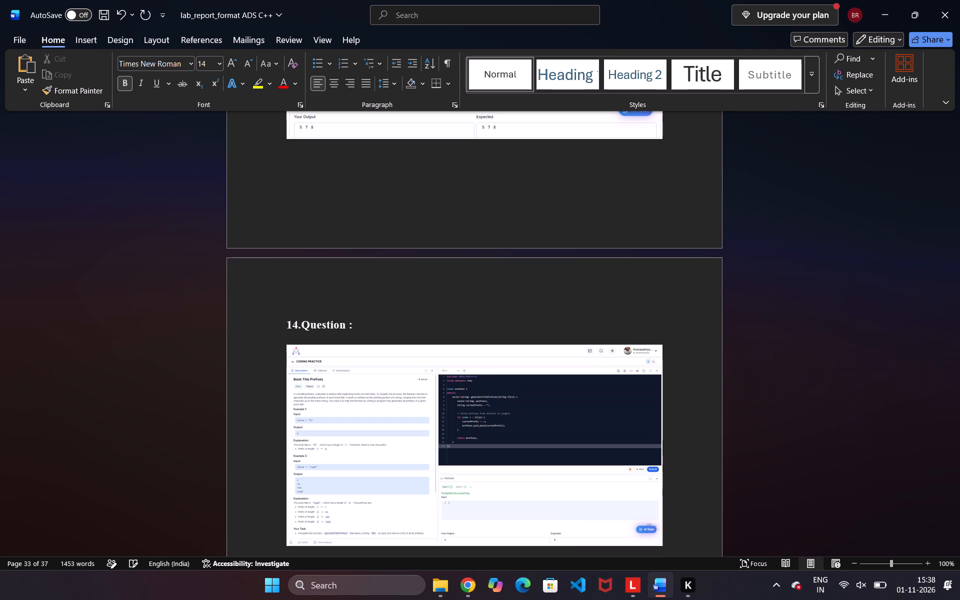
# Delete the old Book Title Prefixes screenshot under the 14.Question heading.
pyautogui.click(346, 465)
pyautogui.press('BackSpace')
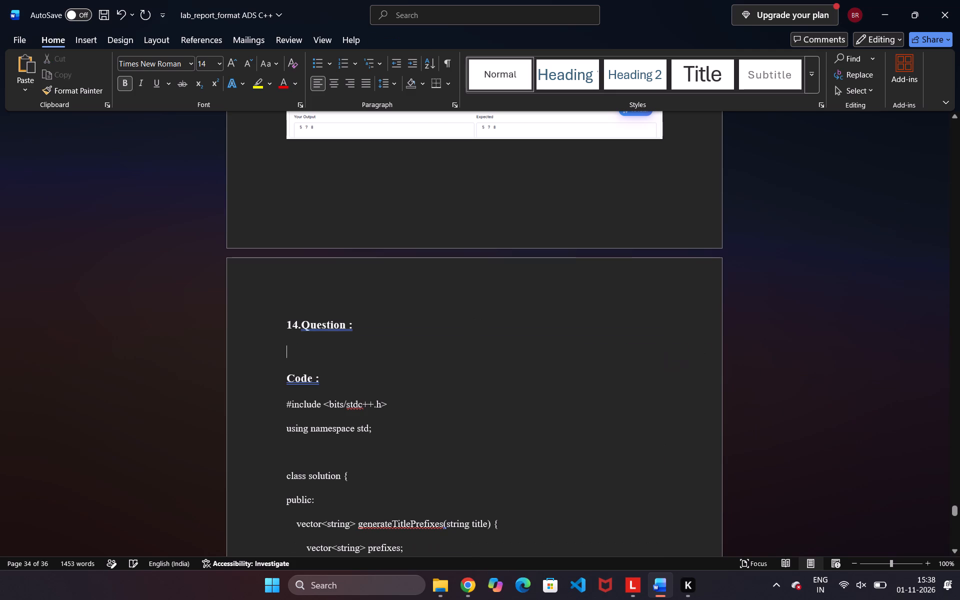
# In Chrome, open the Convert Doubly Linked List to Array exercise from the Introduction to Doubly Linked List coding practice and run its code.
pyautogui.click(462, 585)
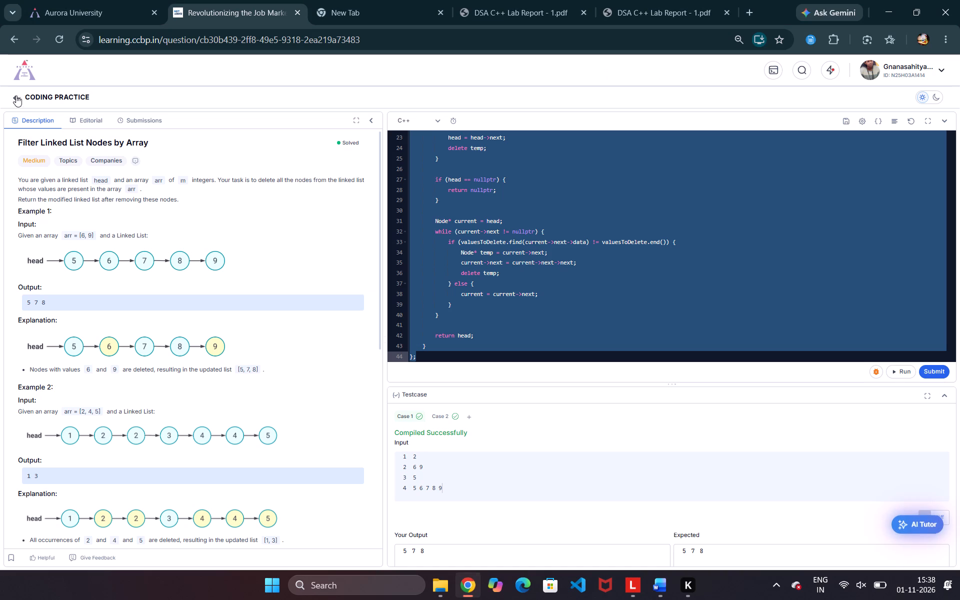
pyautogui.click(16, 97)
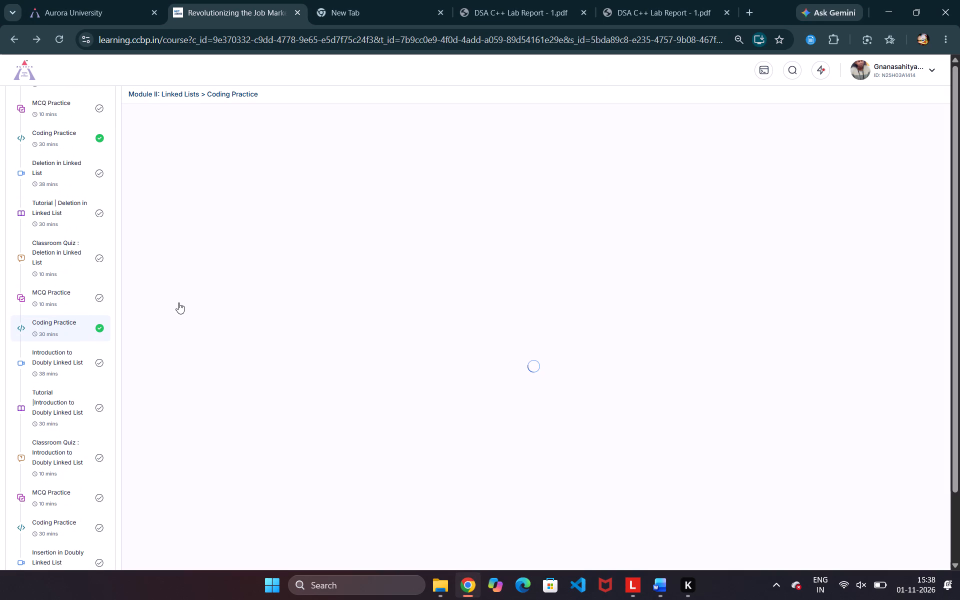
pyautogui.scroll(-1, 88, 444)
pyautogui.moveTo(88, 444); pyautogui.dragTo(82, 461)
pyautogui.click(82, 461)
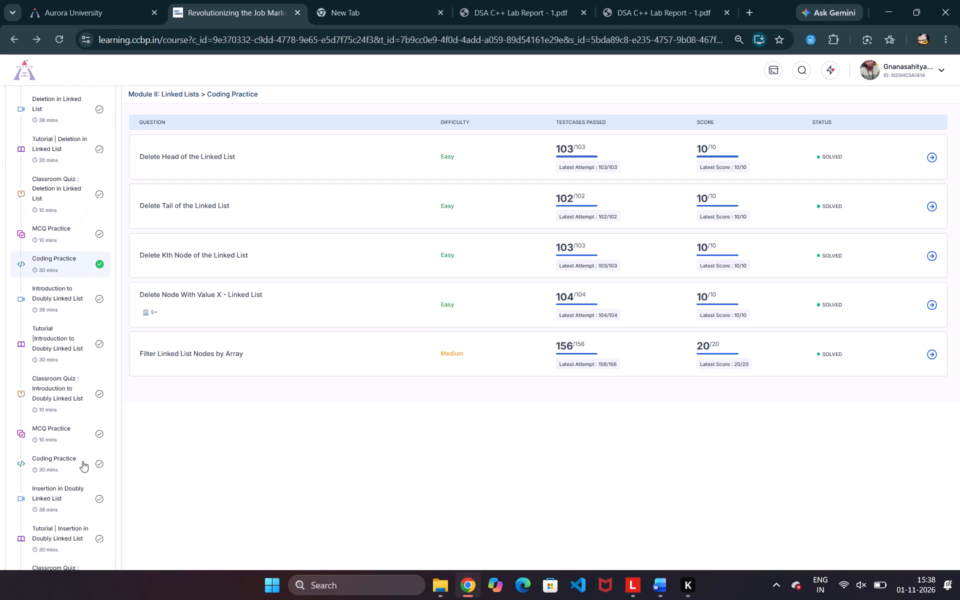
pyautogui.click(524, 191)
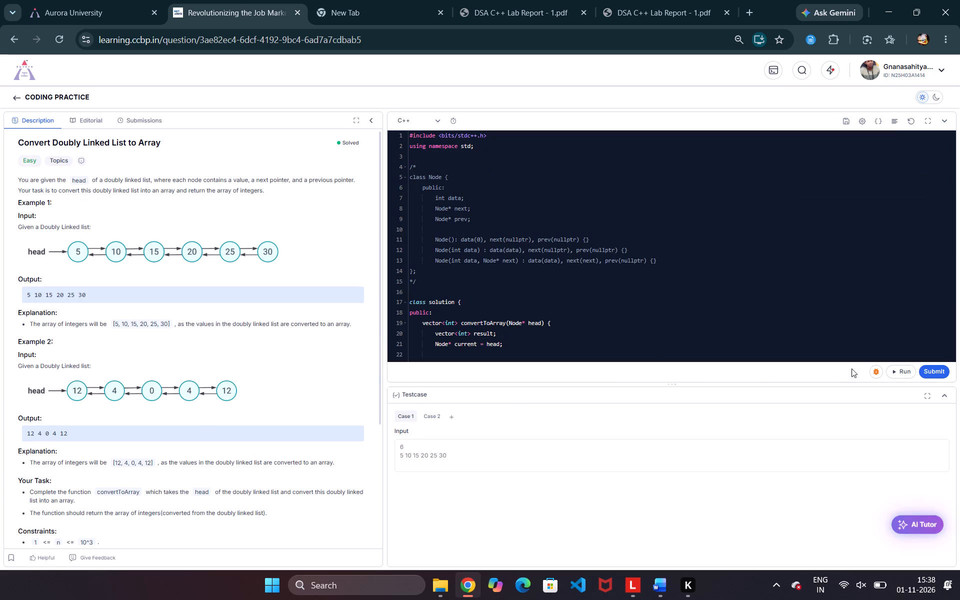
pyautogui.click(895, 369)
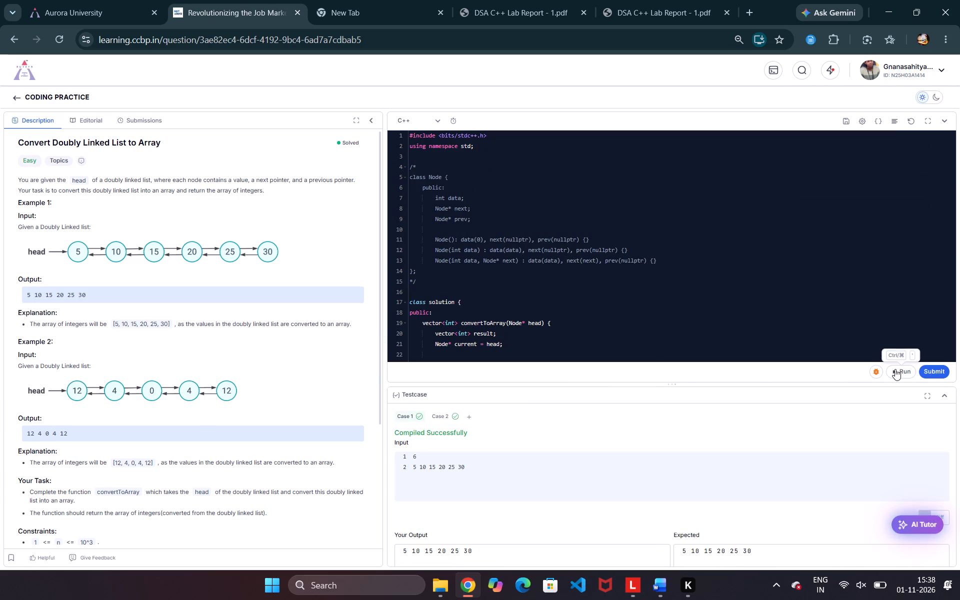
# Capture the whole Convert Doubly Linked List to Array exercise page and paste it under the 14.Question heading in Word.
pyautogui.press('shift+super+s')
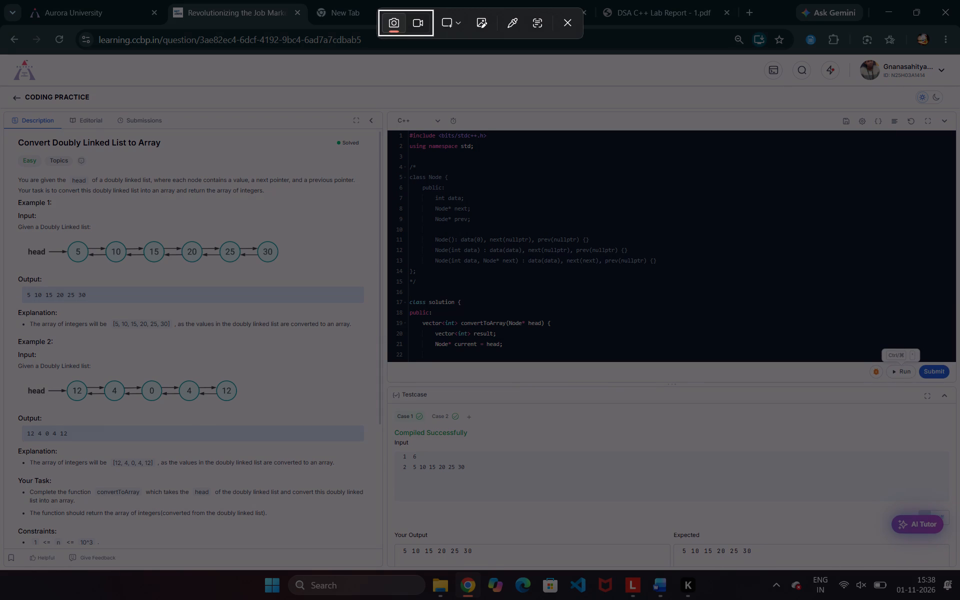
pyautogui.moveTo(0, 56); pyautogui.dragTo(700, 535)
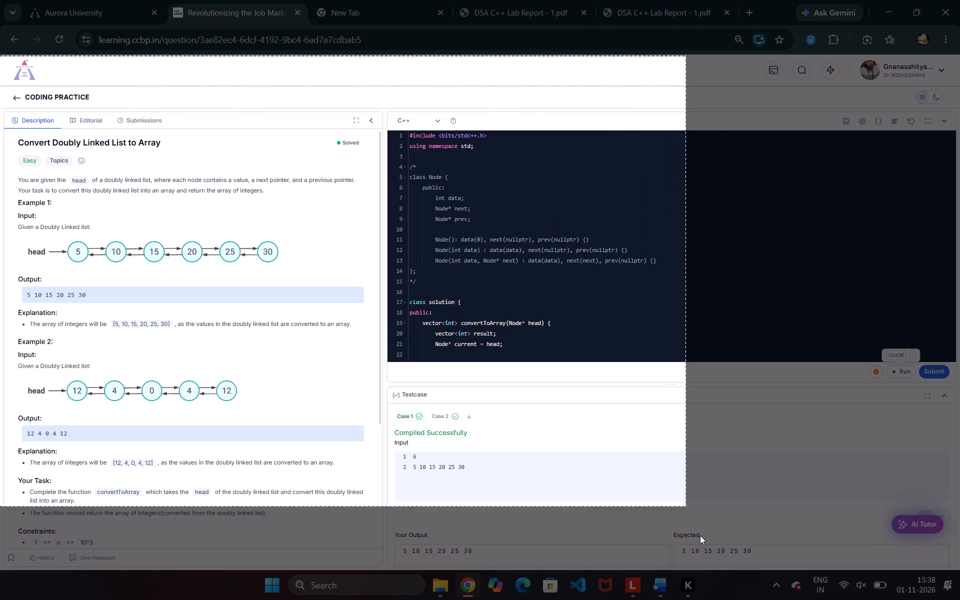
pyautogui.moveTo(700, 535); pyautogui.dragTo(807, 573)
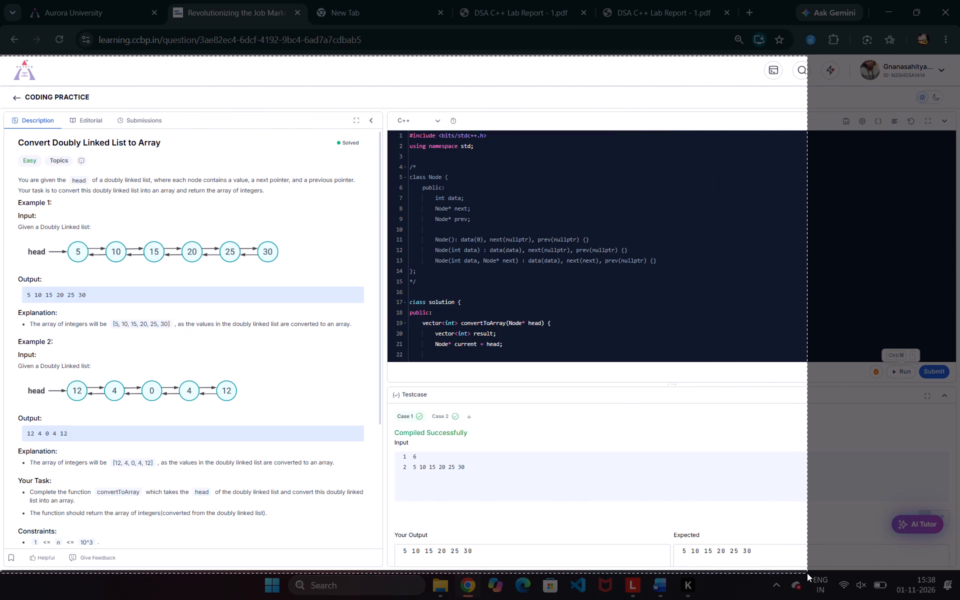
pyautogui.moveTo(807, 573); pyautogui.dragTo(959, 570)
pyautogui.click(659, 587)
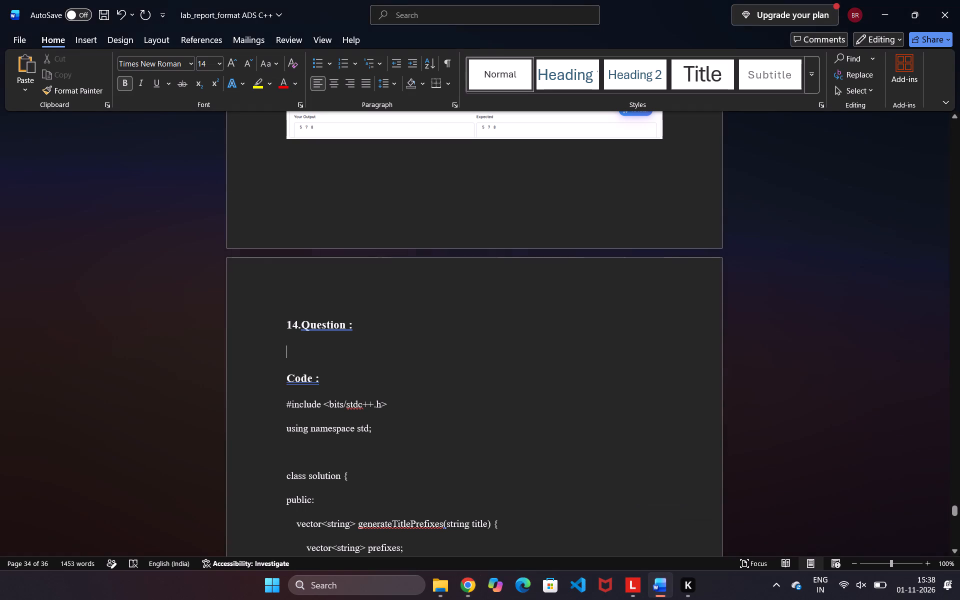
pyautogui.hotkey('ctrl', 'v')
# Delete the old generateTitlePrefixes code under Question 14's Code heading and leave one empty line there for new code.
pyautogui.scroll(-2, 372, 404)
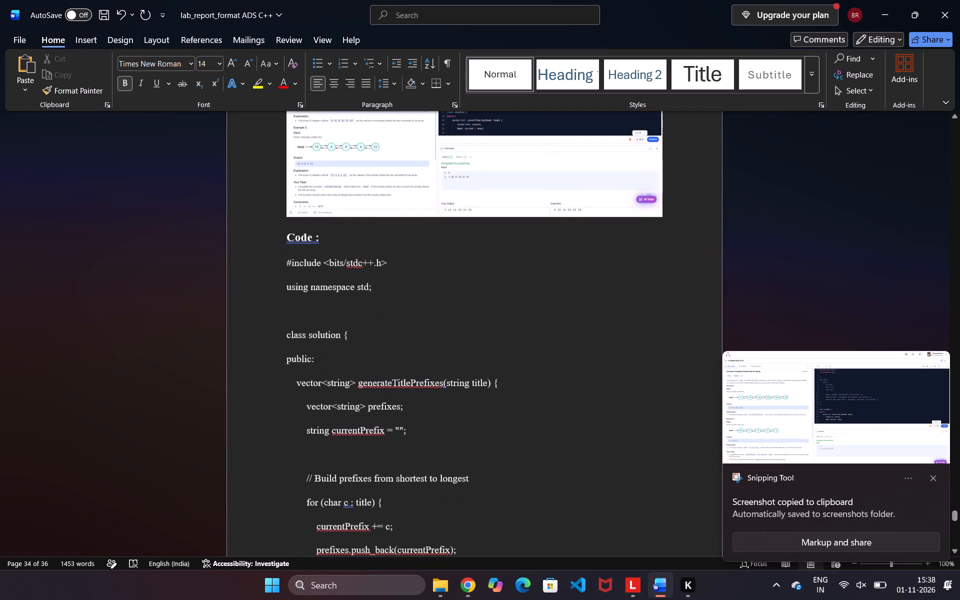
pyautogui.moveTo(285, 264); pyautogui.dragTo(376, 573)
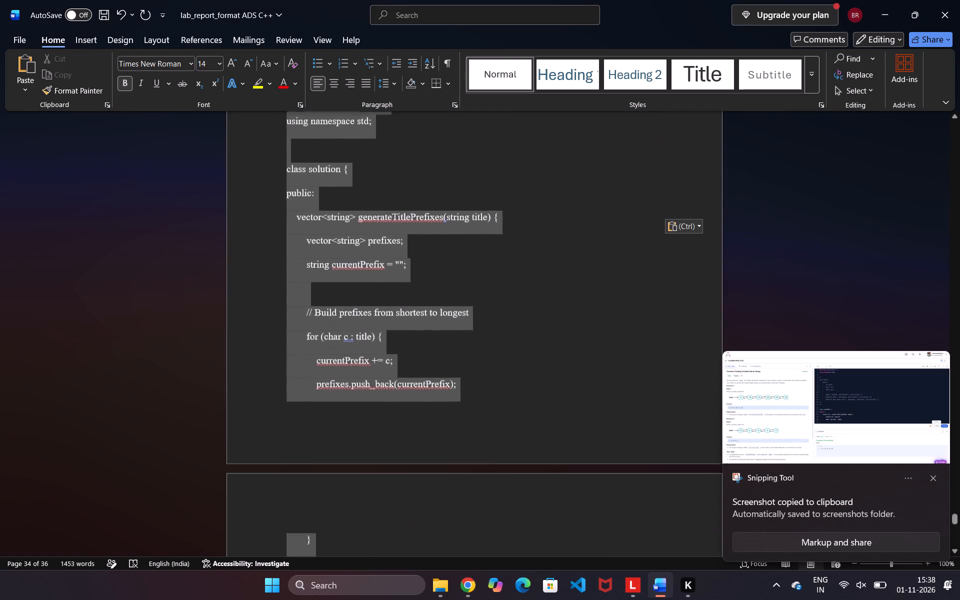
pyautogui.moveTo(376, 573); pyautogui.dragTo(307, 297)
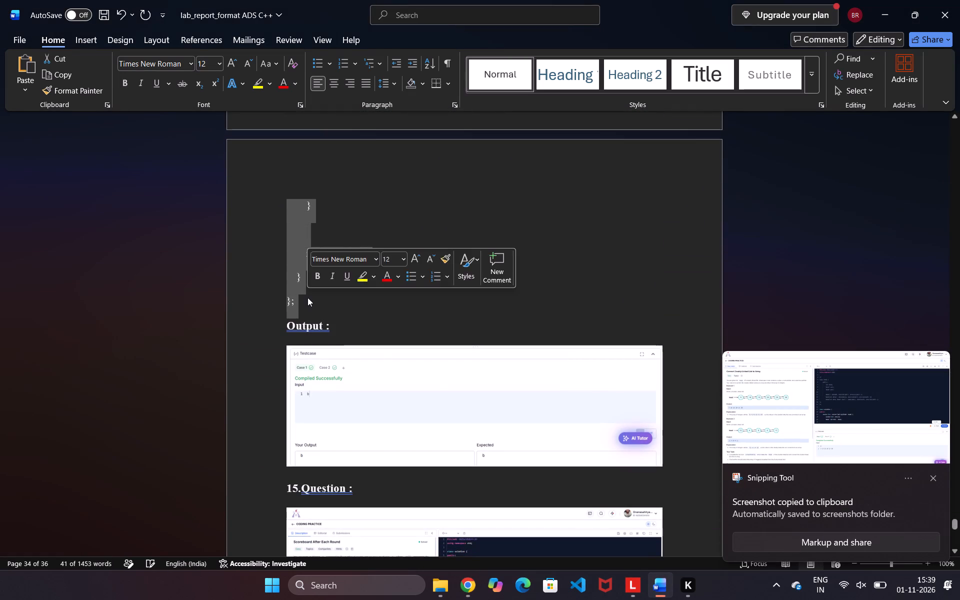
pyautogui.press('BackSpace')
pyautogui.scroll(1, 307, 297)
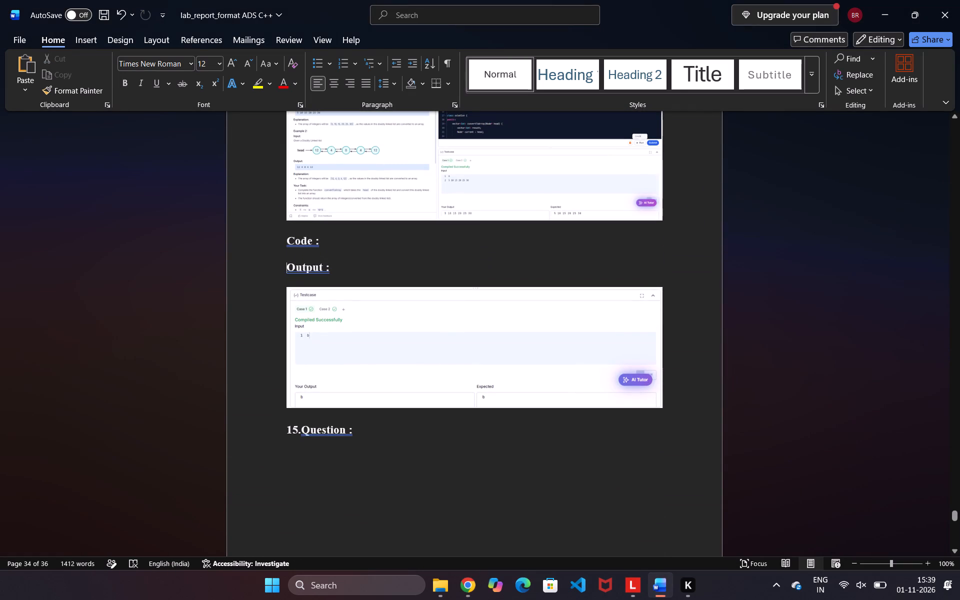
pyautogui.click(336, 239)
pyautogui.press('Return')
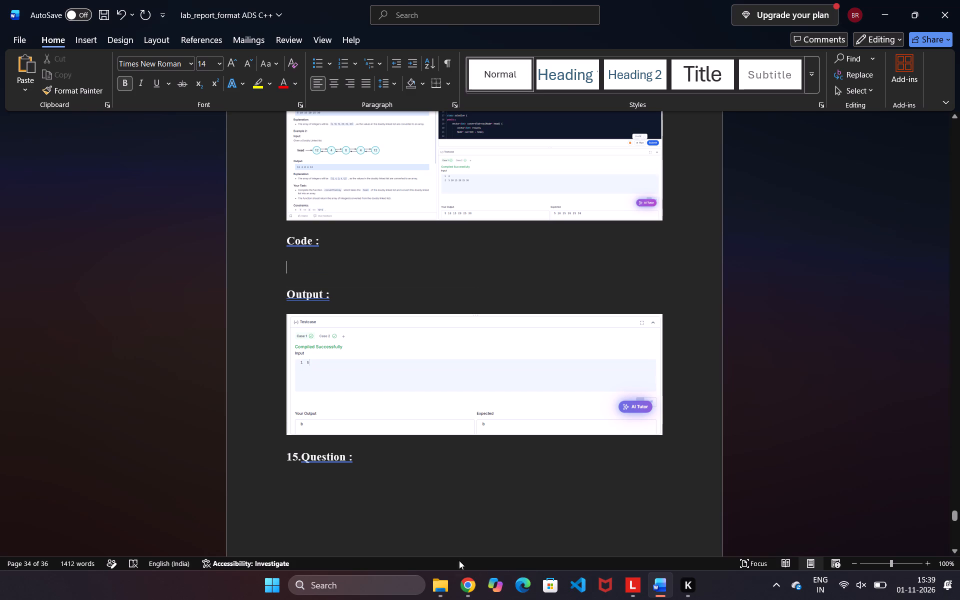
# Copy the full Convert Doubly Linked List to Array solution code from Chrome and paste it under Question 14's Code heading in Word.
pyautogui.click(468, 583)
pyautogui.moveTo(410, 135); pyautogui.dragTo(412, 139)
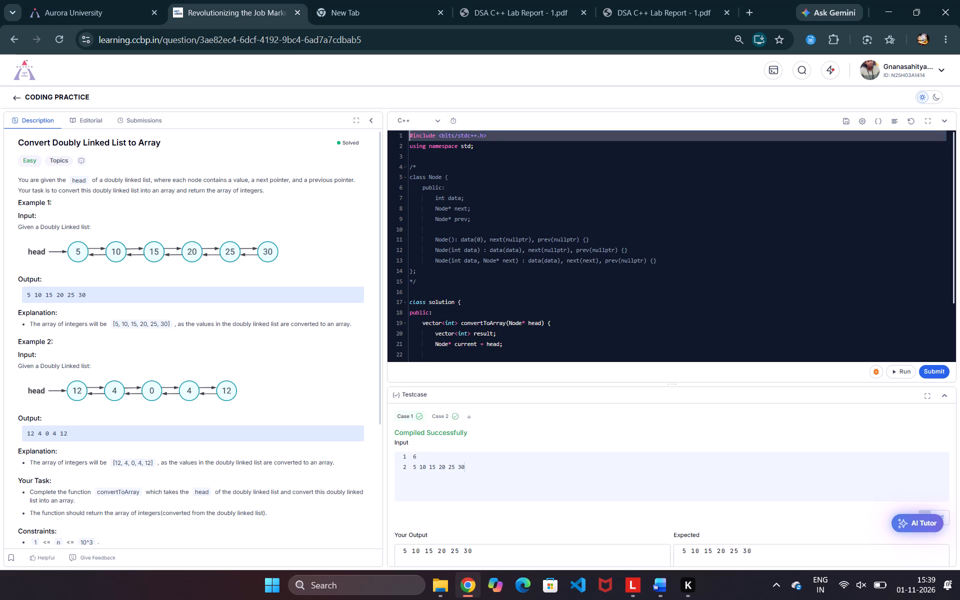
pyautogui.moveTo(412, 139); pyautogui.dragTo(500, 495)
pyautogui.hotkey('ctrl', 'c')
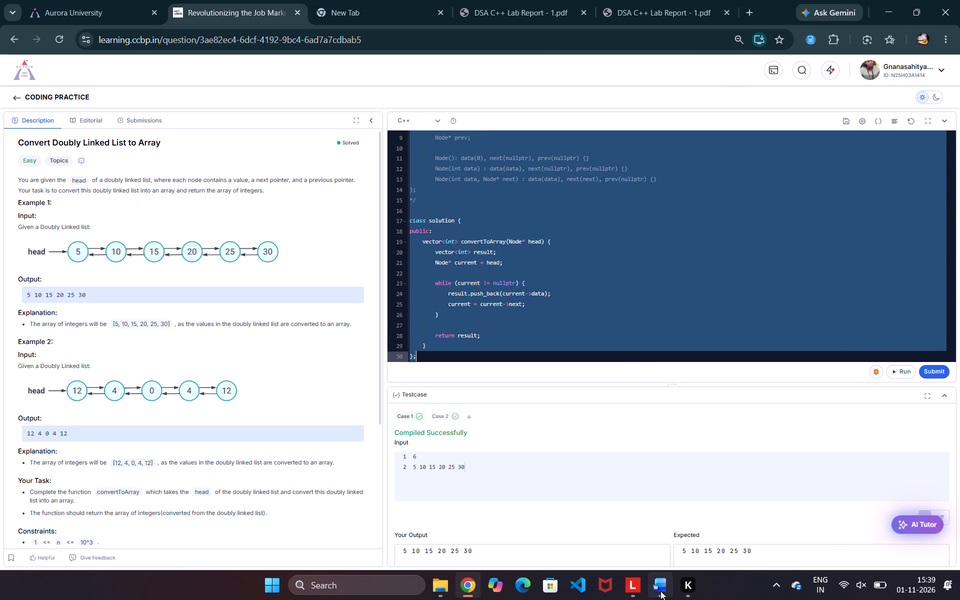
pyautogui.click(660, 591)
pyautogui.hotkey('ctrl', 'v')
# Remove the bold from all of Question 14's pasted code and reduce its font size to 12.
pyautogui.scroll(2, 447, 340)
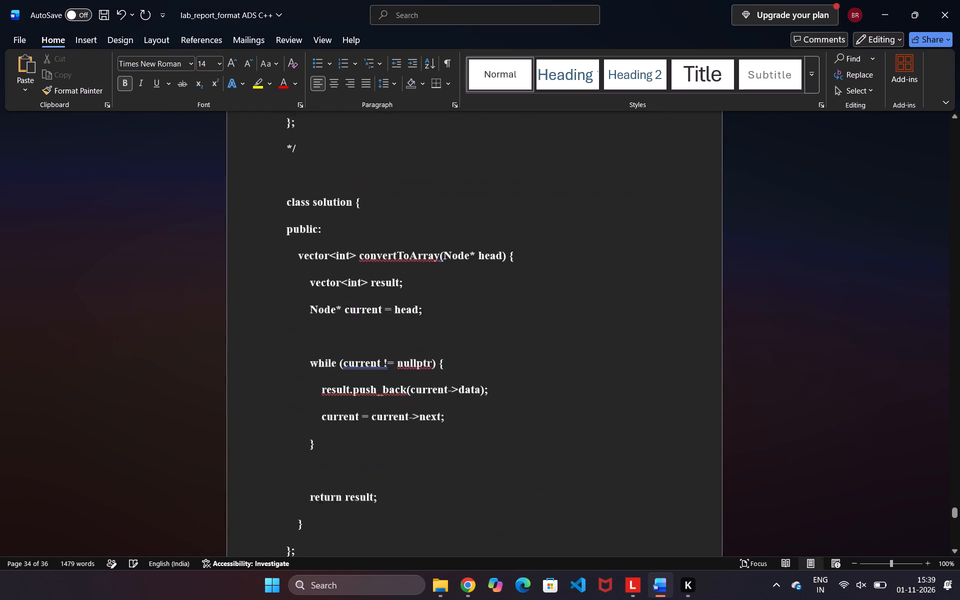
pyautogui.scroll(3, 447, 340)
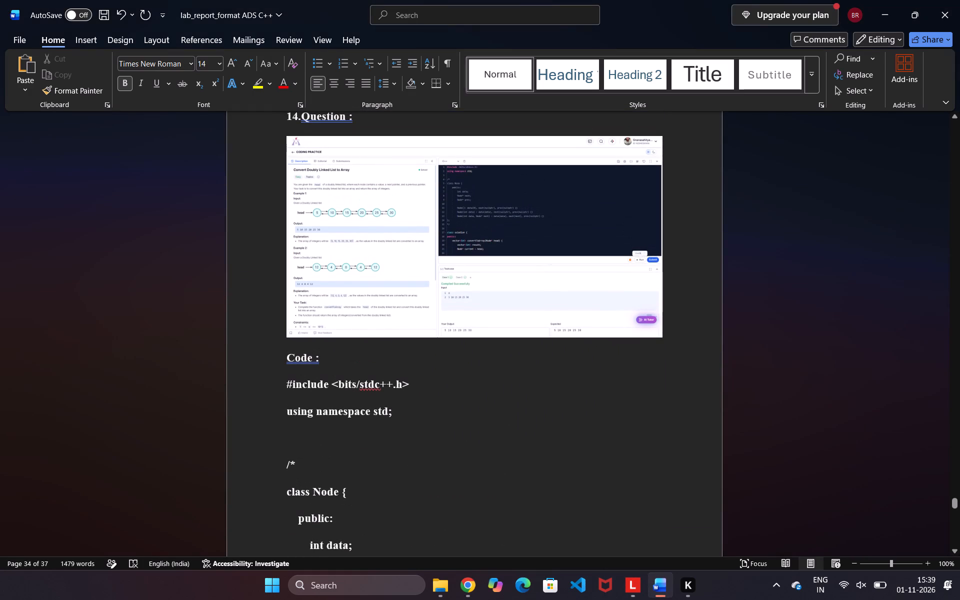
pyautogui.moveTo(286, 382); pyautogui.dragTo(372, 440)
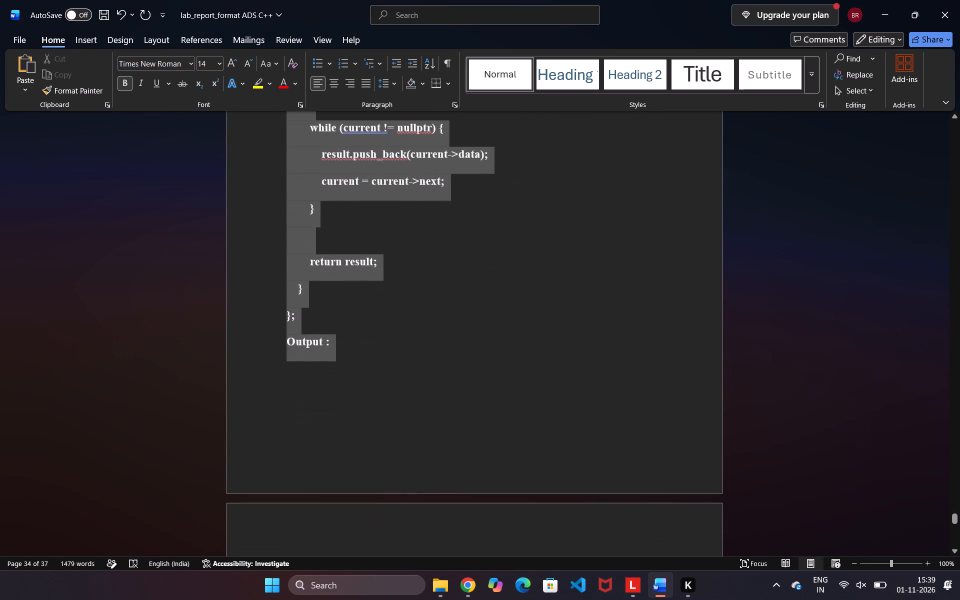
pyautogui.moveTo(372, 440); pyautogui.dragTo(316, 318)
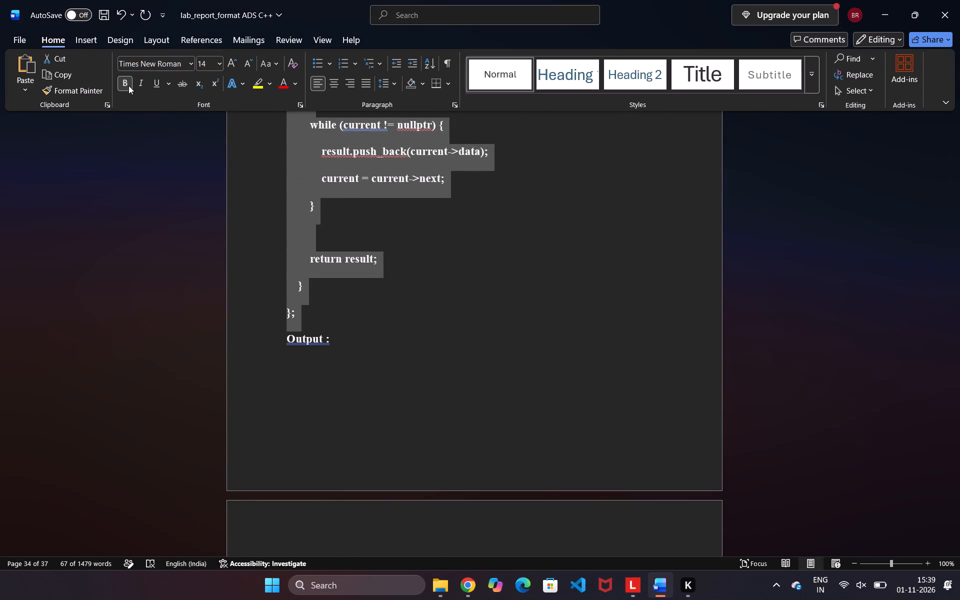
pyautogui.click(128, 85)
pyautogui.click(248, 62)
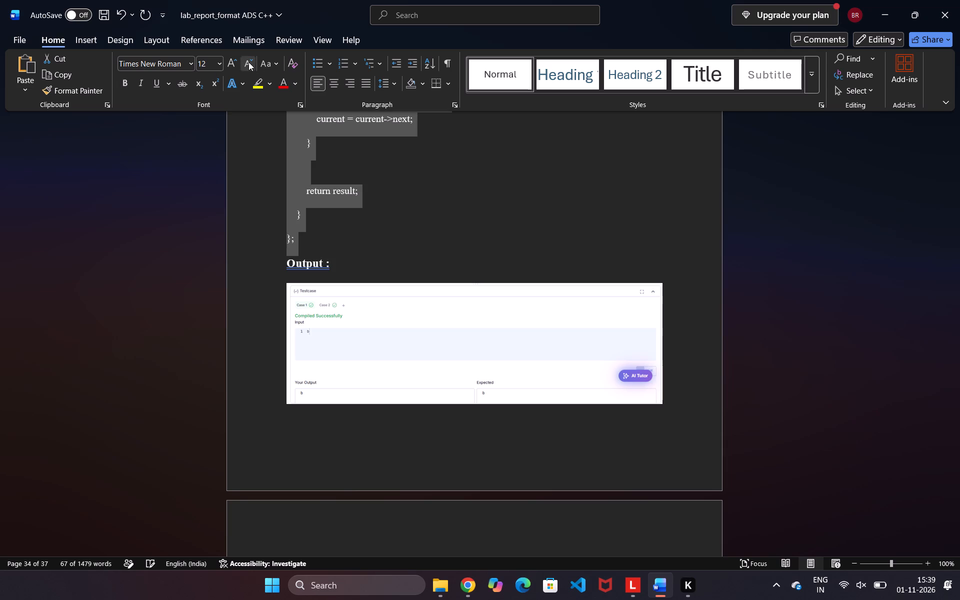
pyautogui.click(427, 215)
# Replace Question 14's old output image in Word with a capture of the Convert Doubly Linked List to Array Testcase pane from Chrome.
pyautogui.click(429, 340)
pyautogui.press('BackSpace')
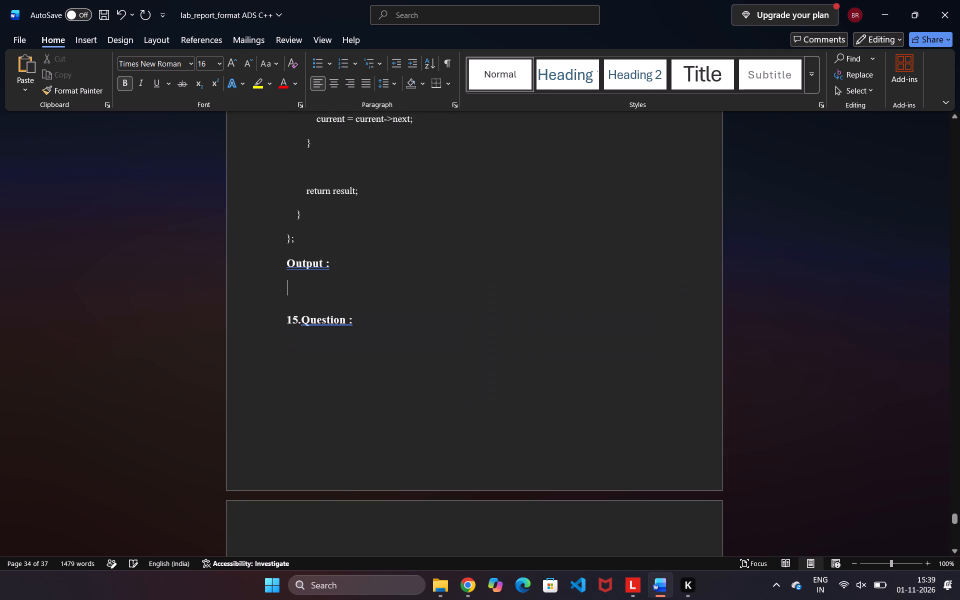
pyautogui.click(468, 589)
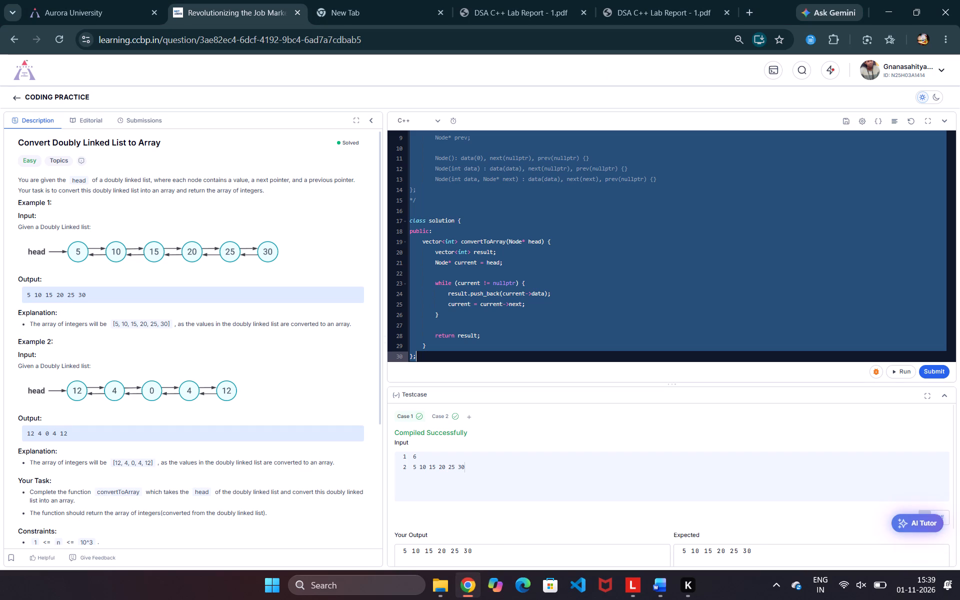
pyautogui.press('shift+super+s')
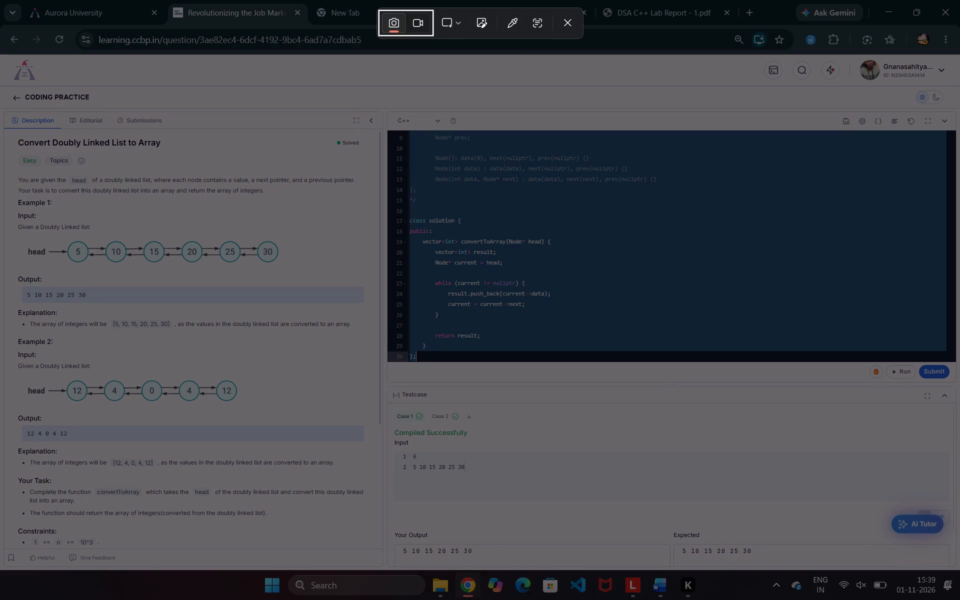
pyautogui.moveTo(384, 383); pyautogui.dragTo(959, 569)
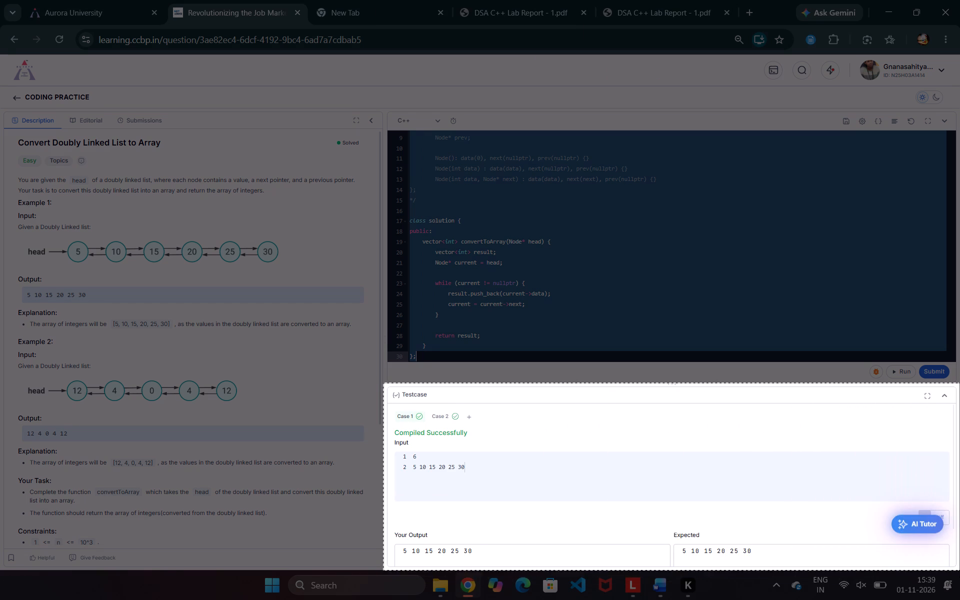
pyautogui.moveTo(959, 569); pyautogui.dragTo(959, 567)
pyautogui.click(662, 587)
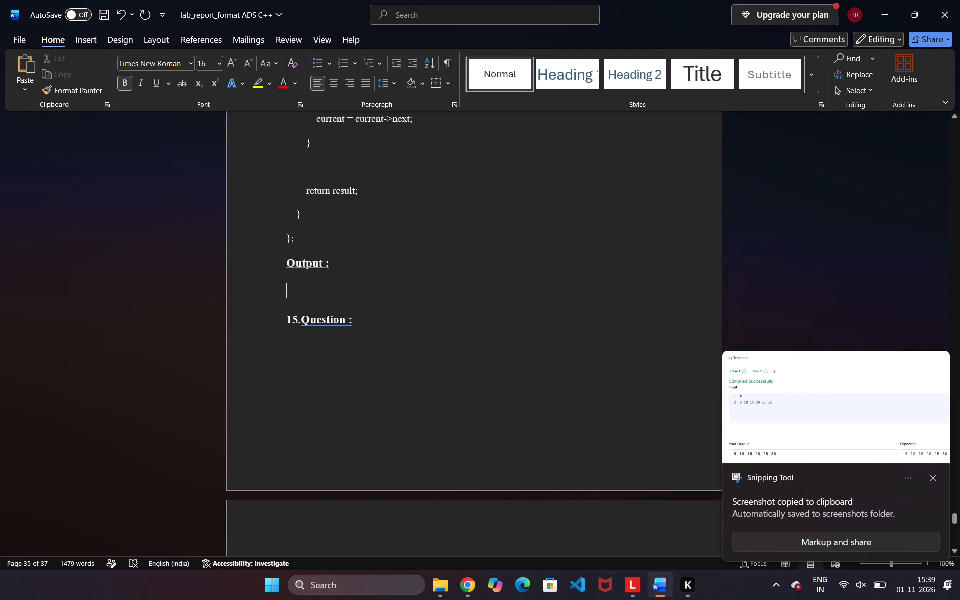
pyautogui.hotkey('ctrl', 'v')
# Insert one blank line above the 15.Question heading.
pyautogui.scroll(-1, 432, 484)
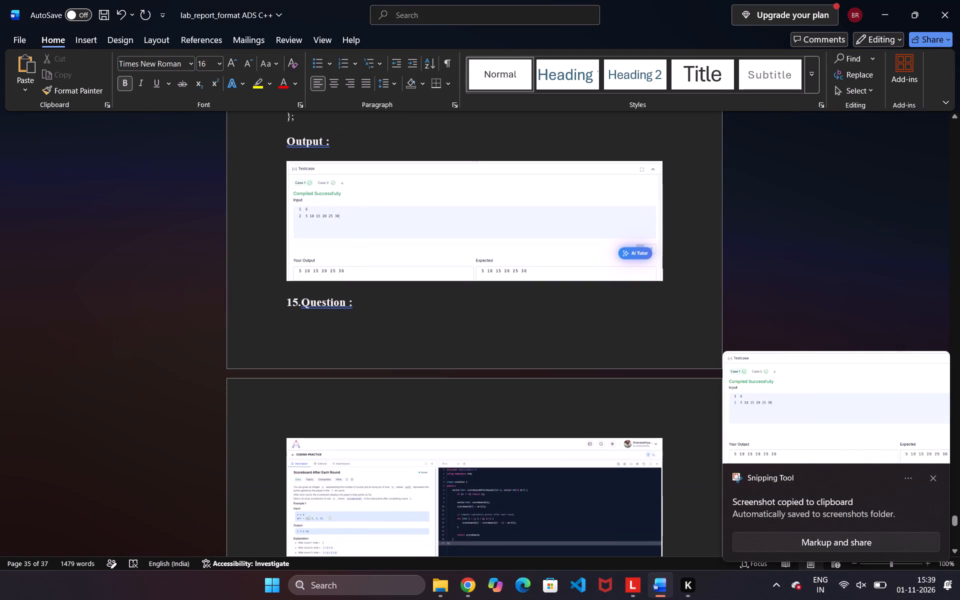
pyautogui.click(285, 303)
pyautogui.press('Return')
# Delete the old Scoreboard After Each Round screenshot under the 15.Question heading.
pyautogui.scroll(-2, 285, 303)
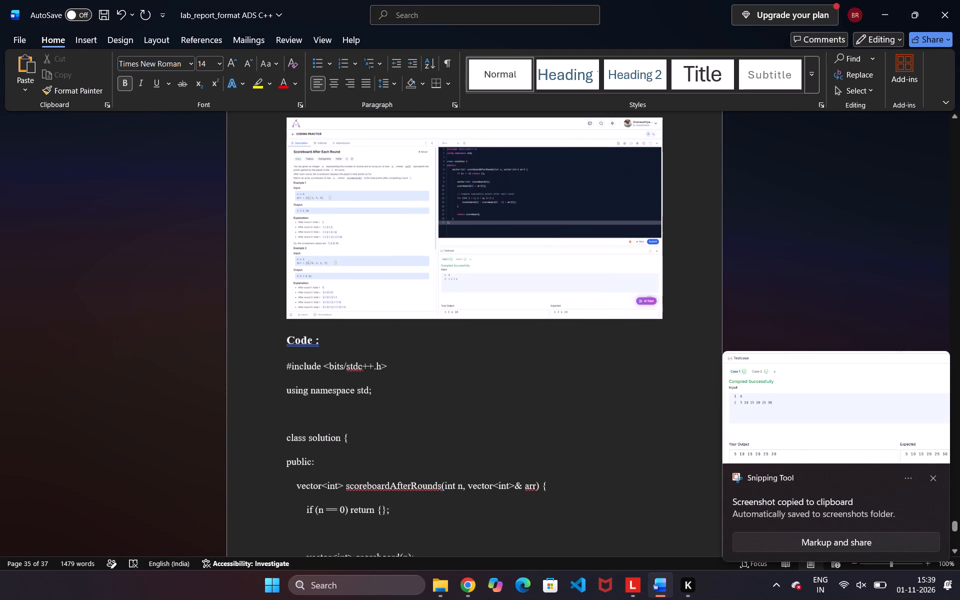
pyautogui.click(413, 180)
pyautogui.press('BackSpace')
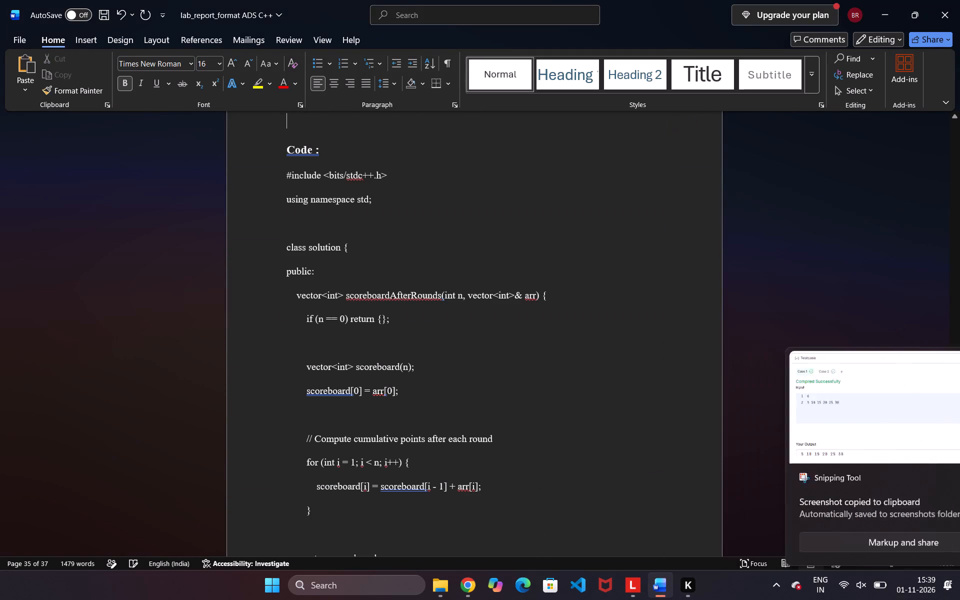
# In Chrome, open the Insertion At Head - Doubly Linked List exercise from the Insertion in Doubly Linked List coding practice and run its code.
pyautogui.click(456, 586)
pyautogui.click(17, 97)
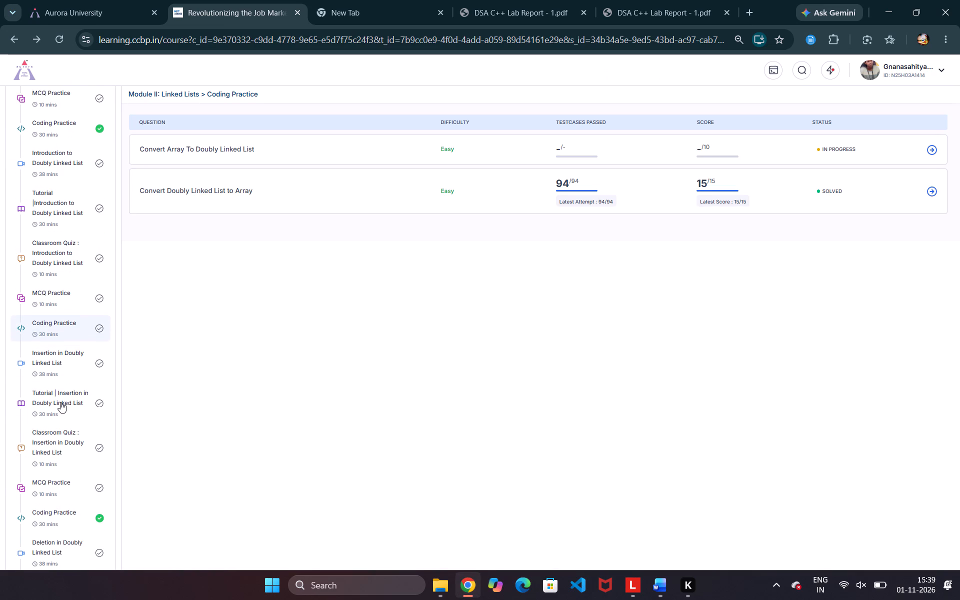
pyautogui.scroll(-1, 60, 402)
pyautogui.click(59, 460)
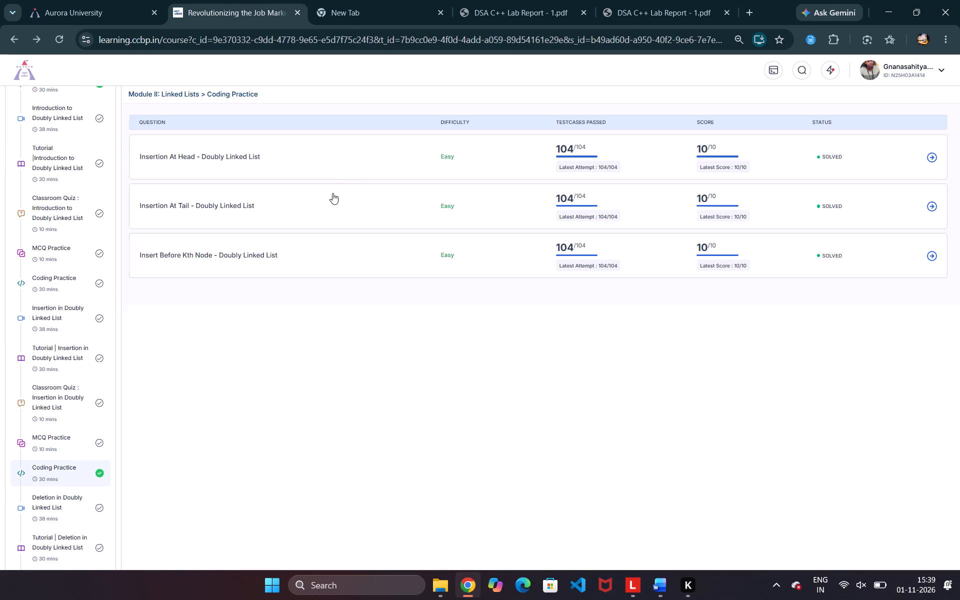
pyautogui.click(359, 159)
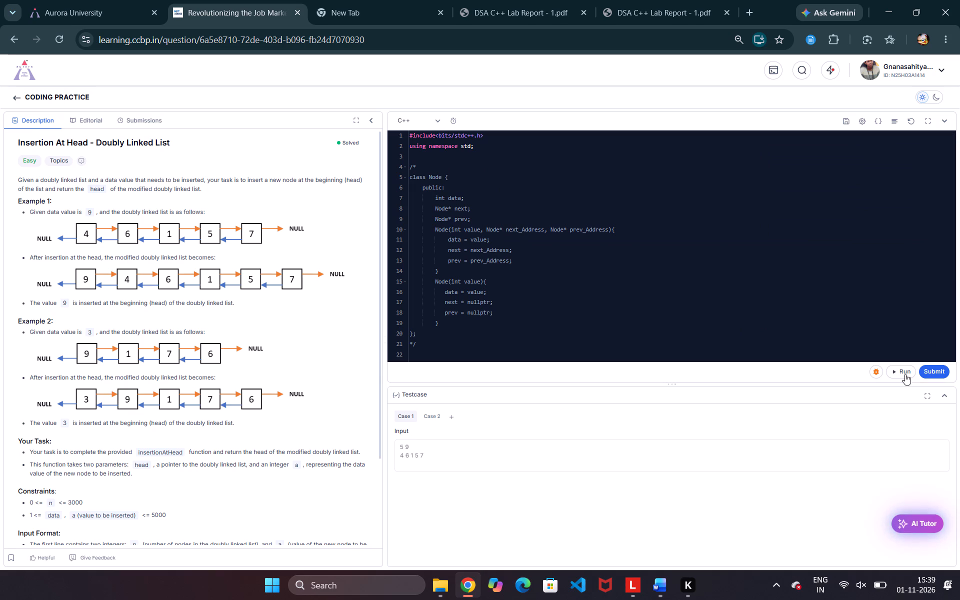
pyautogui.click(904, 374)
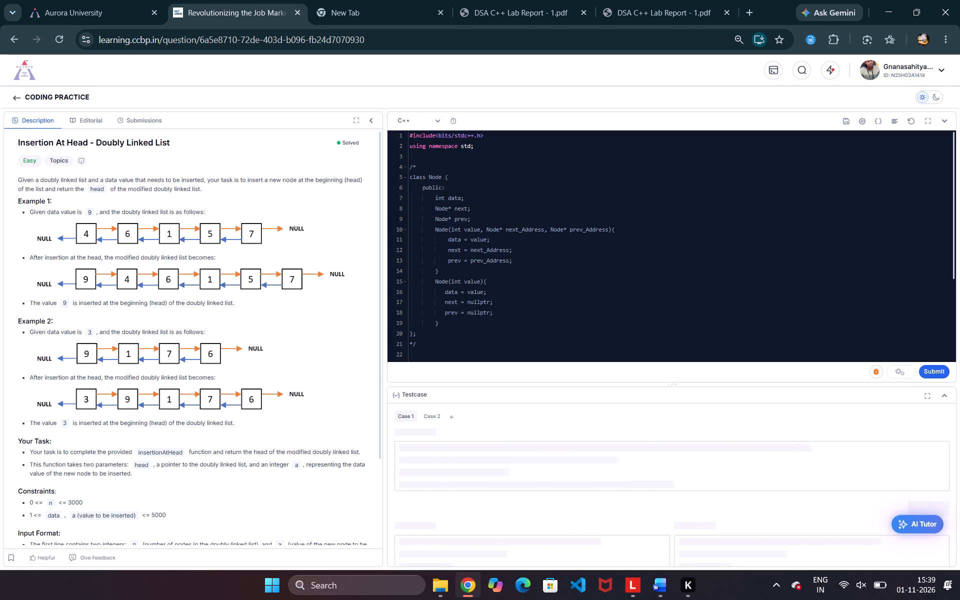
# Capture the Insertion At Head - Doubly Linked List exercise page in Chrome and paste it above Question 15's Code heading in Word.
pyautogui.press('shift+super+s')
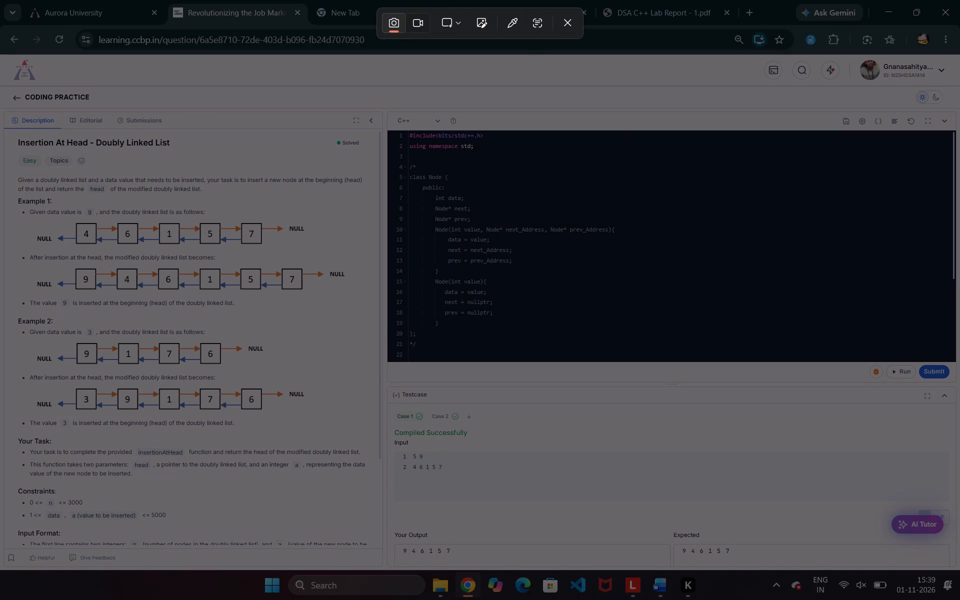
pyautogui.moveTo(0, 54); pyautogui.dragTo(691, 551)
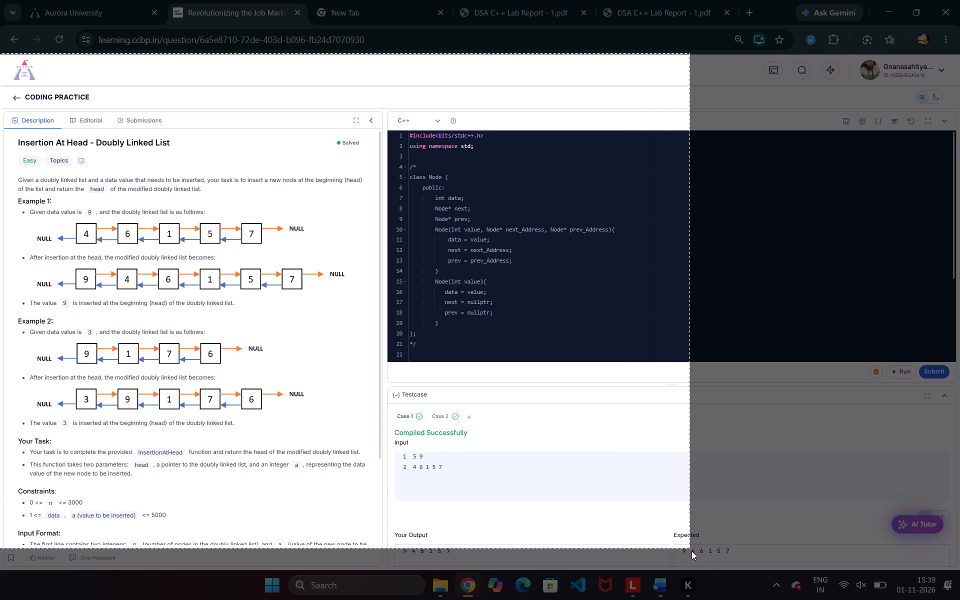
pyautogui.moveTo(691, 551); pyautogui.dragTo(824, 569)
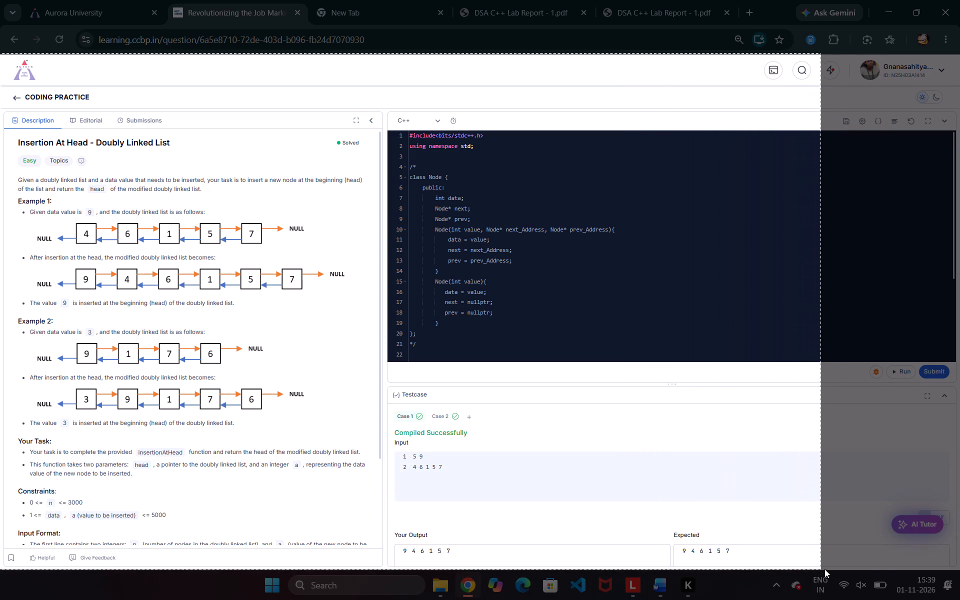
pyautogui.moveTo(824, 569); pyautogui.dragTo(959, 569)
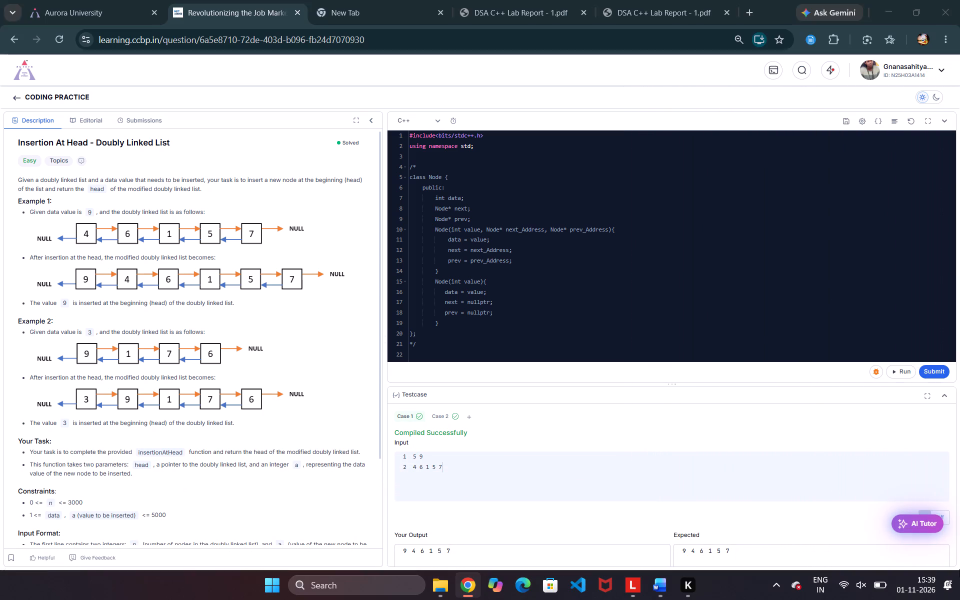
pyautogui.click(662, 587)
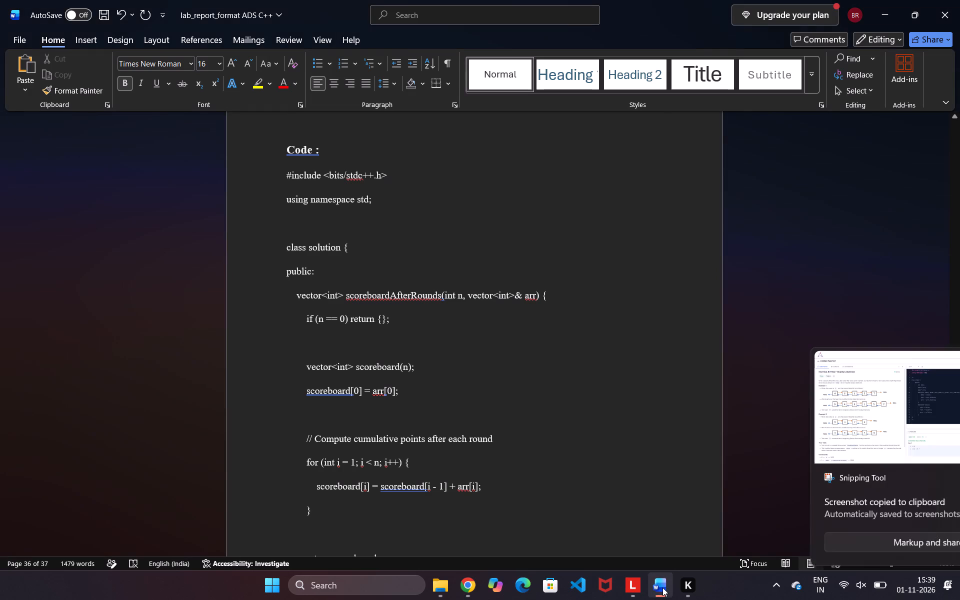
pyautogui.hotkey('ctrl', 'v')
# Delete the old scoreboardAfterRounds code between Question 15's Code and Output headings.
pyautogui.scroll(-1, 662, 587)
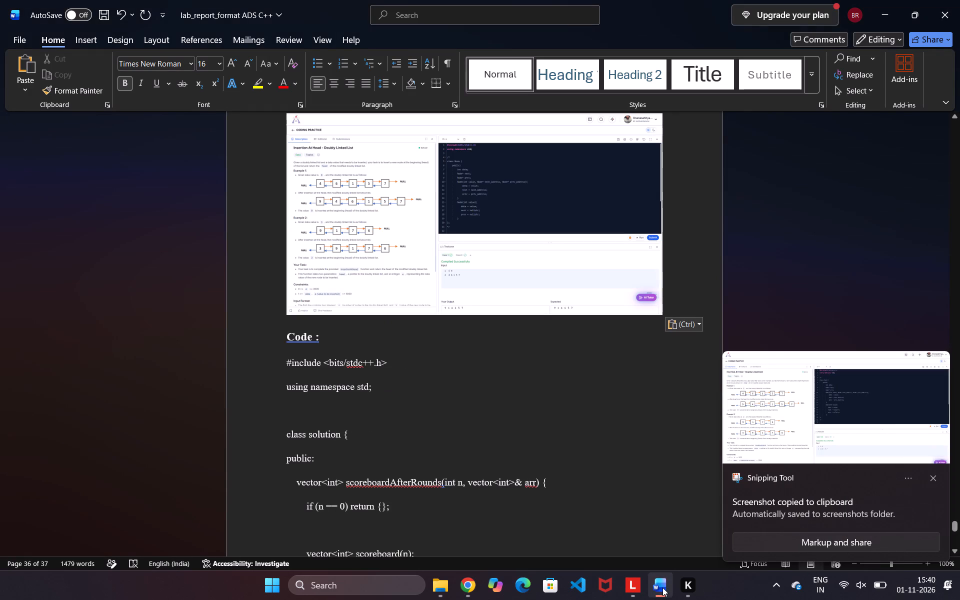
pyautogui.scroll(-2, 523, 468)
pyautogui.scroll(1, 366, 238)
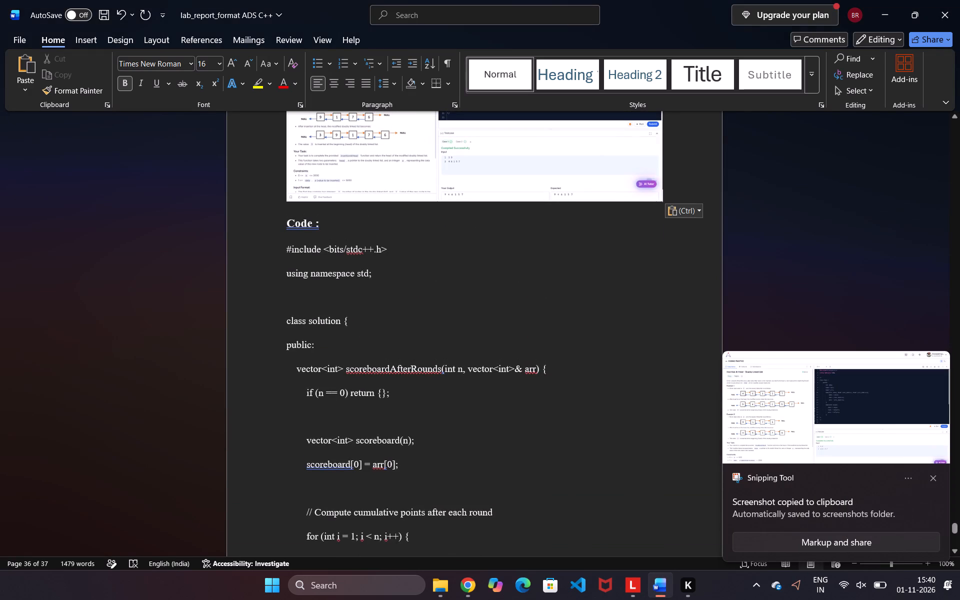
pyautogui.moveTo(286, 250); pyautogui.dragTo(430, 566)
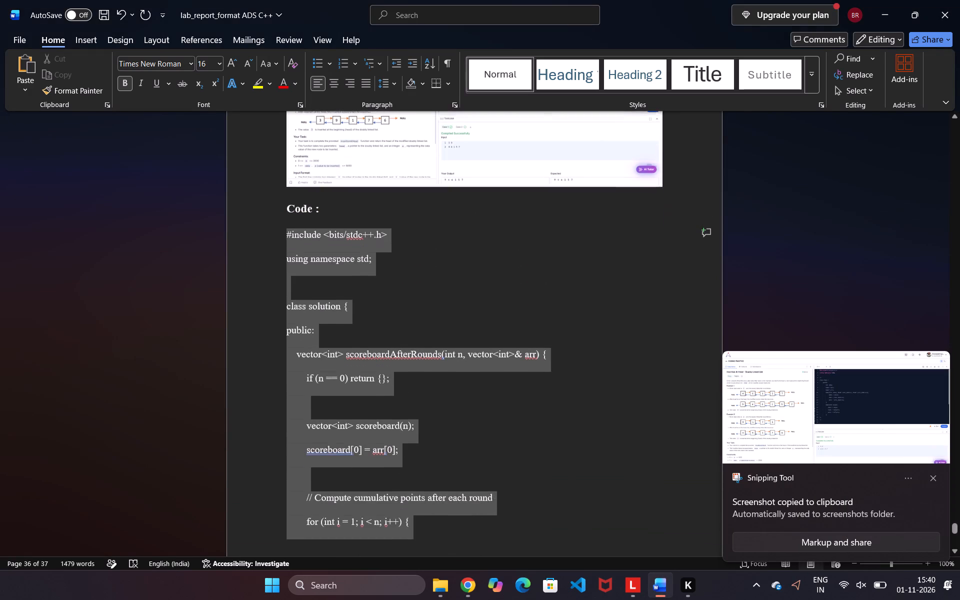
pyautogui.moveTo(430, 566); pyautogui.dragTo(352, 108)
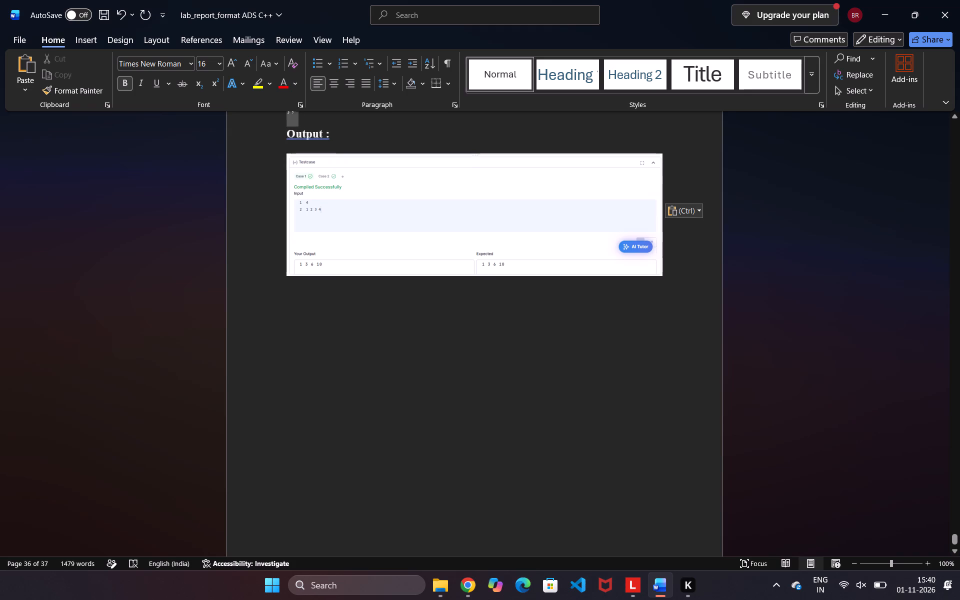
pyautogui.moveTo(352, 108); pyautogui.dragTo(311, 186)
pyautogui.press('BackSpace')
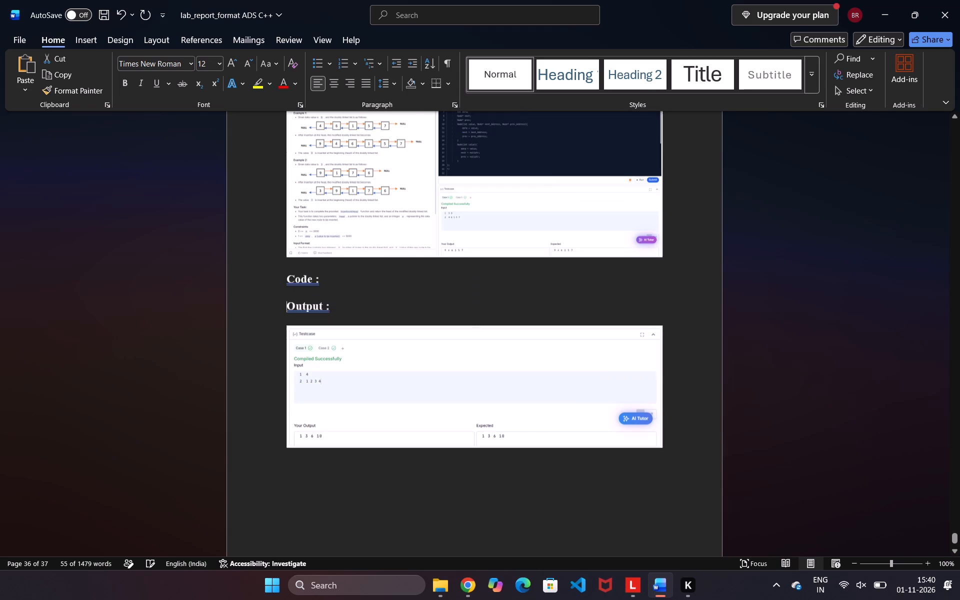
# Copy the full Insertion At Head - Doubly Linked List code from Chrome onto a new line under Question 15's Code heading in Word.
pyautogui.click(338, 304)
pyautogui.press('Return')
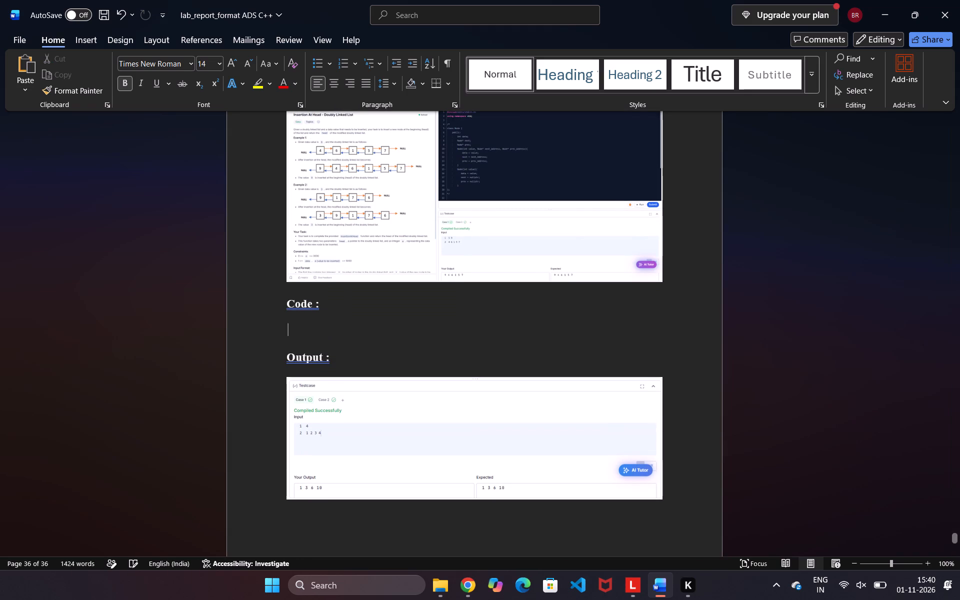
pyautogui.click(465, 584)
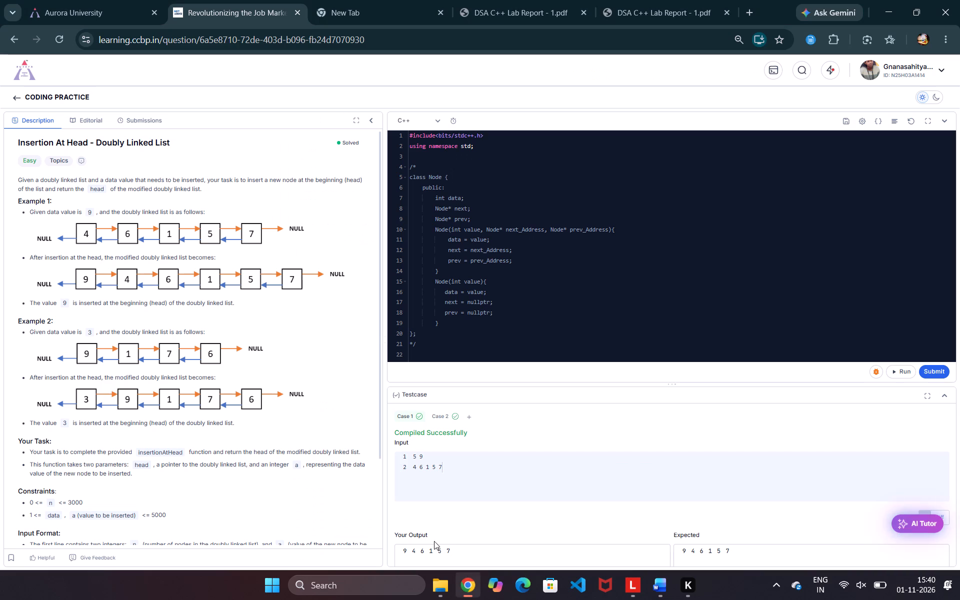
pyautogui.moveTo(408, 133); pyautogui.dragTo(449, 408)
pyautogui.hotkey('ctrl', 'c')
pyautogui.click(655, 585)
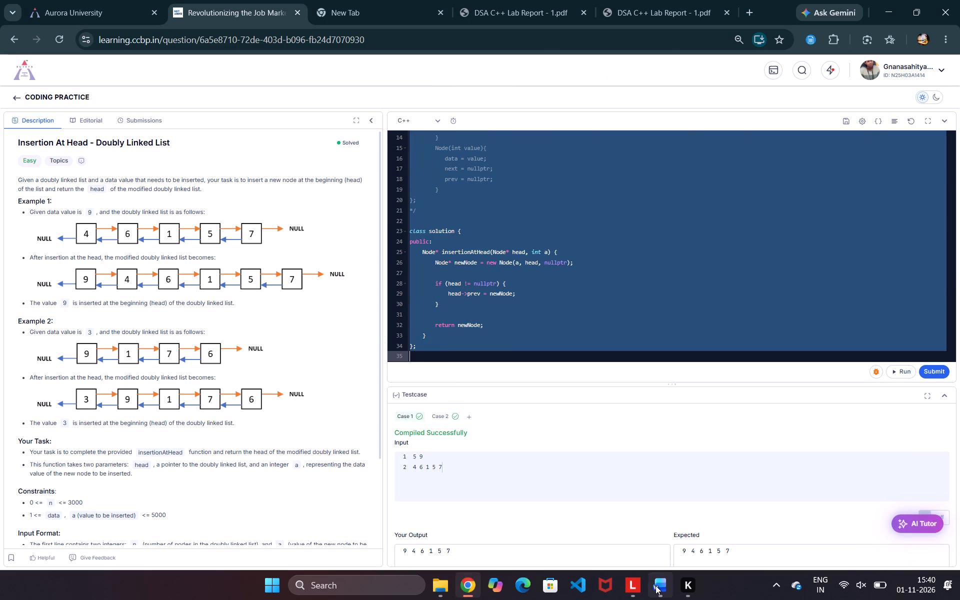
pyautogui.hotkey('ctrl', 'v')
# Remove bold from Question 15's pasted code and reduce its font size to 12.
pyautogui.scroll(4, 469, 406)
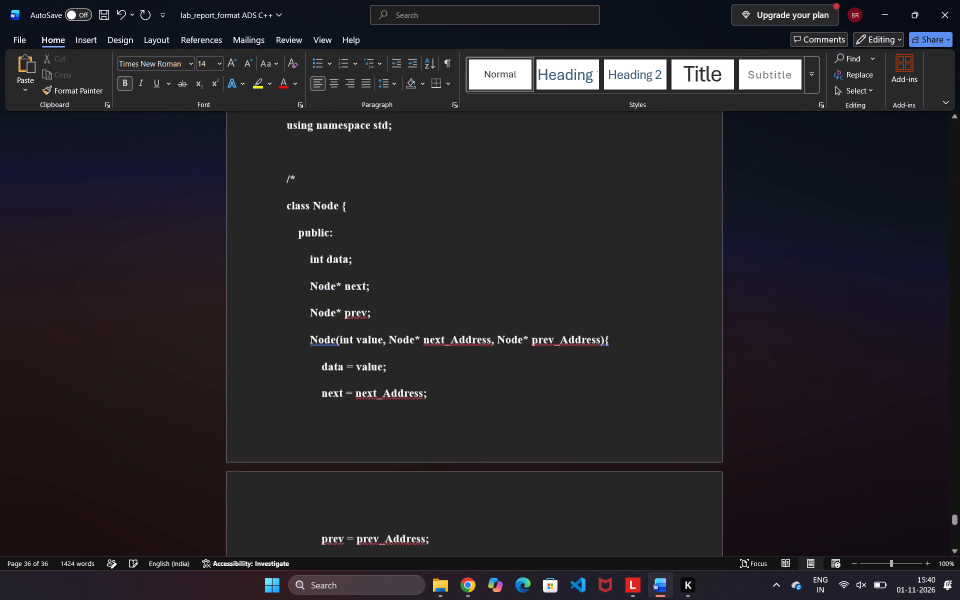
pyautogui.scroll(1, 469, 406)
pyautogui.moveTo(287, 387); pyautogui.dragTo(368, 599)
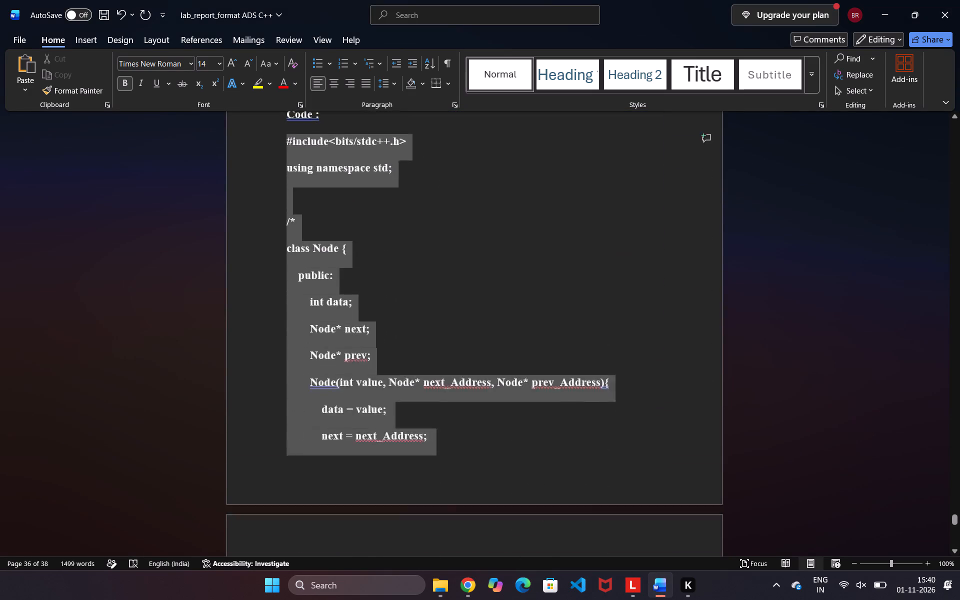
pyautogui.moveTo(368, 599); pyautogui.dragTo(327, 346)
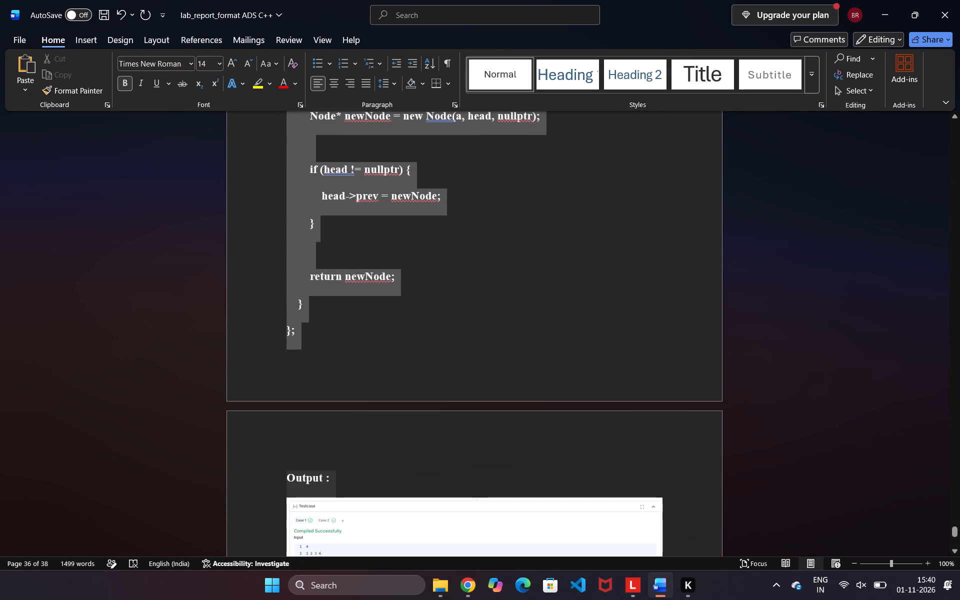
pyautogui.moveTo(327, 346); pyautogui.dragTo(325, 341)
pyautogui.click(124, 81)
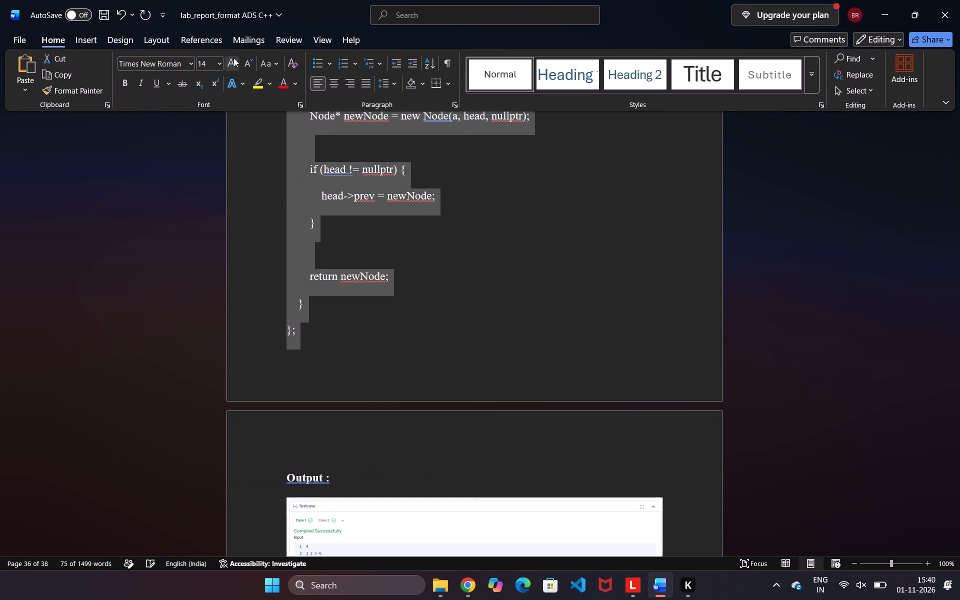
pyautogui.click(245, 58)
pyautogui.click(340, 232)
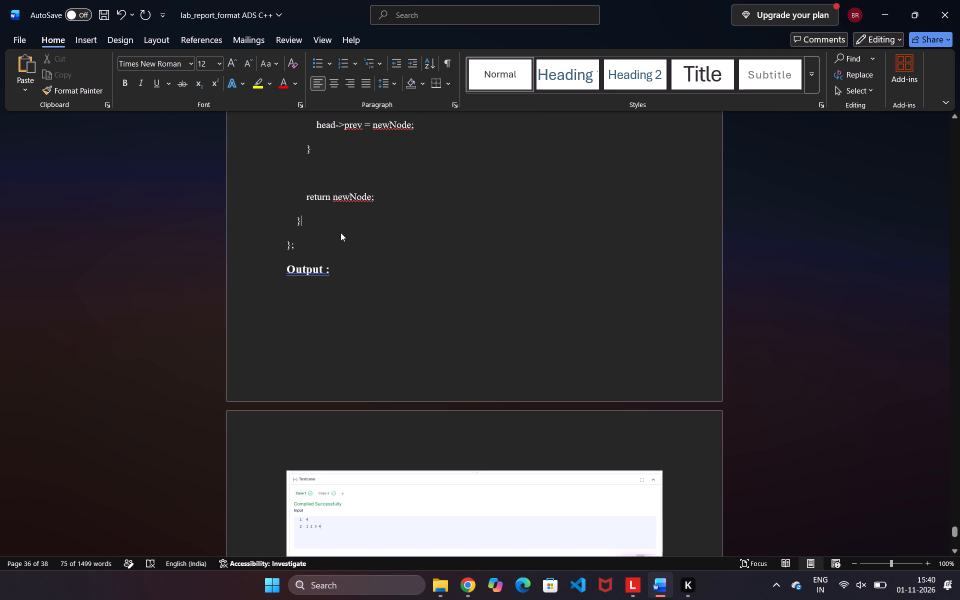
# Remove the blank line above return newNode; in Question 15's code.
pyautogui.scroll(1, 340, 232)
pyautogui.click(310, 340)
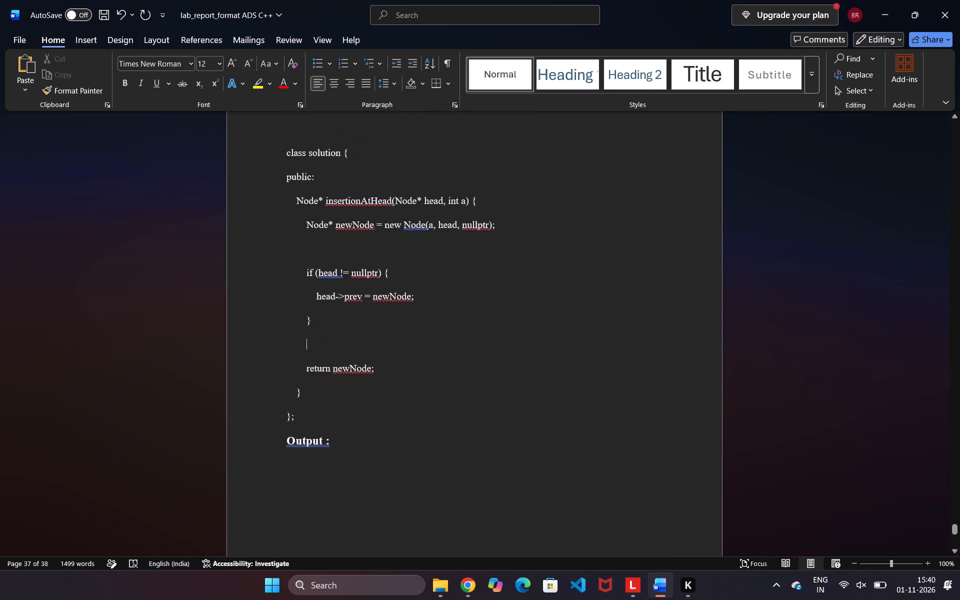
pyautogui.press('BackSpace')
pyautogui.press('BackSpace')
pyautogui.press('BackSpace')
pyautogui.press('BackSpace')
pyautogui.press('BackSpace')
pyautogui.press('BackSpace')
pyautogui.press('BackSpace')
pyautogui.press('BackSpace')
pyautogui.press('BackSpace')
# Remove the blank lines above class solution and above the opening /* comment in Question 15's code.
pyautogui.scroll(1, 310, 340)
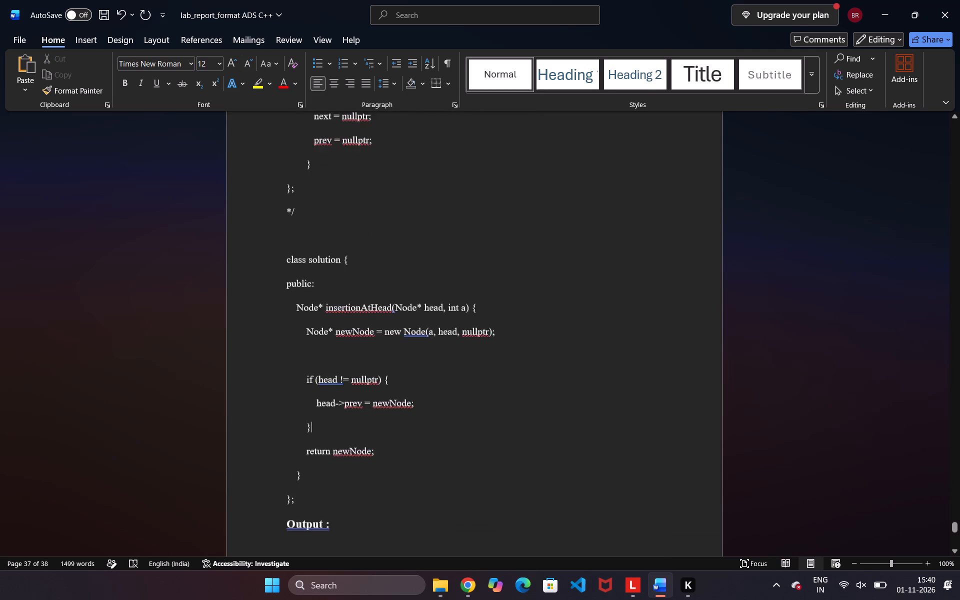
pyautogui.scroll(1, 310, 340)
pyautogui.click(283, 321)
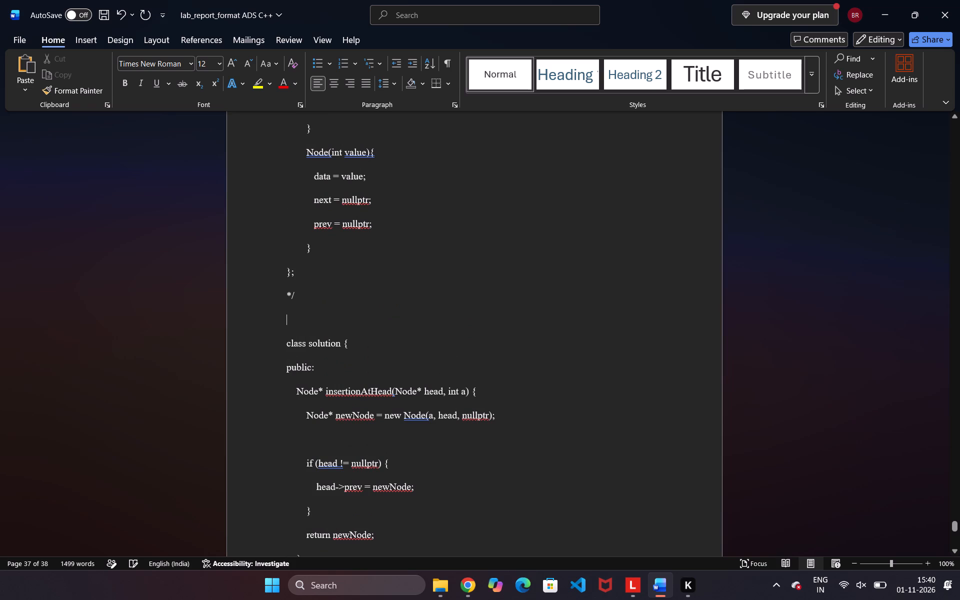
pyautogui.press('BackSpace')
pyautogui.scroll(2, 283, 321)
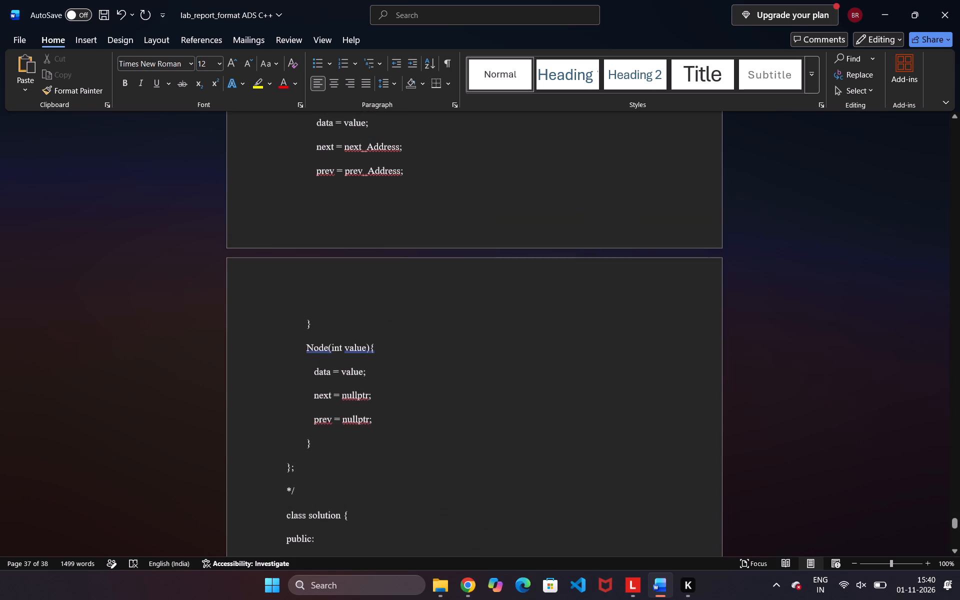
pyautogui.click(305, 304)
pyautogui.scroll(1, 366, 193)
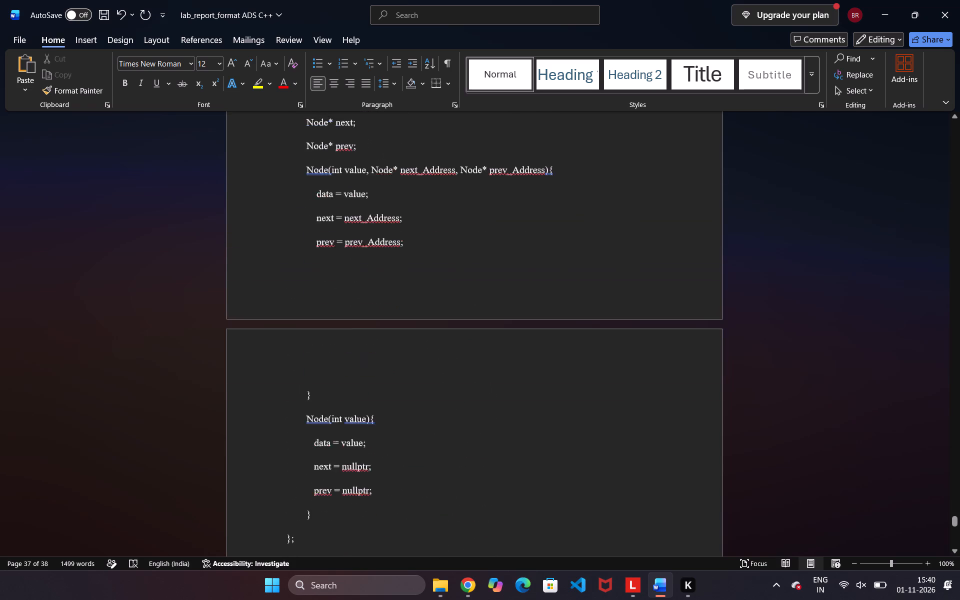
pyautogui.scroll(2, 366, 193)
pyautogui.click(289, 207)
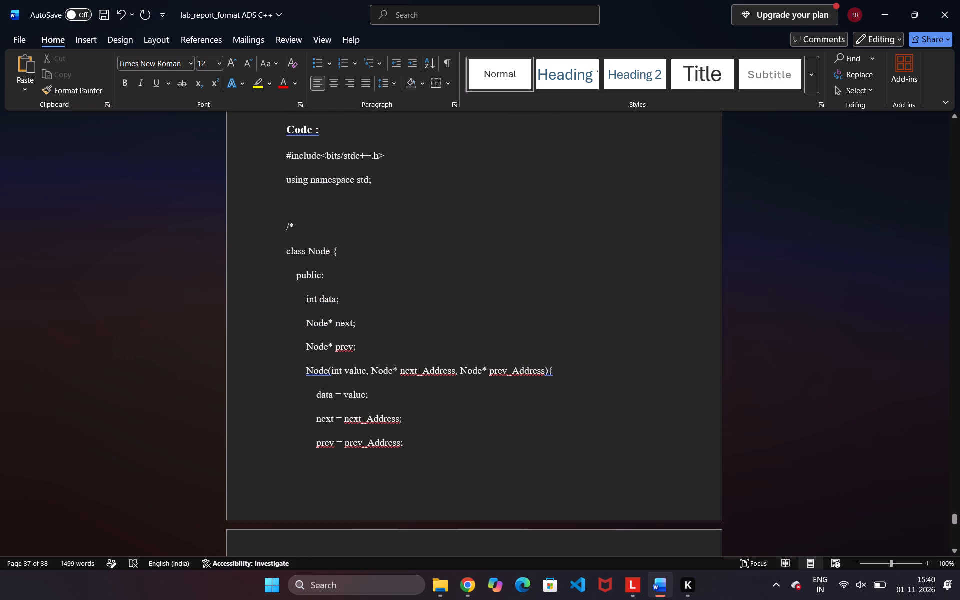
pyautogui.press('BackSpace')
# Replace Question 15's old output image in Word with a capture of the Insertion At Head Testcase pane from Chrome.
pyautogui.scroll(1, 289, 207)
pyautogui.scroll(-2, 289, 207)
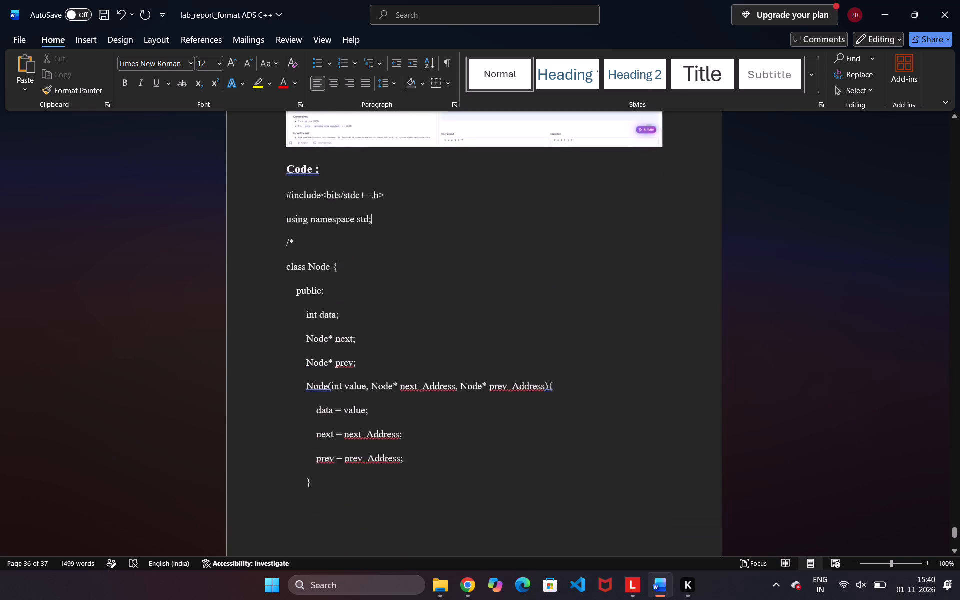
pyautogui.scroll(-5, 289, 207)
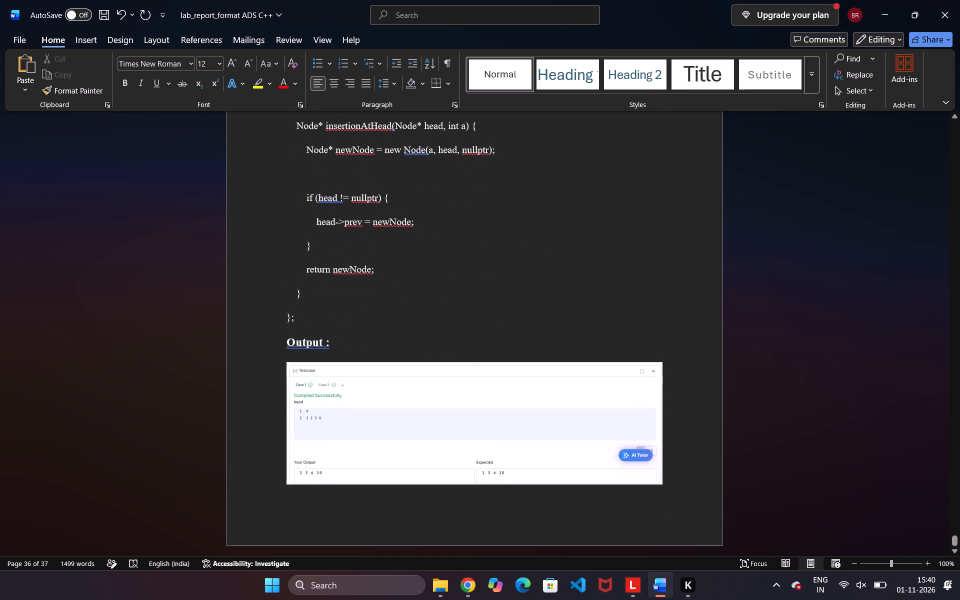
pyautogui.click(387, 415)
pyautogui.press('BackSpace')
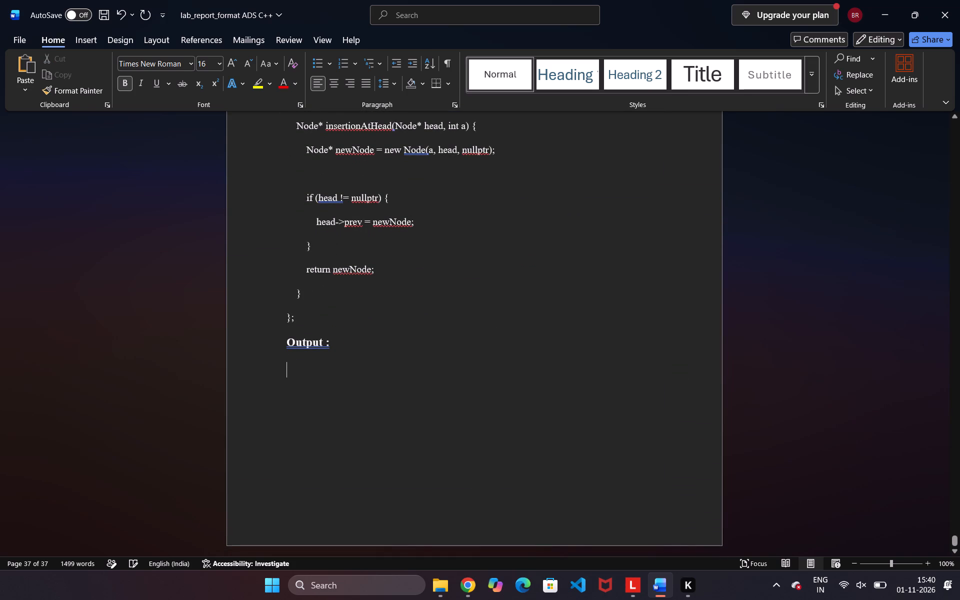
pyautogui.click(465, 591)
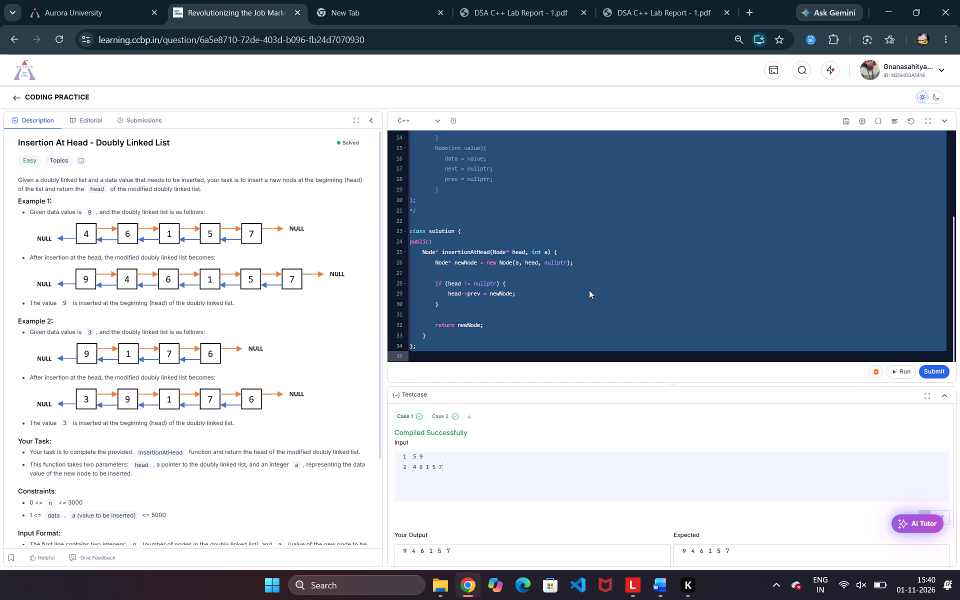
pyautogui.press('shift+super+s')
pyautogui.moveTo(384, 383); pyautogui.dragTo(475, 428)
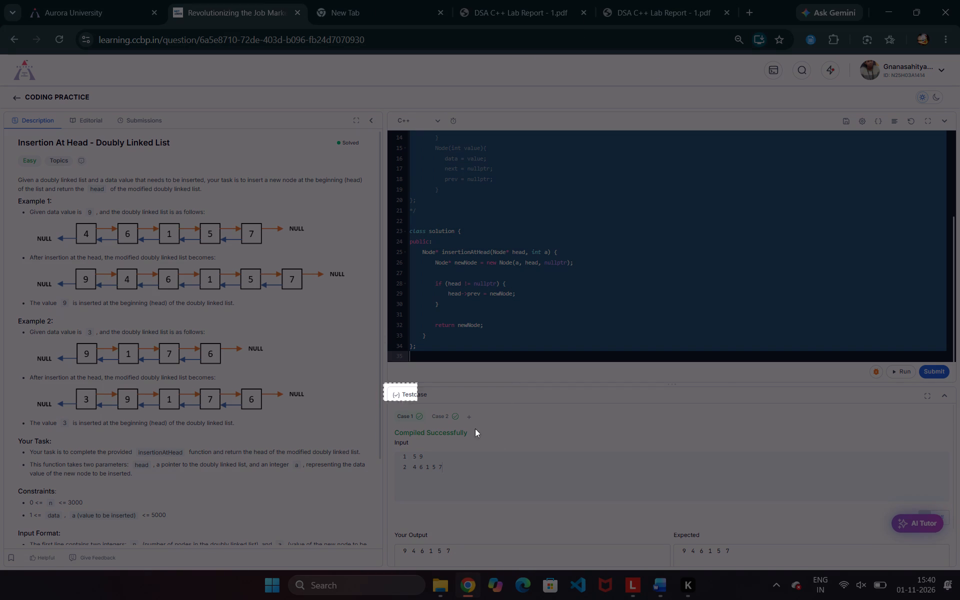
pyautogui.moveTo(475, 428); pyautogui.dragTo(959, 570)
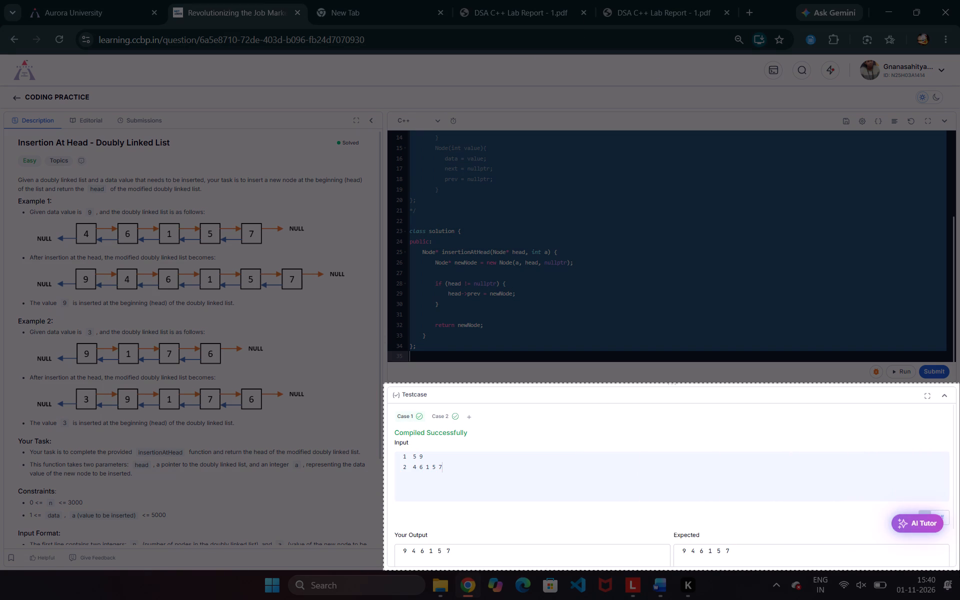
pyautogui.moveTo(959, 570); pyautogui.dragTo(959, 569)
pyautogui.click(670, 583)
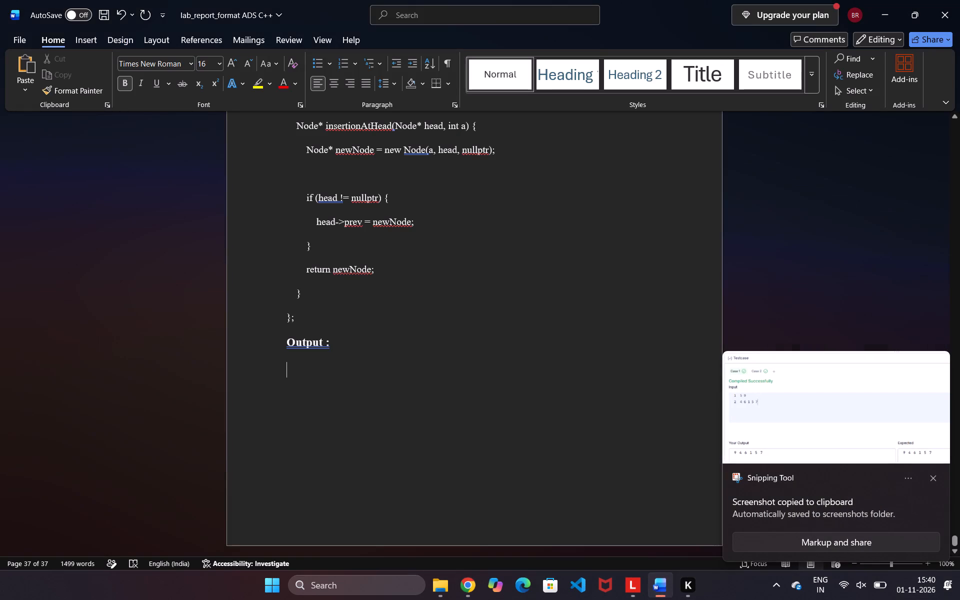
pyautogui.hotkey('ctrl', 'v')
# Add a title line reading Lab Report - 1 above Question 1 on page 3 of the report.
pyautogui.scroll(20, 543, 414)
pyautogui.scroll(10, 543, 414)
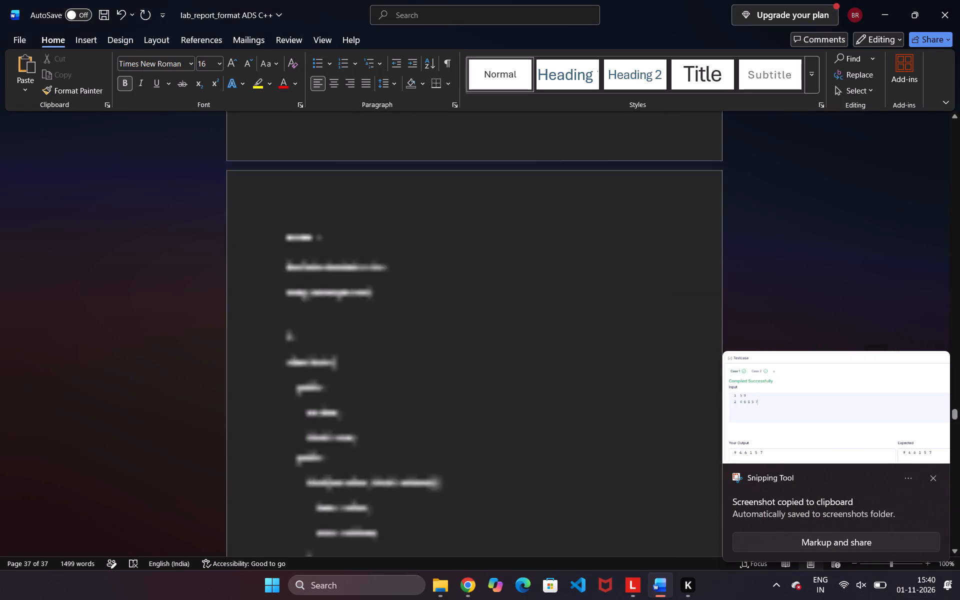
pyautogui.scroll(17, 543, 414)
pyautogui.scroll(-3, 543, 414)
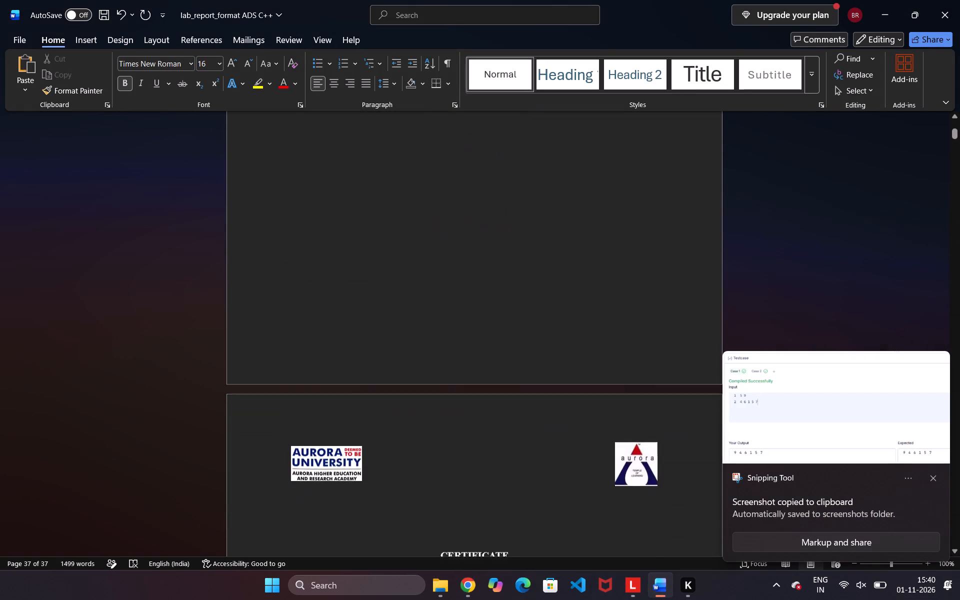
pyautogui.scroll(-4, 543, 414)
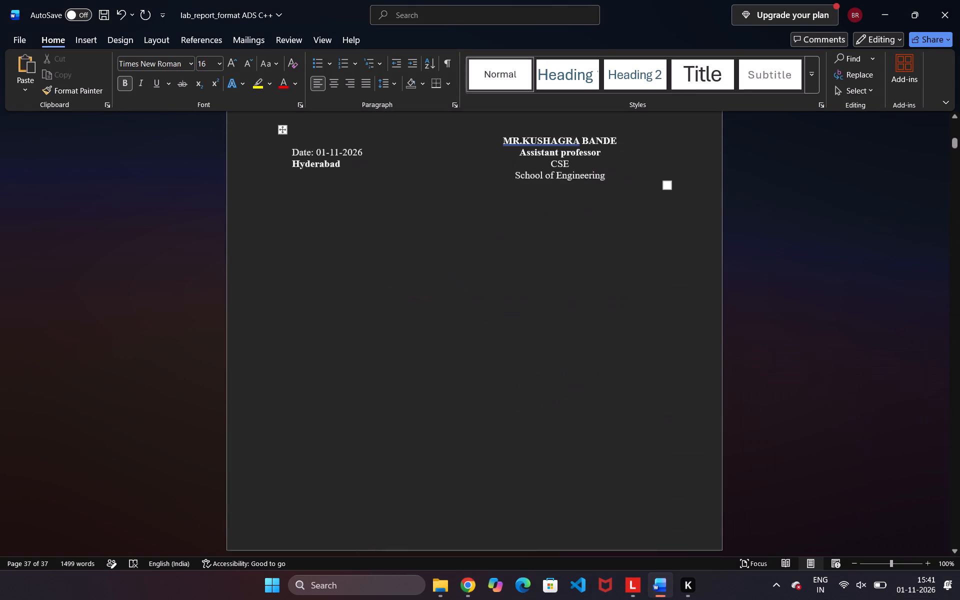
pyautogui.scroll(-2, 543, 414)
pyautogui.click(292, 353)
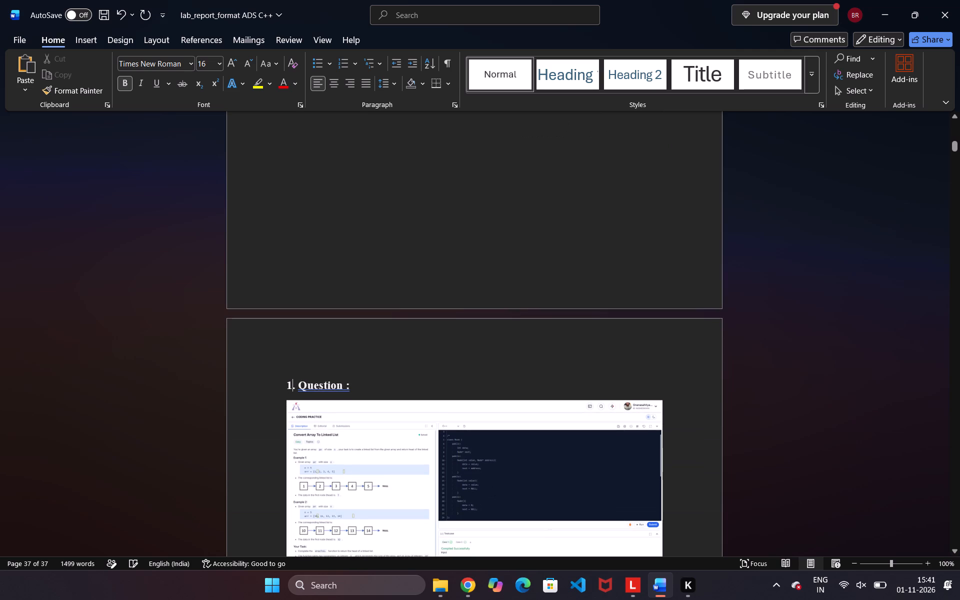
pyautogui.click(284, 369)
pyautogui.press('Return')
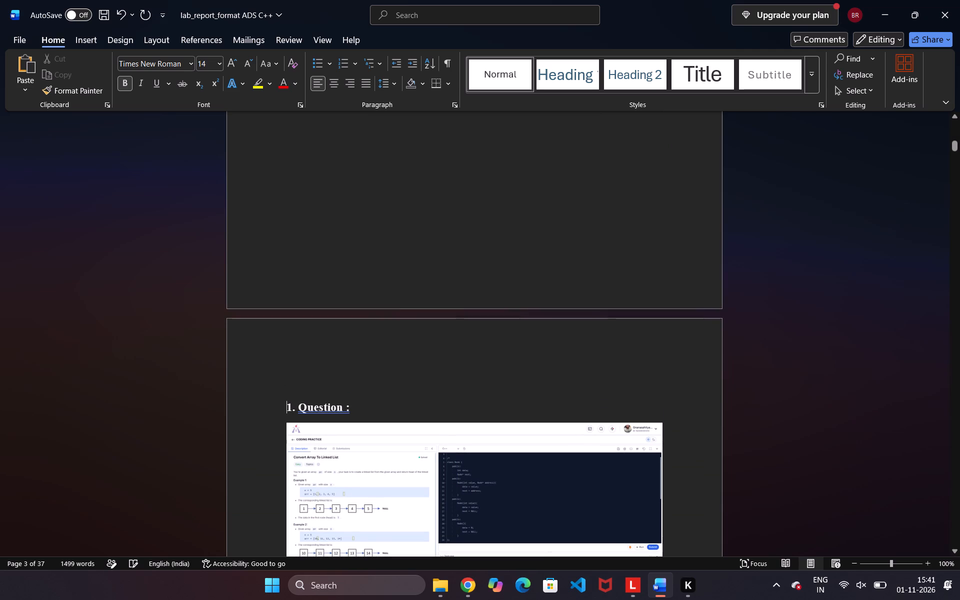
pyautogui.press('Up')
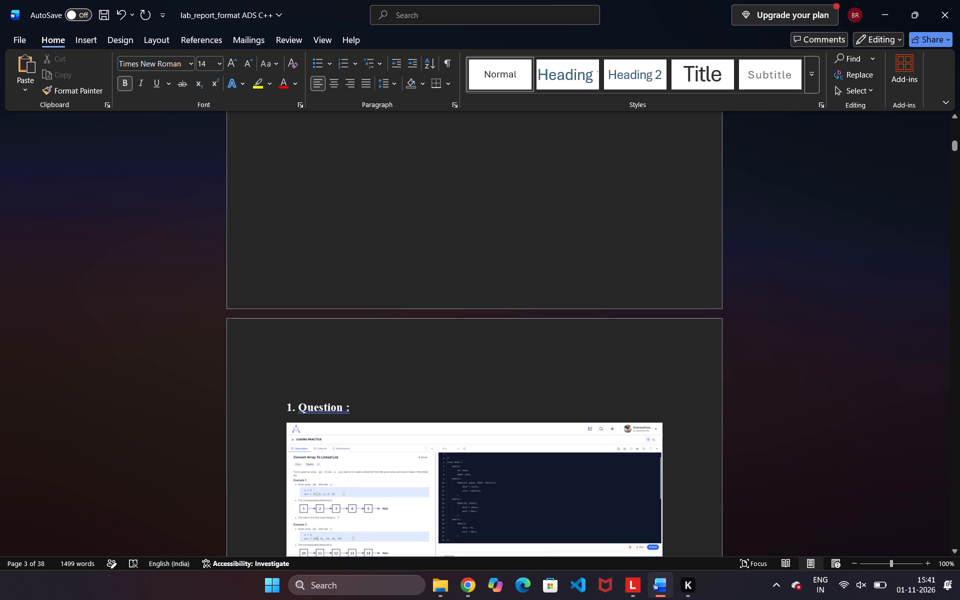
pyautogui.press('Tab')
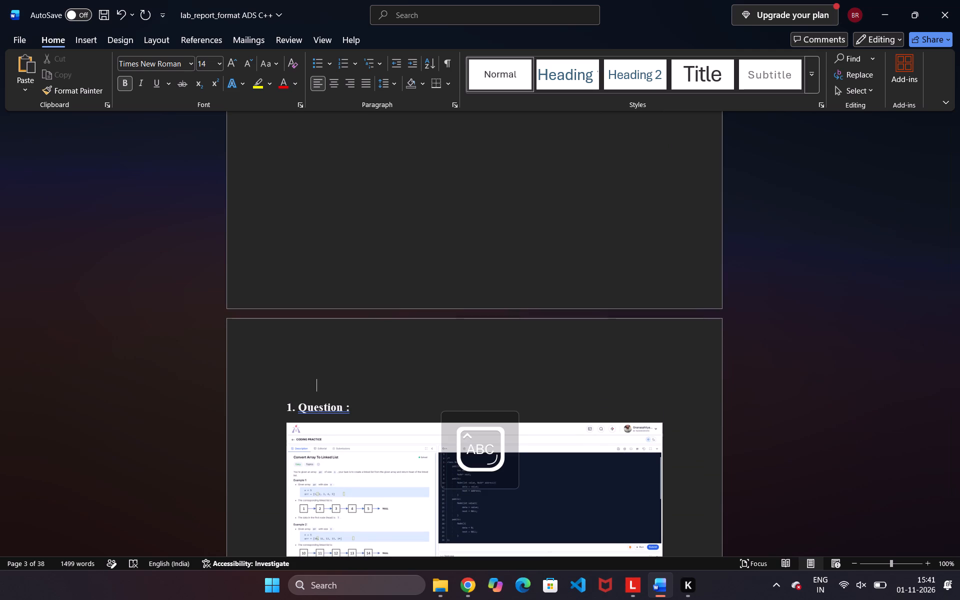
pyautogui.press('l')
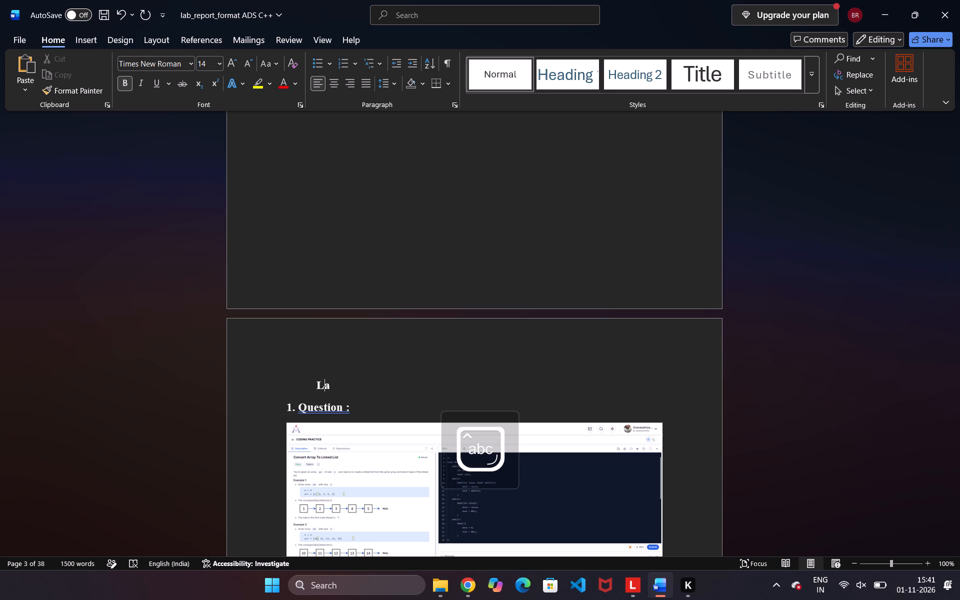
pyautogui.press('r')
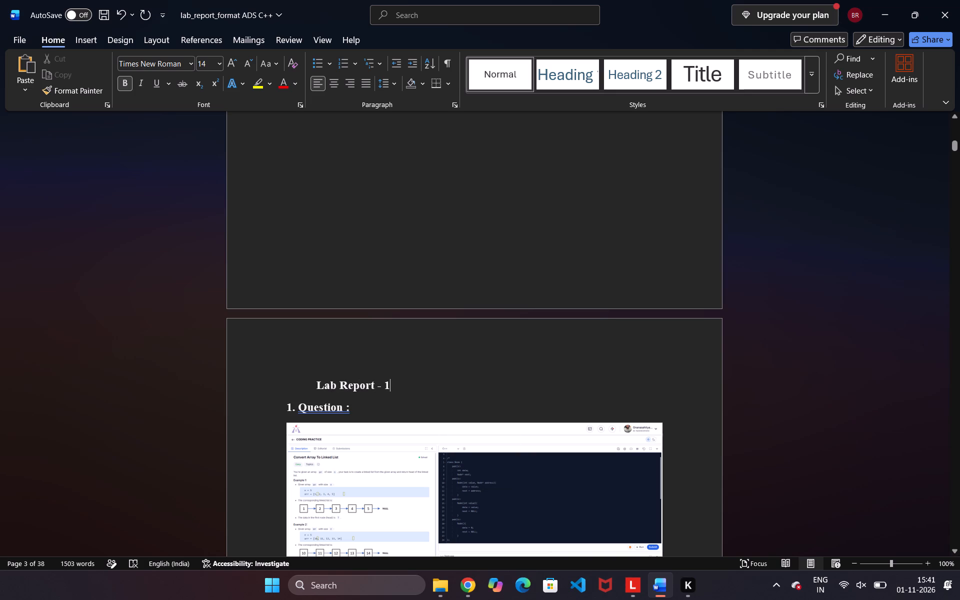
# Shift the Lab Report title above Question 1 across to roughly the centre of its line.
pyautogui.click(313, 382)
pyautogui.press('Tab')
pyautogui.press('Tab')
pyautogui.press('Tab')
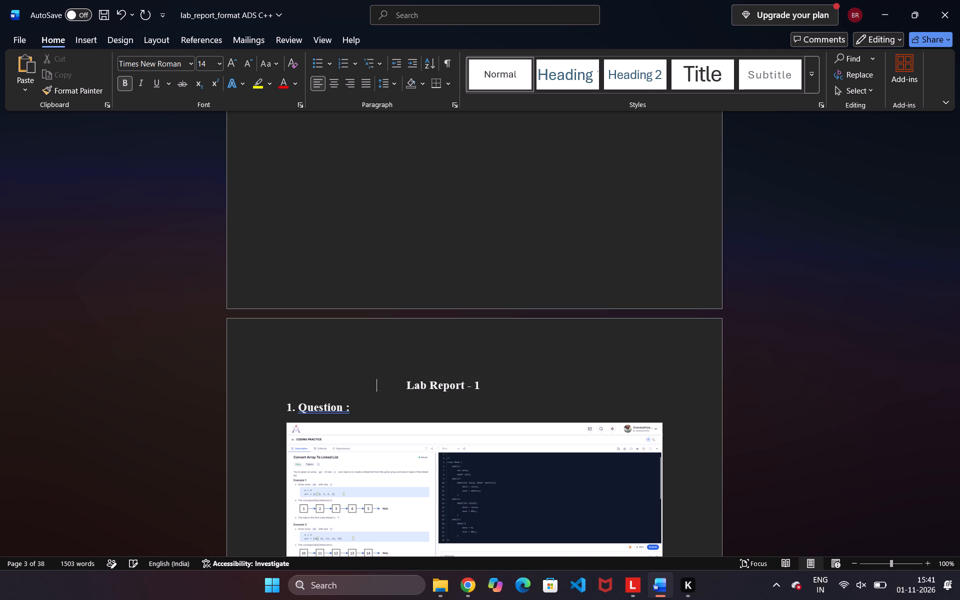
pyautogui.press('Tab')
pyautogui.press('BackSpace')
pyautogui.press('Tab')
pyautogui.press('Tab')
pyautogui.press('BackSpace')
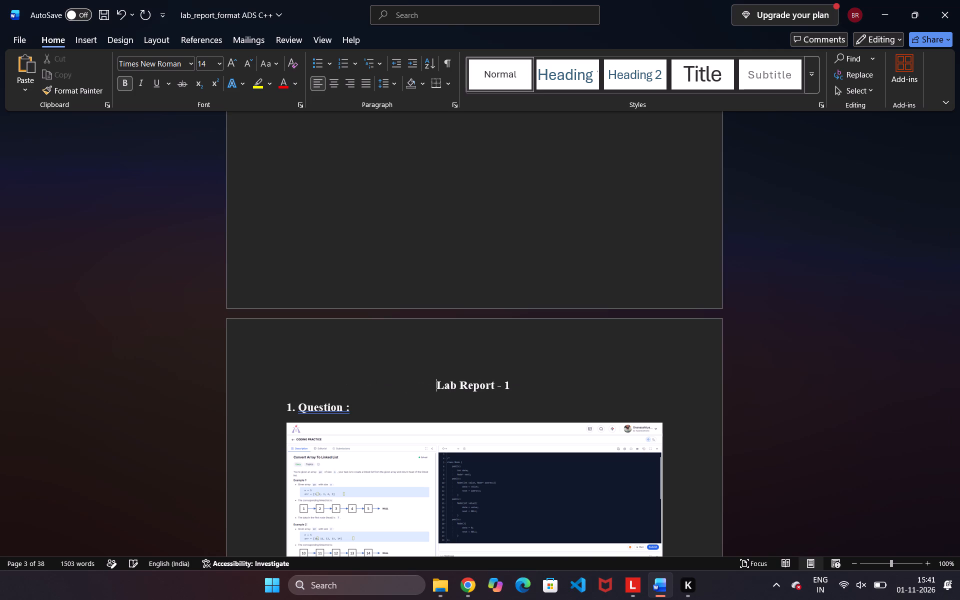
pyautogui.press('BackSpace')
pyautogui.press('space')
pyautogui.press('space')
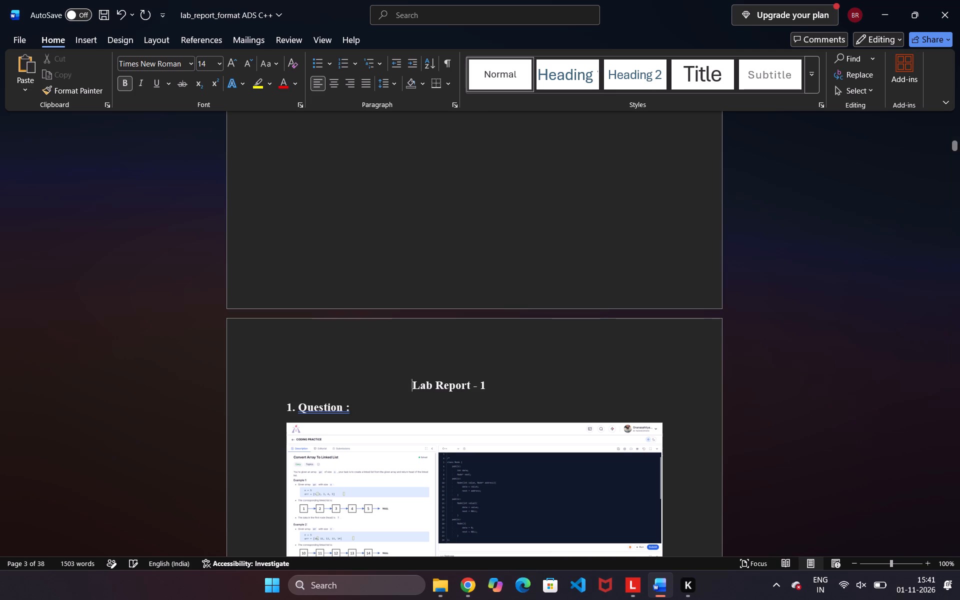
pyautogui.press('space')
# Change the number in the Lab Report title to 2.
pyautogui.click(497, 383)
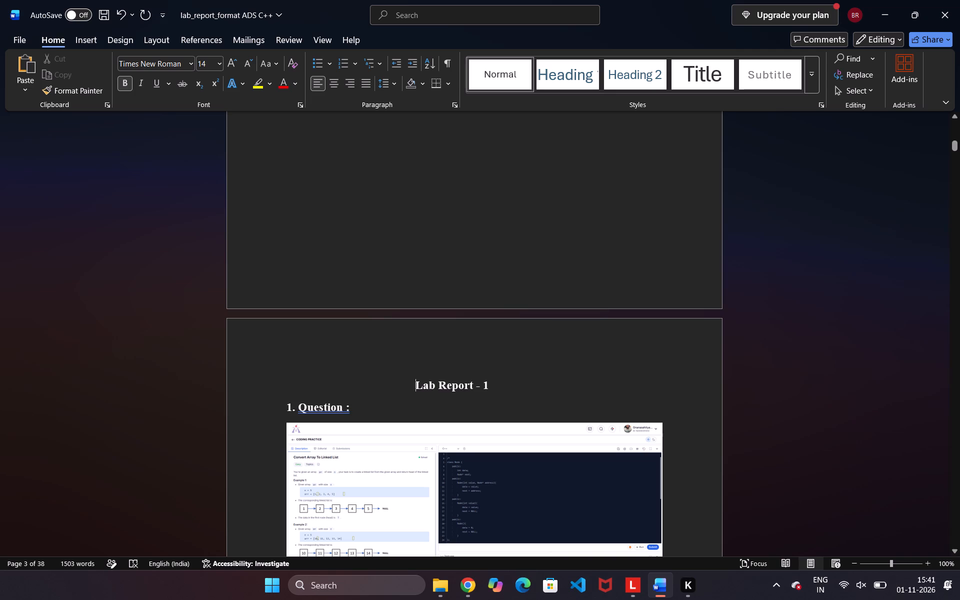
pyautogui.press('BackSpace')
pyautogui.press('2')
# Look through the report's exercise pages and return to the title above Question 1, checking the layout.
pyautogui.scroll(-12, 497, 383)
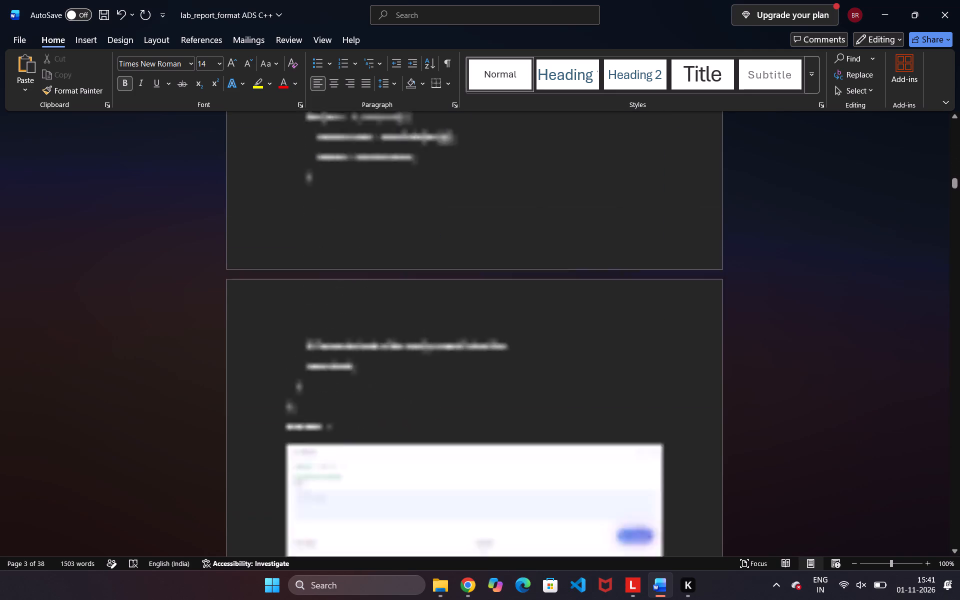
pyautogui.scroll(-15, 497, 383)
pyautogui.scroll(20, 497, 383)
pyautogui.scroll(2, 497, 383)
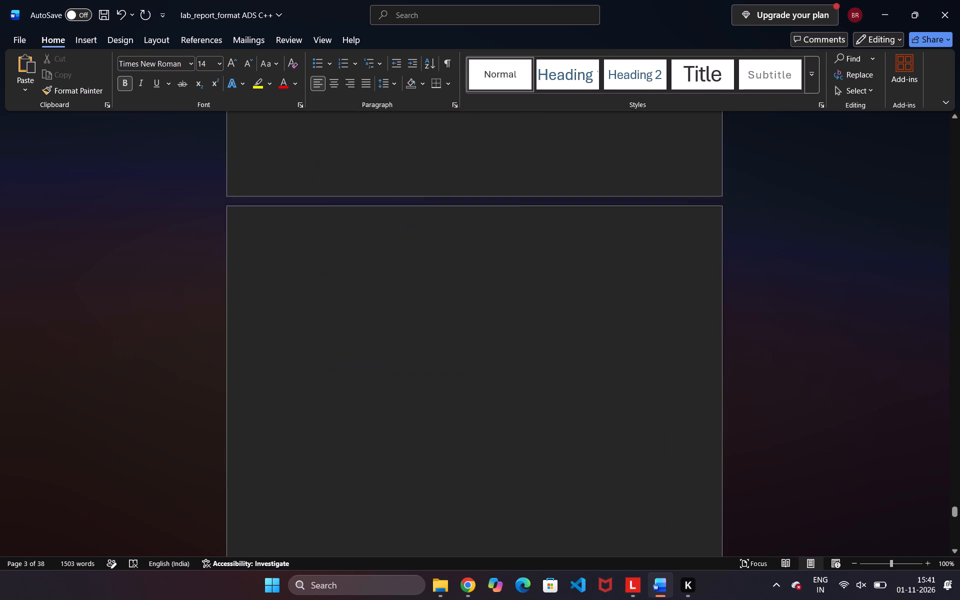
pyautogui.scroll(14, 497, 383)
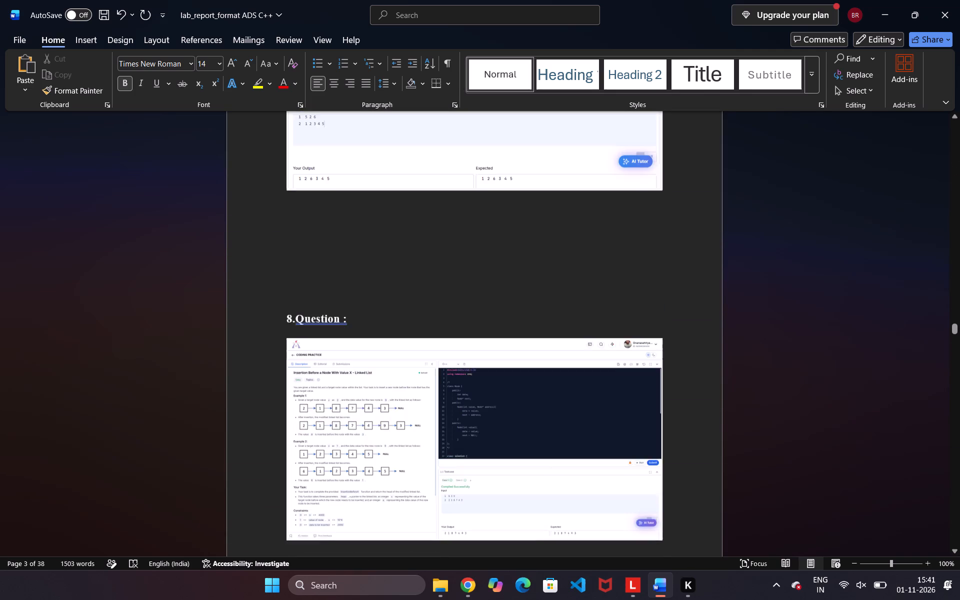
pyautogui.scroll(5, 497, 383)
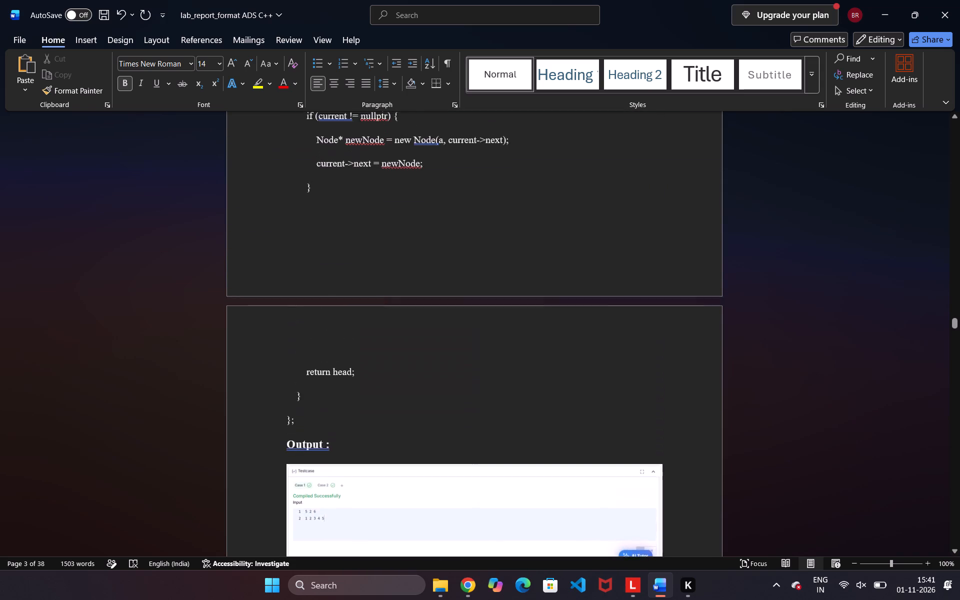
pyautogui.scroll(14, 497, 383)
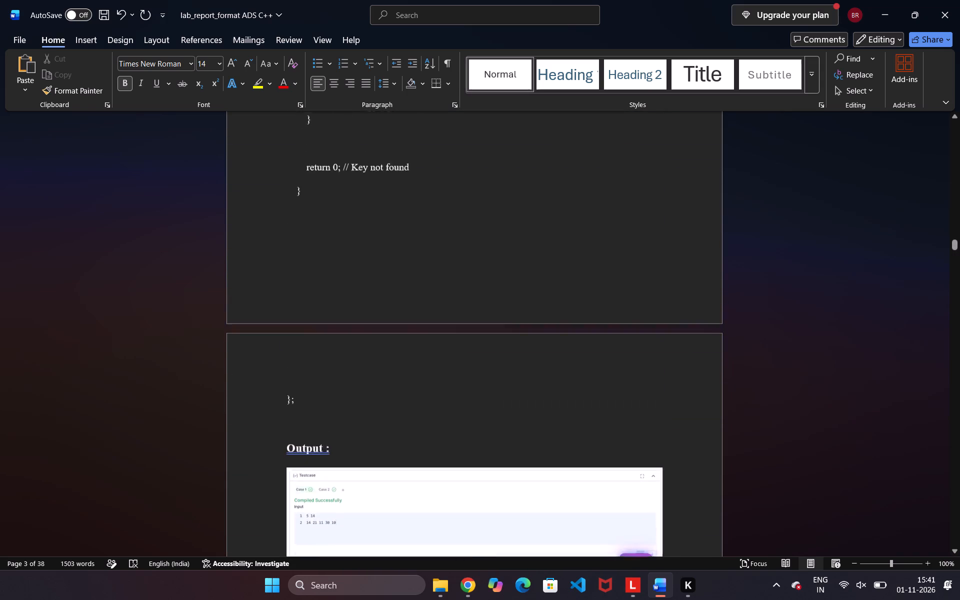
pyautogui.scroll(13, 497, 383)
pyautogui.scroll(18, 497, 383)
pyautogui.scroll(-4, 497, 383)
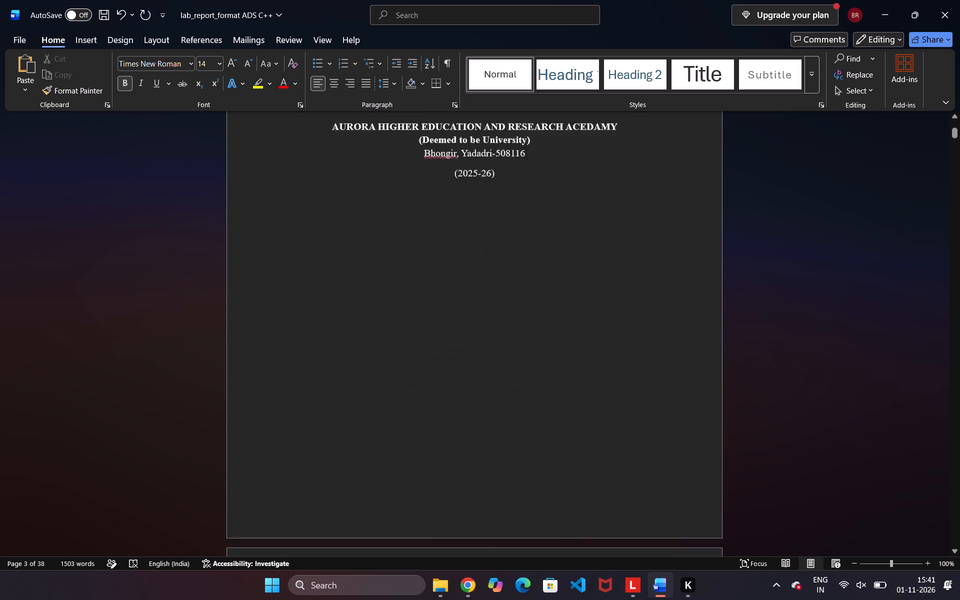
pyautogui.scroll(-6, 497, 383)
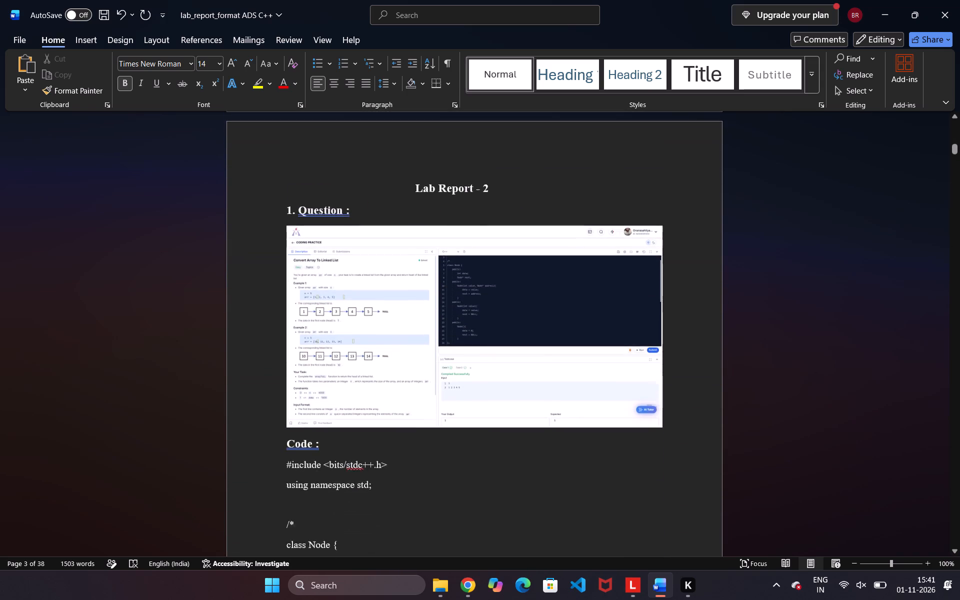
# Remove the blank line between Question 1's output image and the Question 2 heading.
pyautogui.scroll(-7, 497, 383)
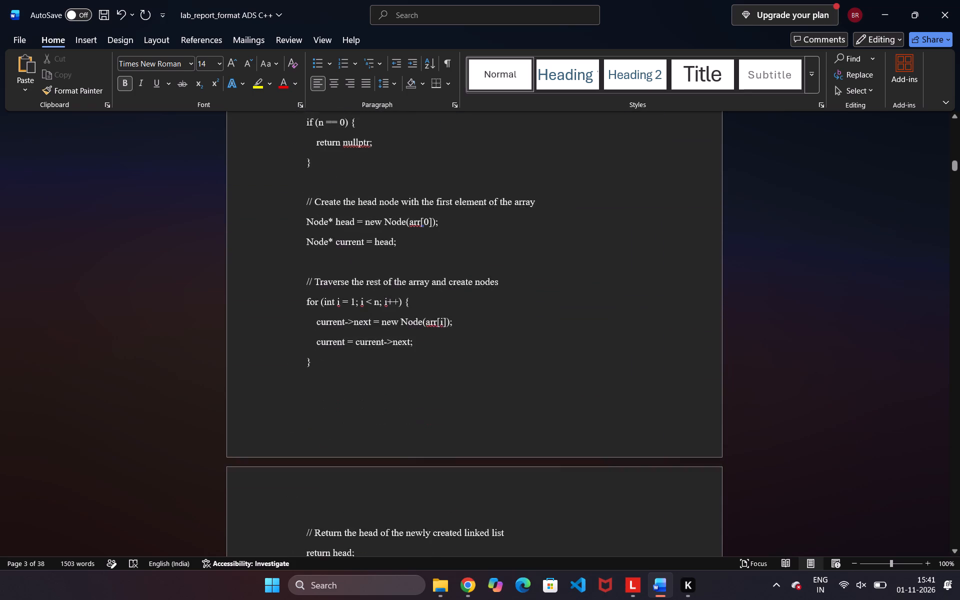
pyautogui.scroll(-4, 497, 383)
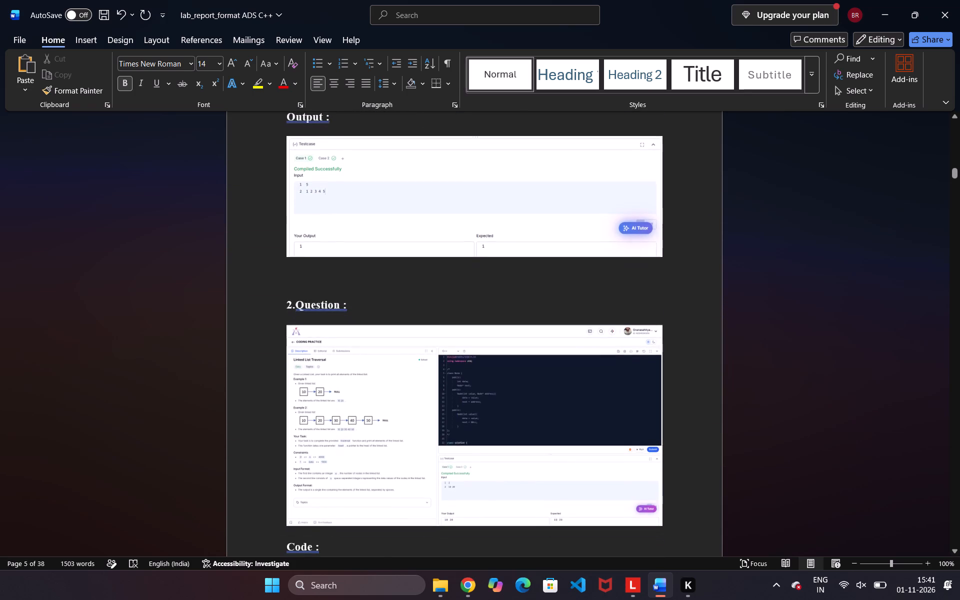
pyautogui.scroll(-1, 497, 383)
pyautogui.scroll(3, 465, 215)
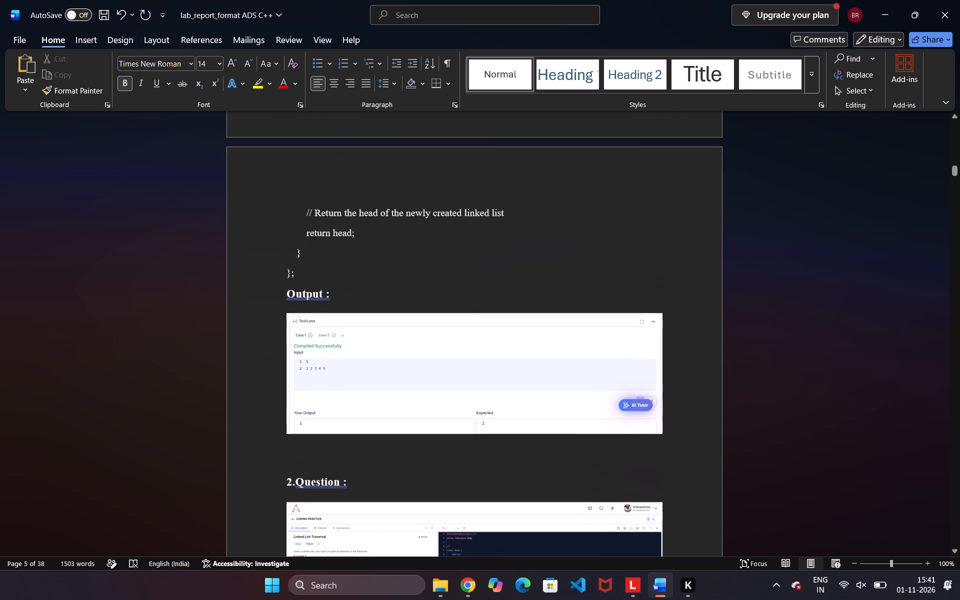
pyautogui.click(287, 465)
pyautogui.press('BackSpace')
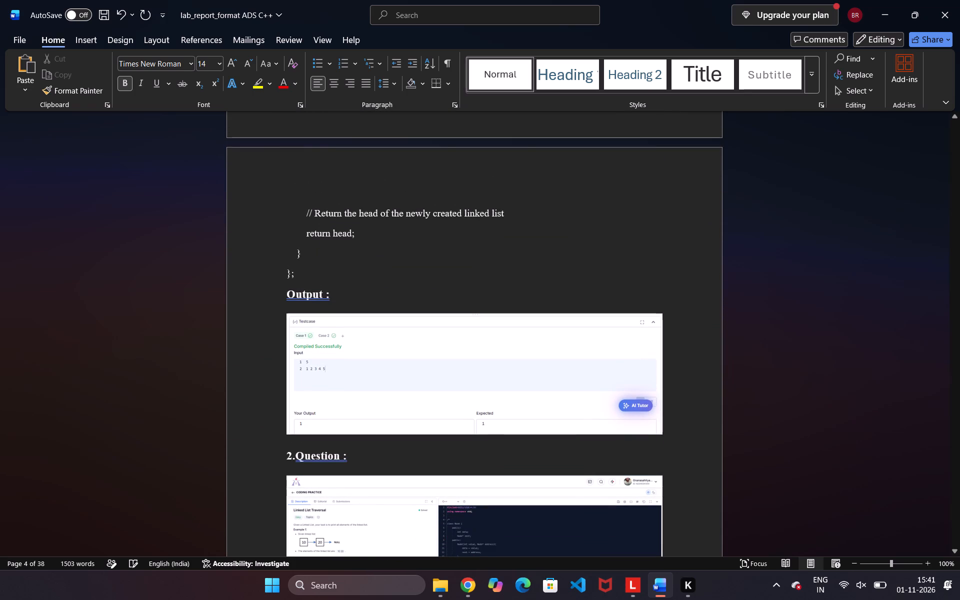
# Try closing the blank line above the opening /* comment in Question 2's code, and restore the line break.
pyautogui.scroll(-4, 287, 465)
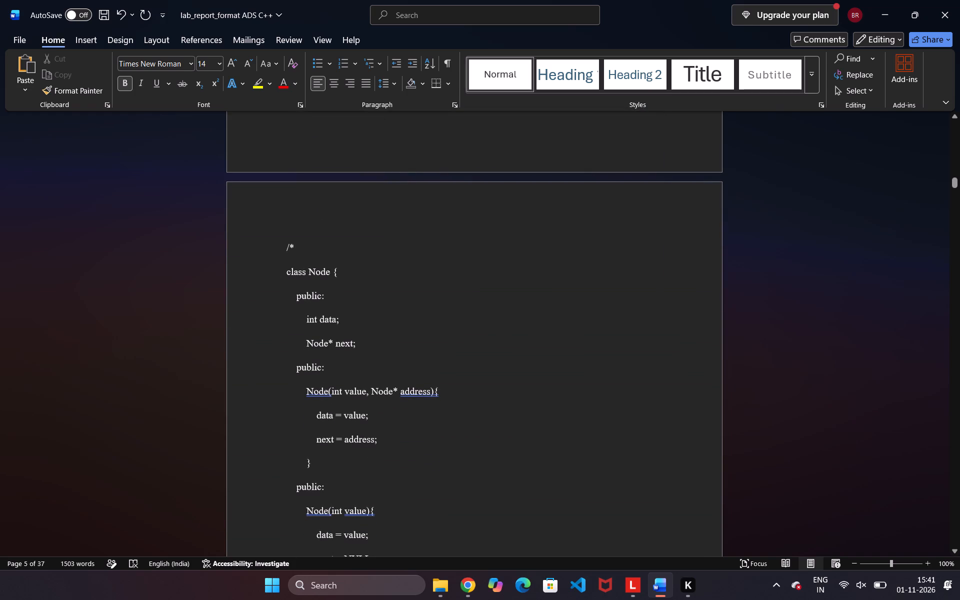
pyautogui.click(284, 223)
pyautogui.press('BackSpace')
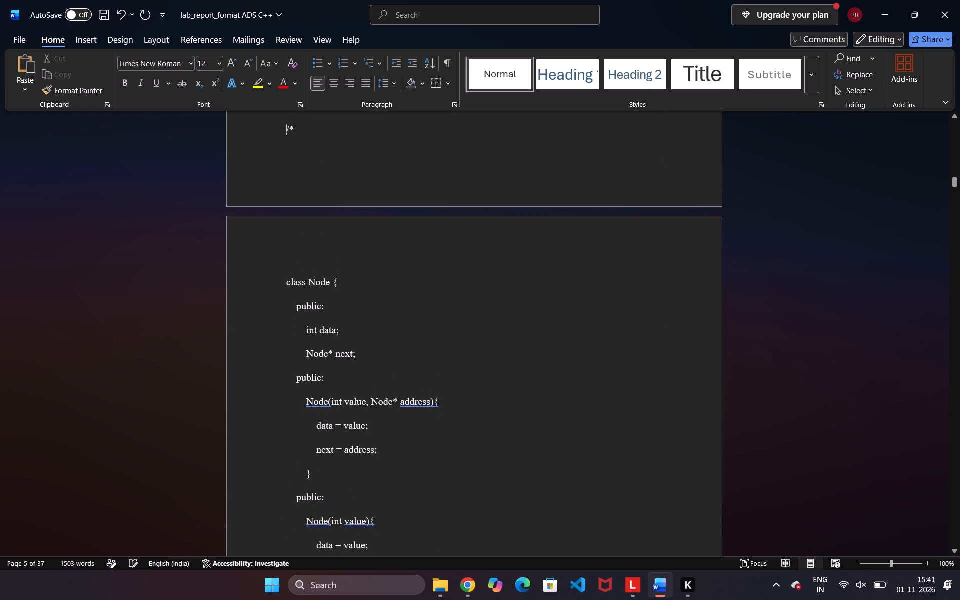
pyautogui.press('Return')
# Remove the blank line above class solution in Question 2's code.
pyautogui.scroll(-3, 284, 223)
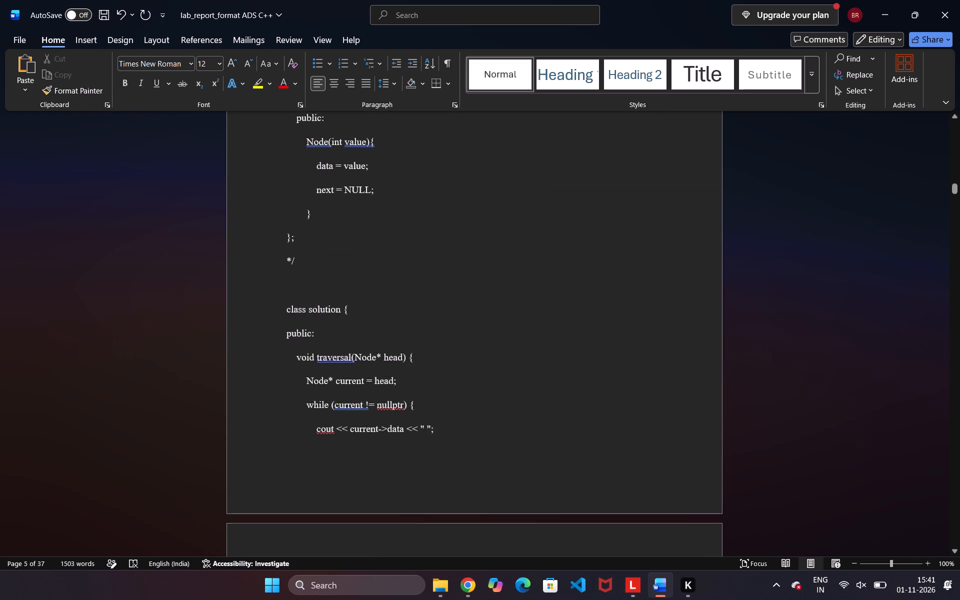
pyautogui.scroll(-1, 284, 223)
pyautogui.click(288, 168)
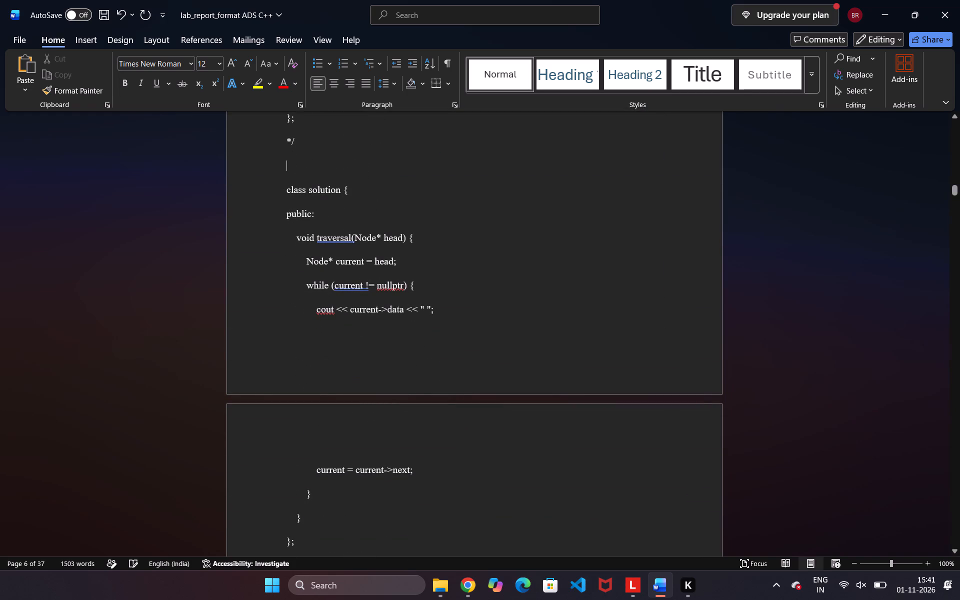
pyautogui.press('BackSpace')
# Remove the blank line above class solution in Question 3's code.
pyautogui.scroll(-2, 288, 168)
pyautogui.scroll(-3, 304, 278)
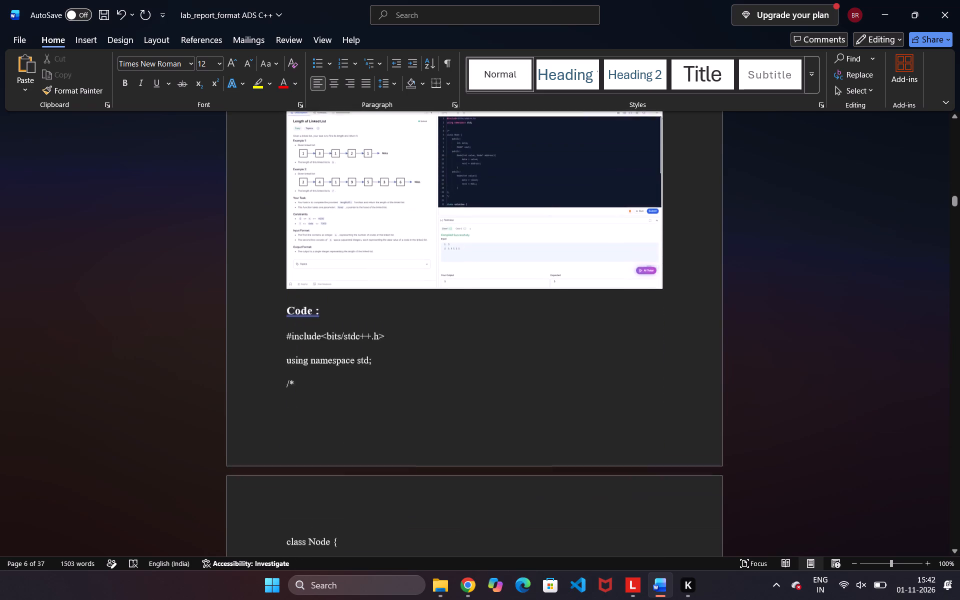
pyautogui.scroll(-5, 304, 278)
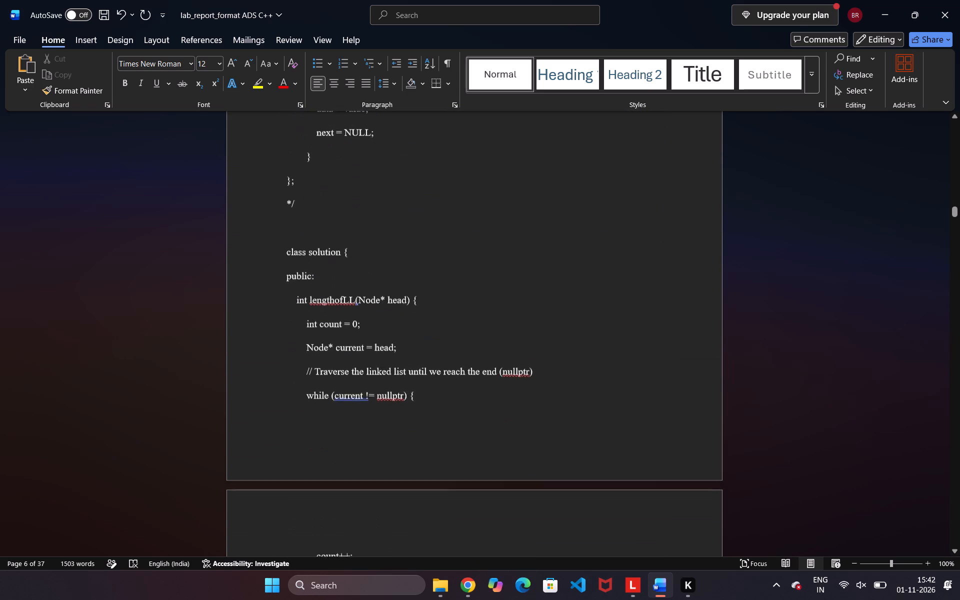
pyautogui.scroll(-1, 304, 278)
pyautogui.scroll(1, 304, 278)
pyautogui.click(290, 208)
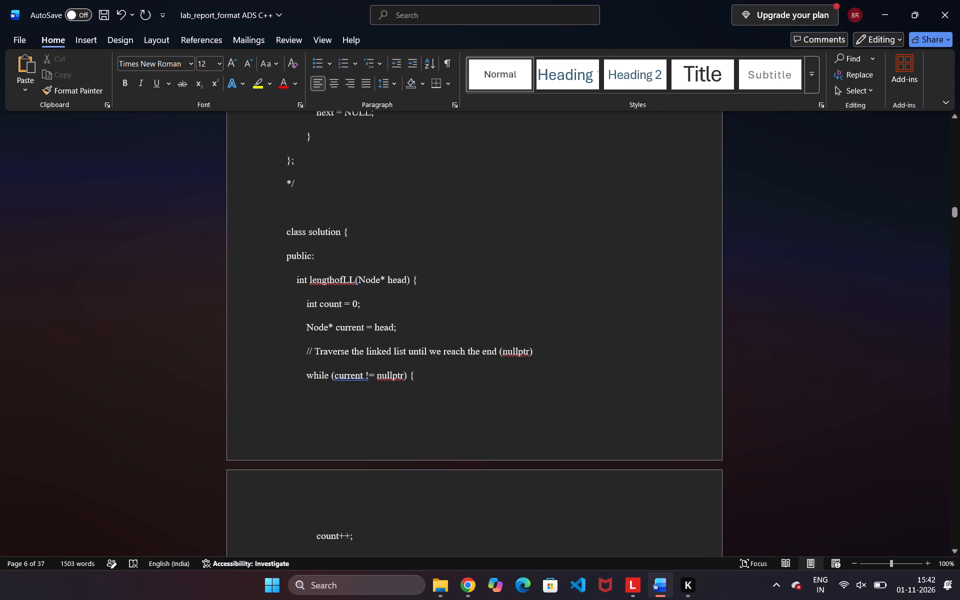
pyautogui.press('BackSpace')
# Remove the blank line above class solution in Question 4's code.
pyautogui.scroll(-2, 290, 208)
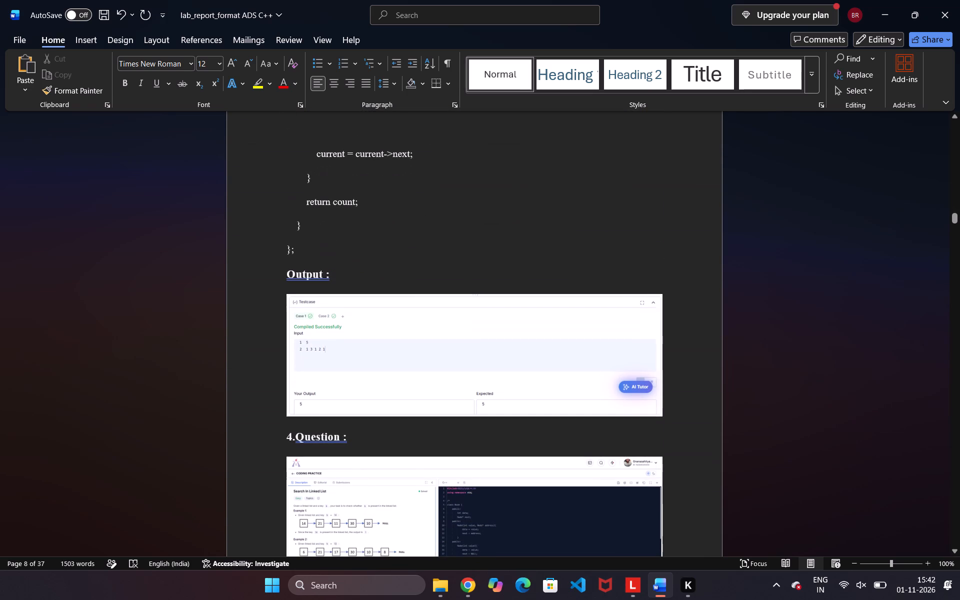
pyautogui.scroll(-3, 316, 263)
pyautogui.scroll(1, 316, 263)
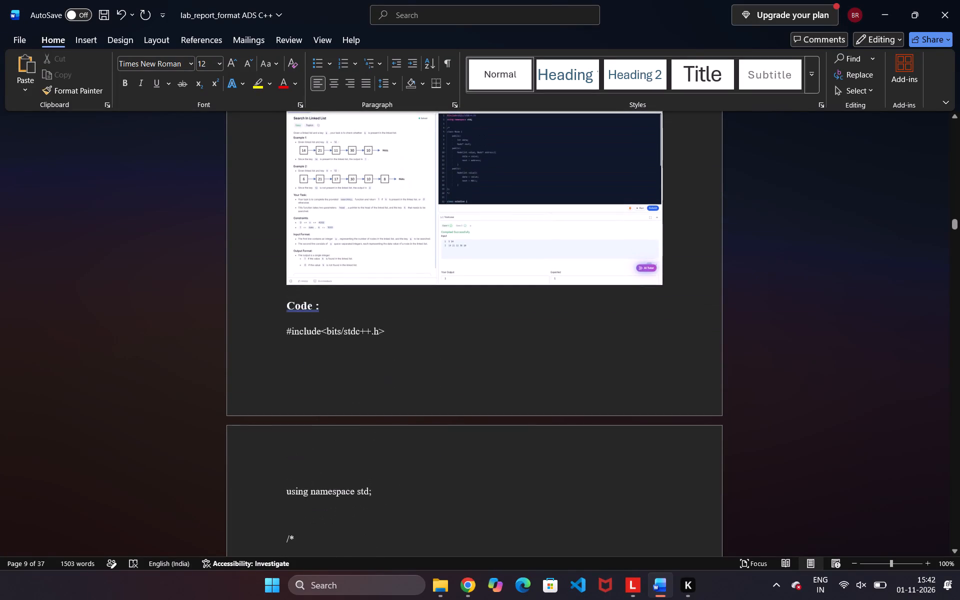
pyautogui.scroll(-5, 316, 263)
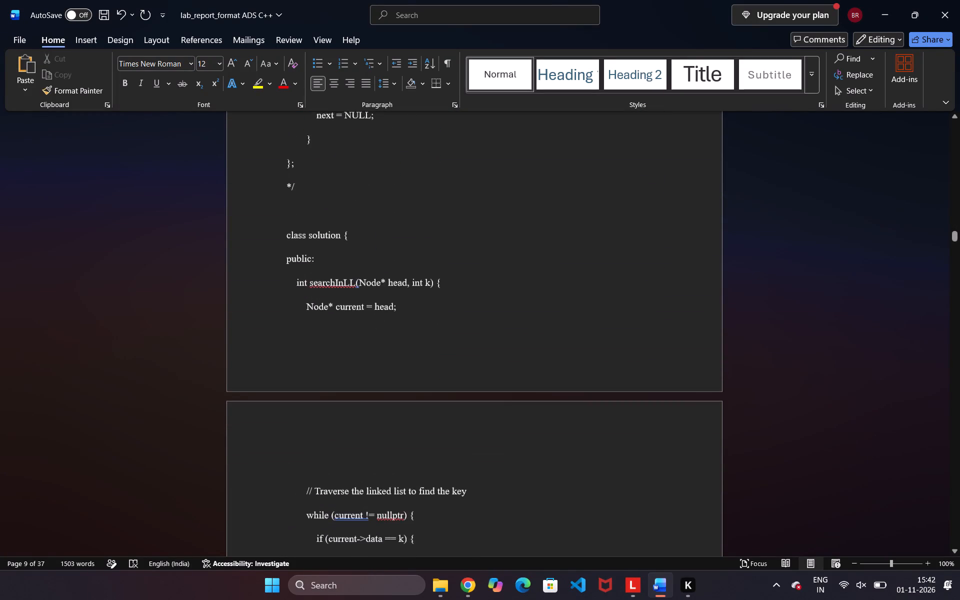
pyautogui.scroll(-1, 316, 263)
pyautogui.click(292, 266)
pyautogui.press('BackSpace')
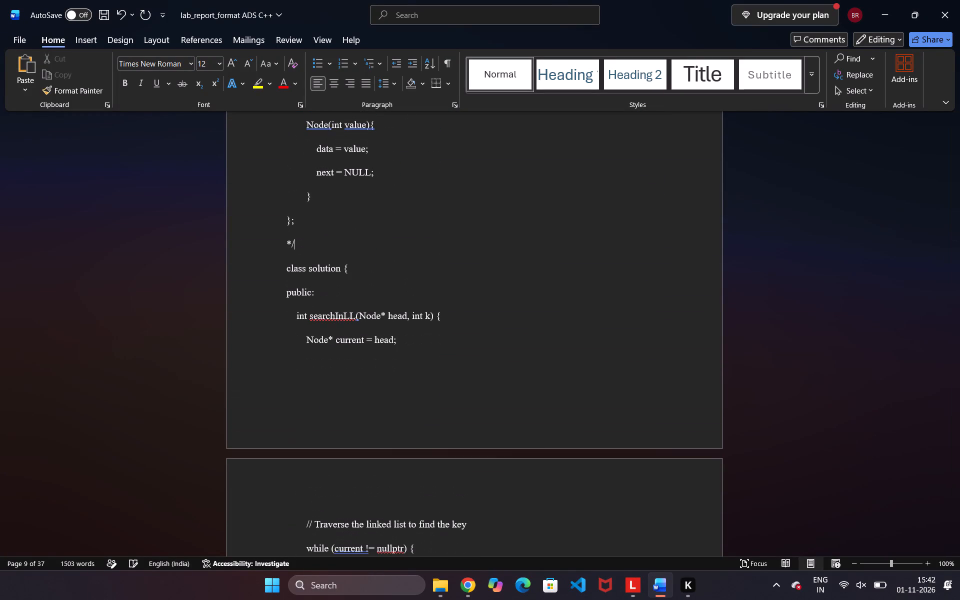
# Remove the blank line above return 0; // Key not found in Question 4's code.
pyautogui.scroll(-2, 292, 266)
pyautogui.click(305, 402)
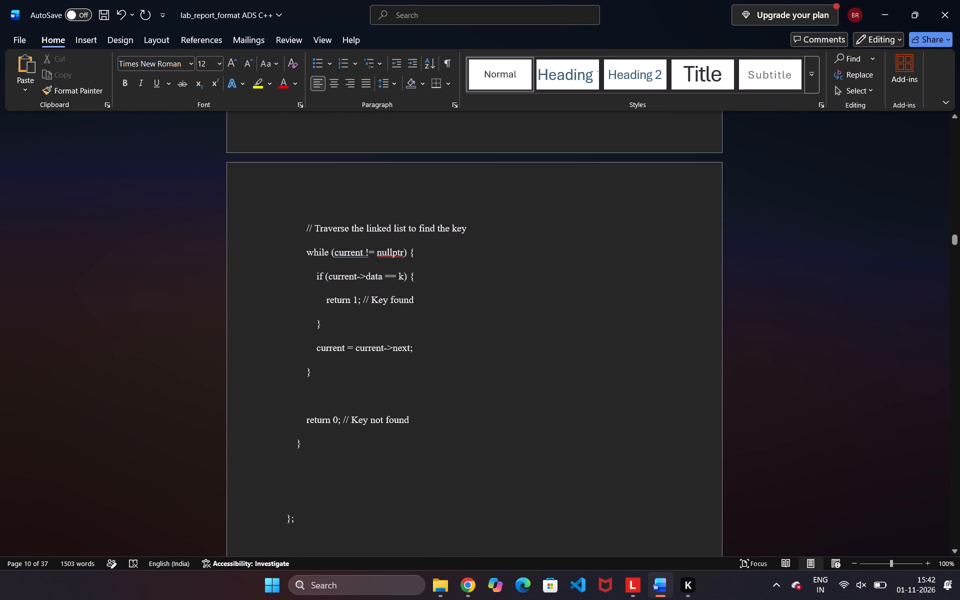
pyautogui.press('BackSpace')
pyautogui.press('BackSpace')
pyautogui.press('BackSpace')
pyautogui.press('BackSpace')
pyautogui.press('BackSpace')
pyautogui.press('BackSpace')
pyautogui.press('BackSpace')
pyautogui.press('BackSpace')
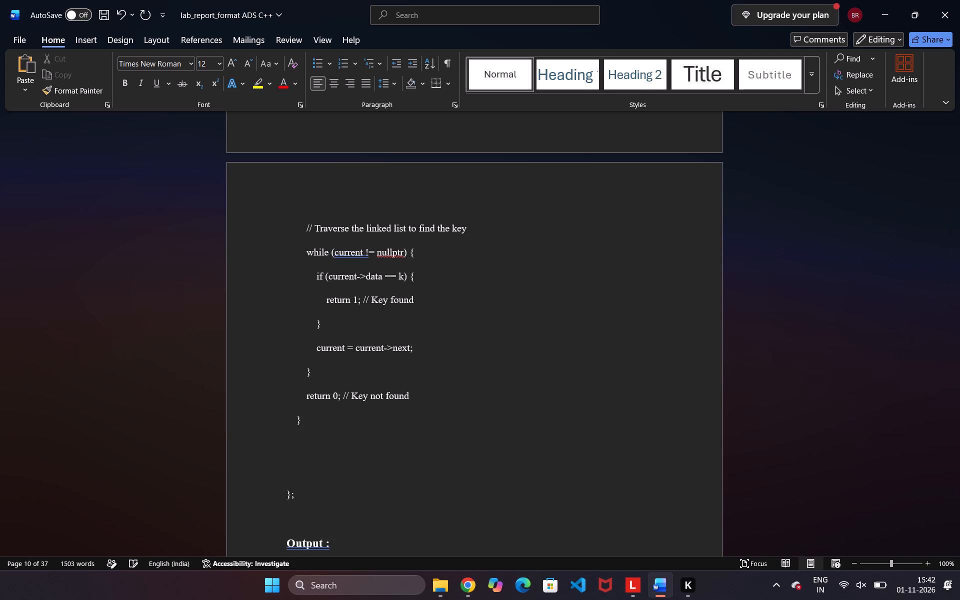
# Remove the blank lines between the last two closing braces at the end of Question 4's code.
pyautogui.click(288, 476)
pyautogui.press('BackSpace')
pyautogui.press('BackSpace')
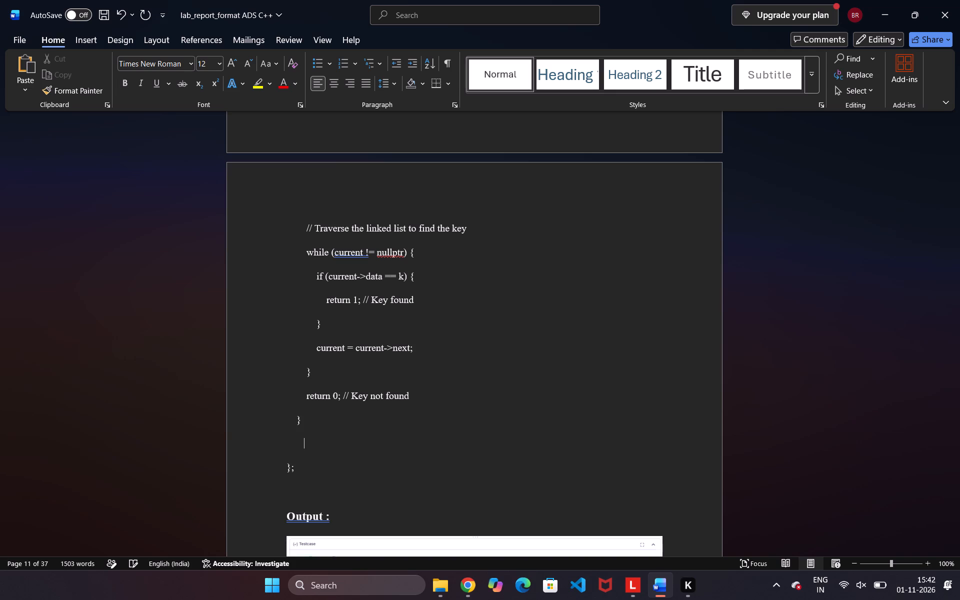
pyautogui.press('BackSpace')
pyautogui.press('BackSpace')
pyautogui.press('BackSpace')
pyautogui.press('BackSpace')
pyautogui.press('BackSpace')
pyautogui.press('BackSpace')
pyautogui.press('BackSpace')
pyautogui.press('BackSpace')
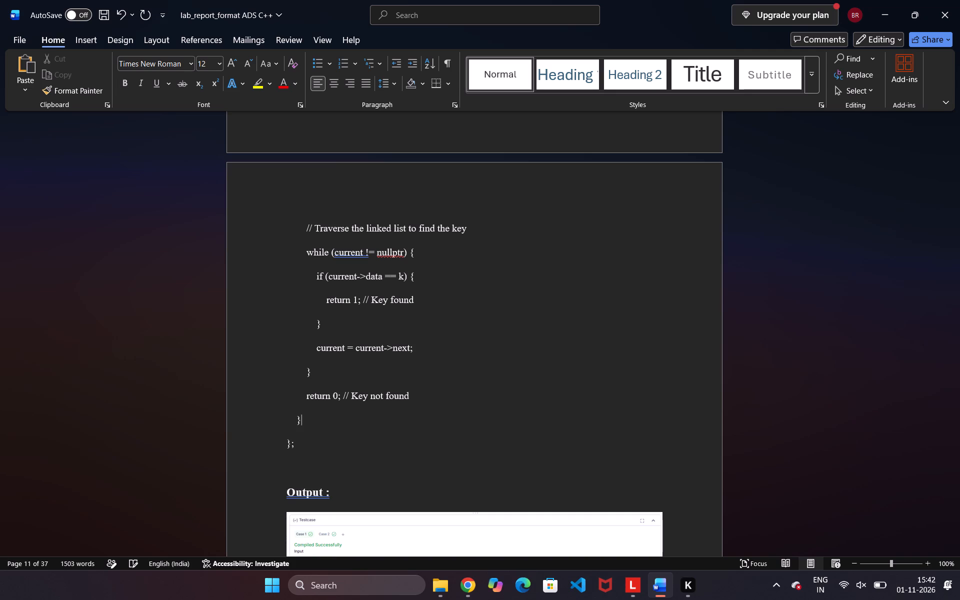
# Remove the blank line between the end of Question 4's code and its Output heading.
pyautogui.scroll(-2, 288, 476)
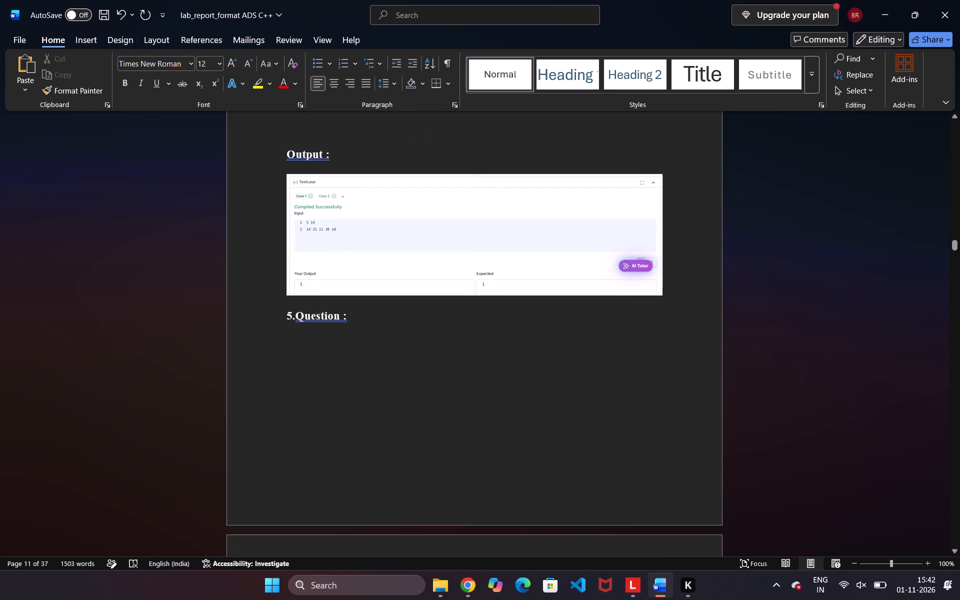
pyautogui.scroll(1, 325, 456)
pyautogui.click(285, 228)
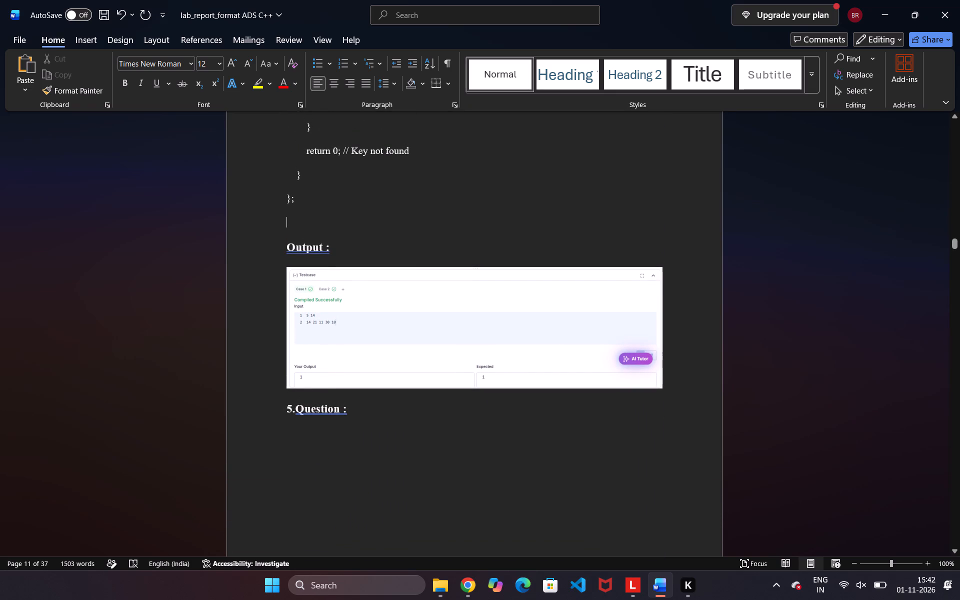
pyautogui.press('BackSpace')
# Close up the blank line between Node* current = head; and the // Traverse comment in Question 4's code.
pyautogui.scroll(1, 347, 240)
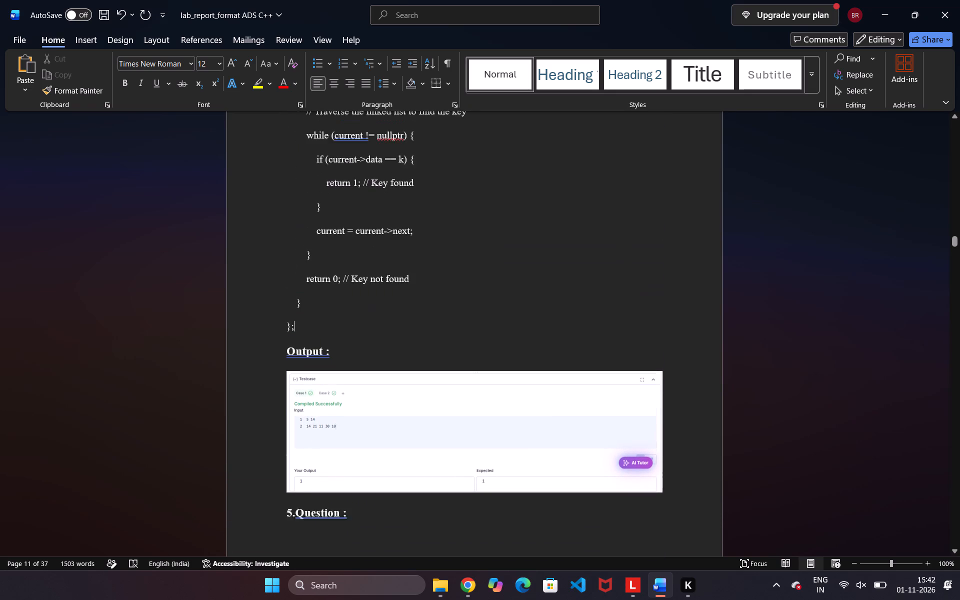
pyautogui.scroll(2, 347, 240)
pyautogui.click(301, 240)
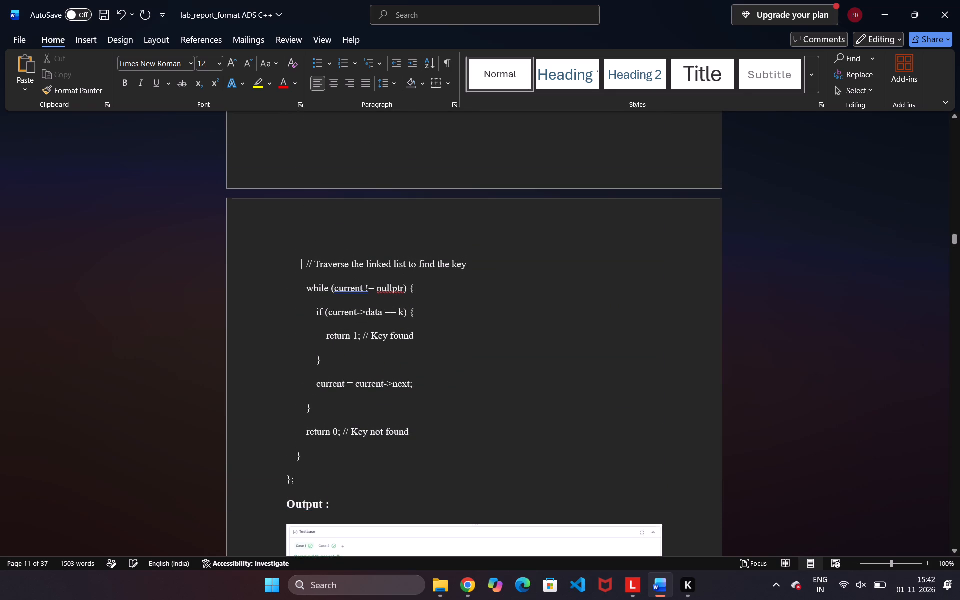
pyautogui.press('BackSpace')
pyautogui.press('BackSpace')
pyautogui.press('BackSpace')
pyautogui.press('BackSpace')
pyautogui.press('BackSpace')
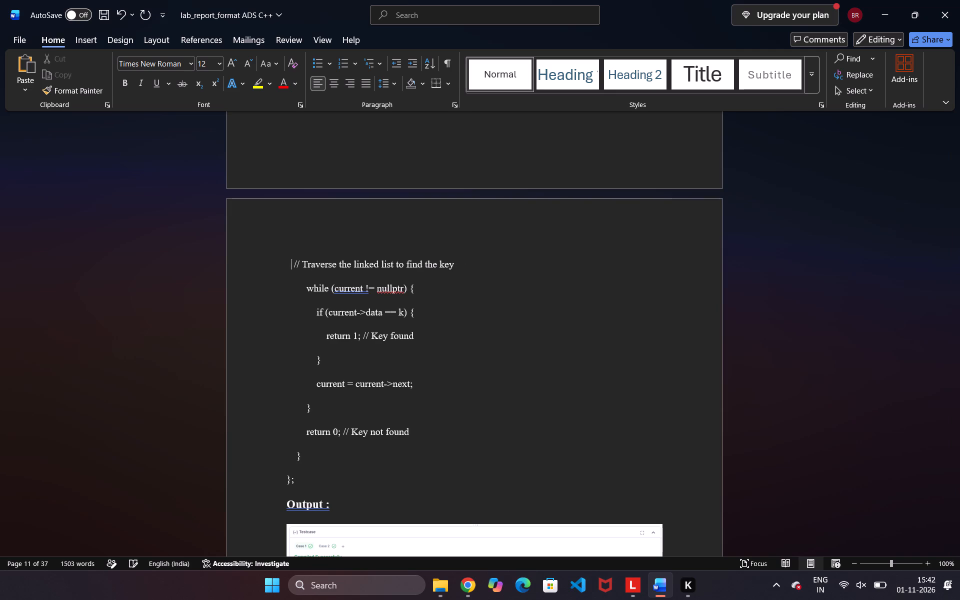
pyautogui.press('BackSpace')
pyautogui.press('BackSpace')
# Remove the blank line above the opening /* comment in Question 4's code.
pyautogui.scroll(1, 301, 240)
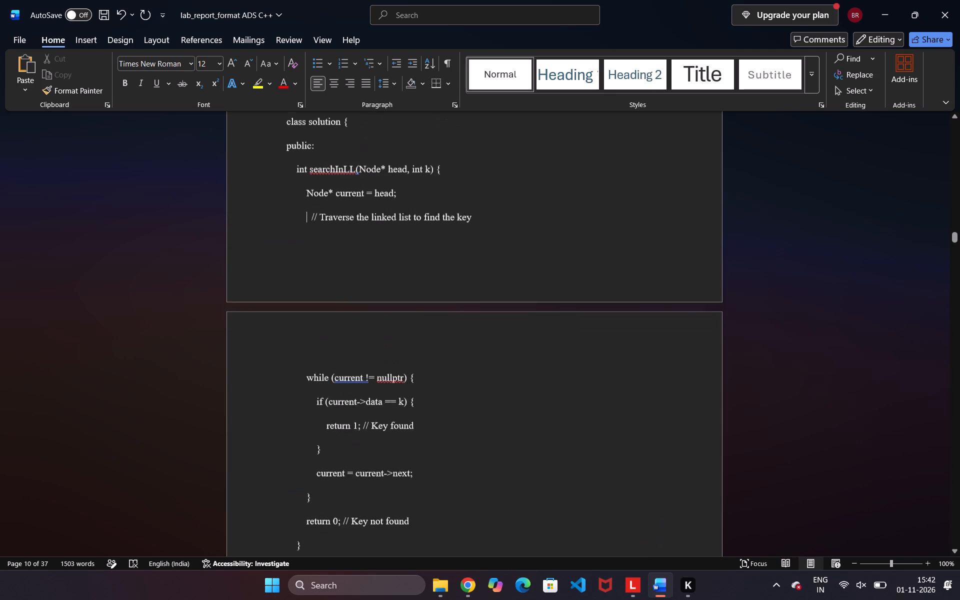
pyautogui.scroll(1, 301, 240)
pyautogui.scroll(-4, 301, 240)
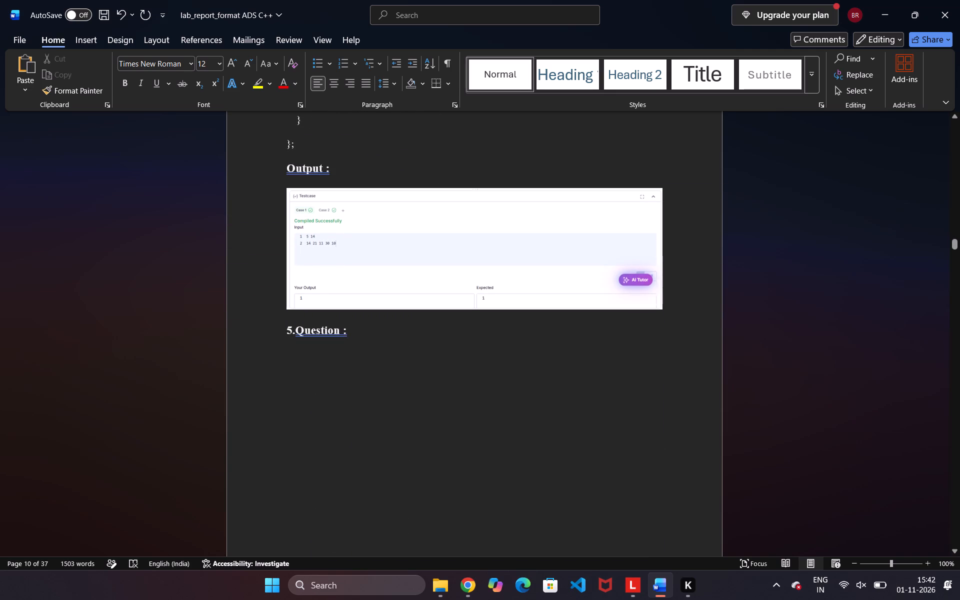
pyautogui.scroll(1, 353, 379)
pyautogui.scroll(2, 323, 239)
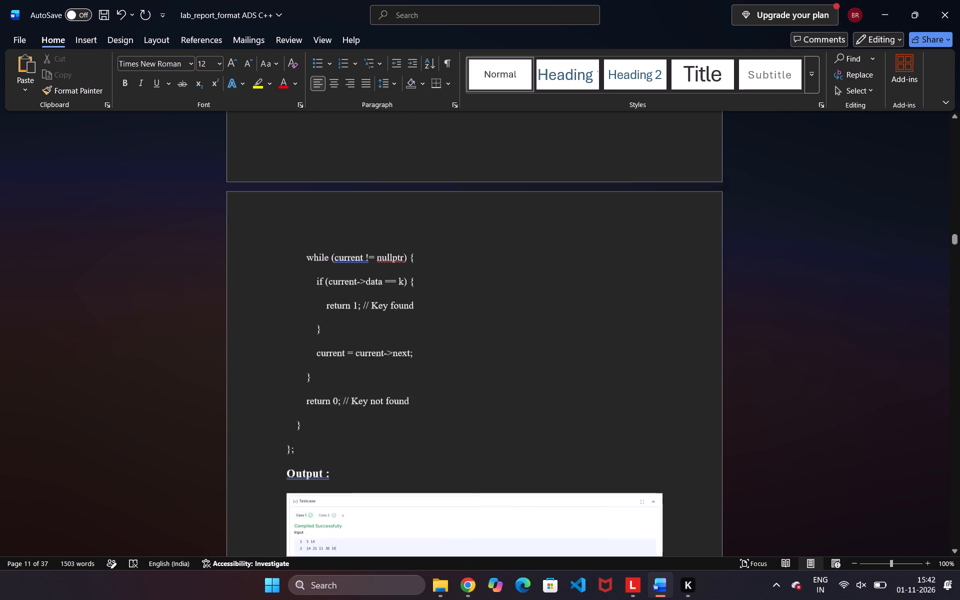
pyautogui.scroll(1, 323, 239)
pyautogui.scroll(2, 323, 427)
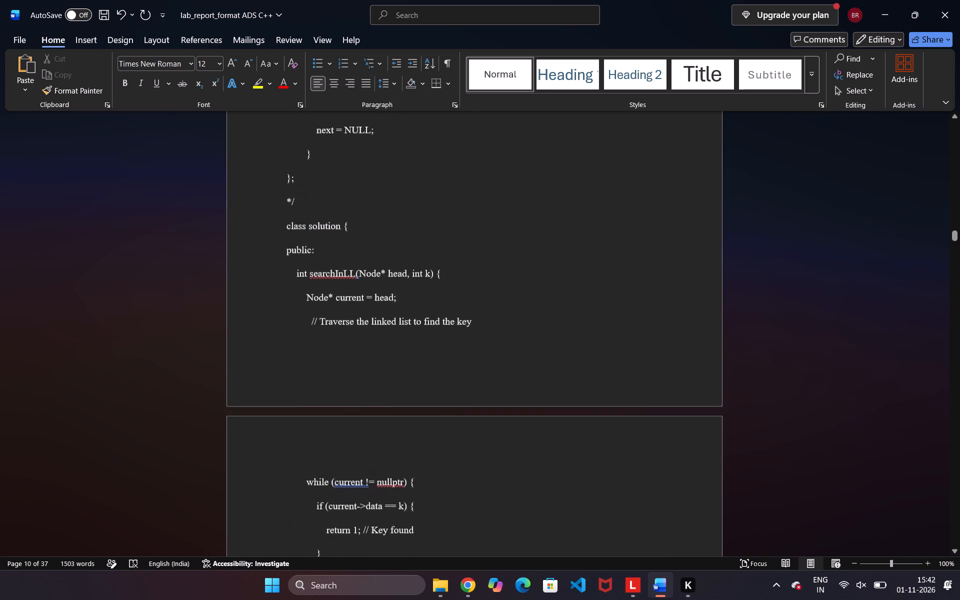
pyautogui.scroll(1, 323, 427)
pyautogui.scroll(1, 327, 269)
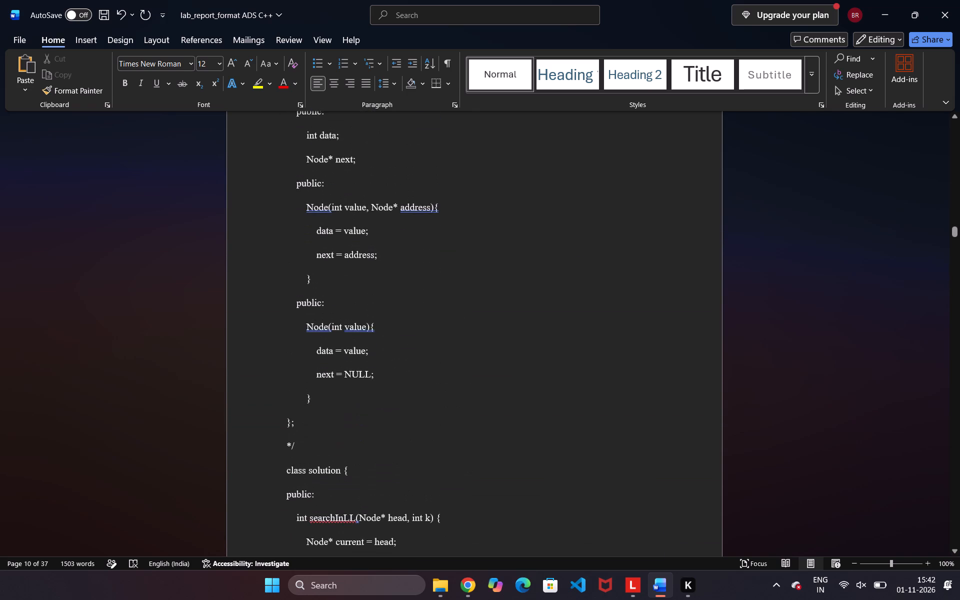
pyautogui.scroll(2, 327, 269)
pyautogui.click(282, 187)
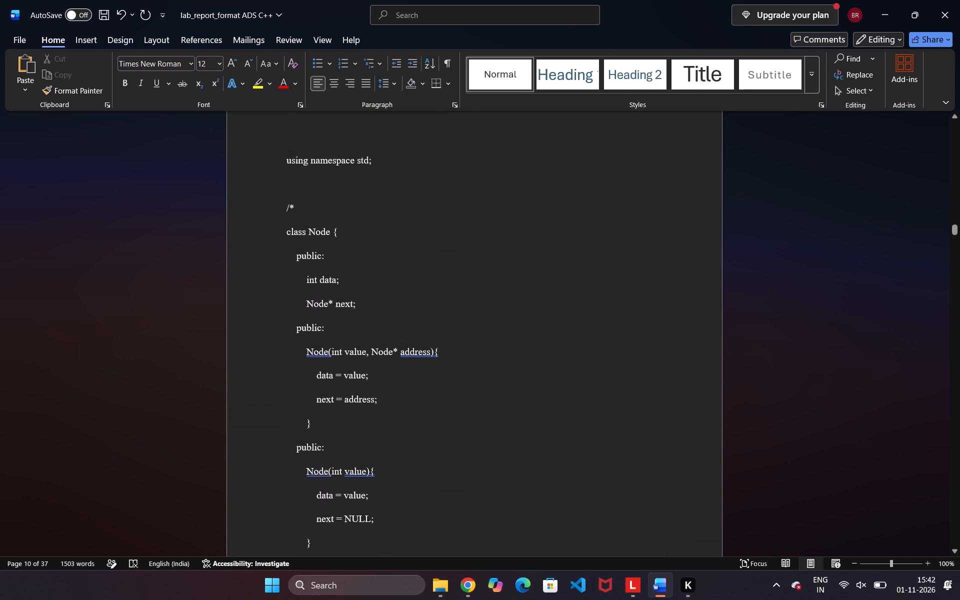
pyautogui.press('BackSpace')
# Shrink Question 5's Insertion At Head problem screenshot slightly so it fits on the same page as its heading.
pyautogui.scroll(-3, 282, 187)
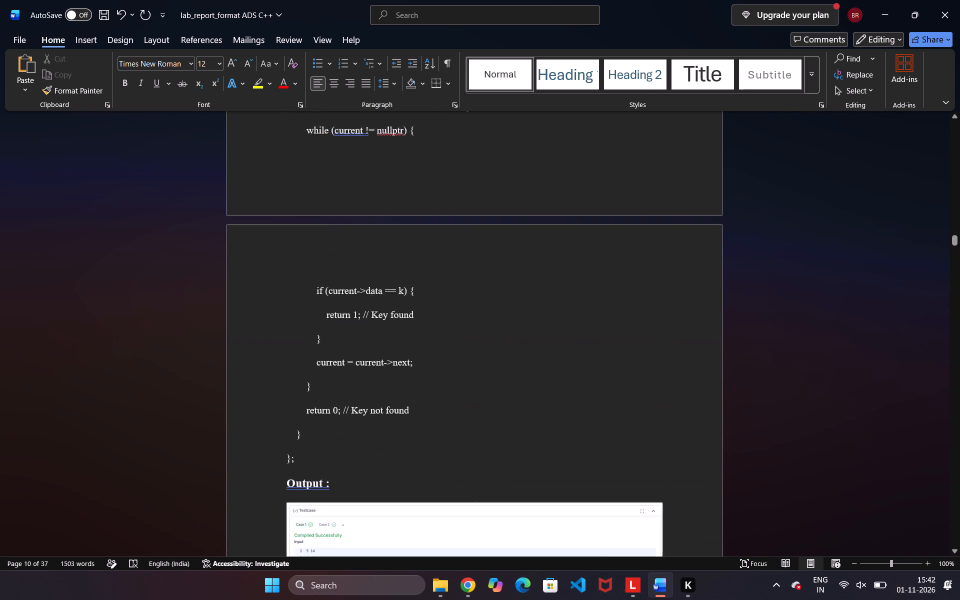
pyautogui.scroll(-5, 282, 187)
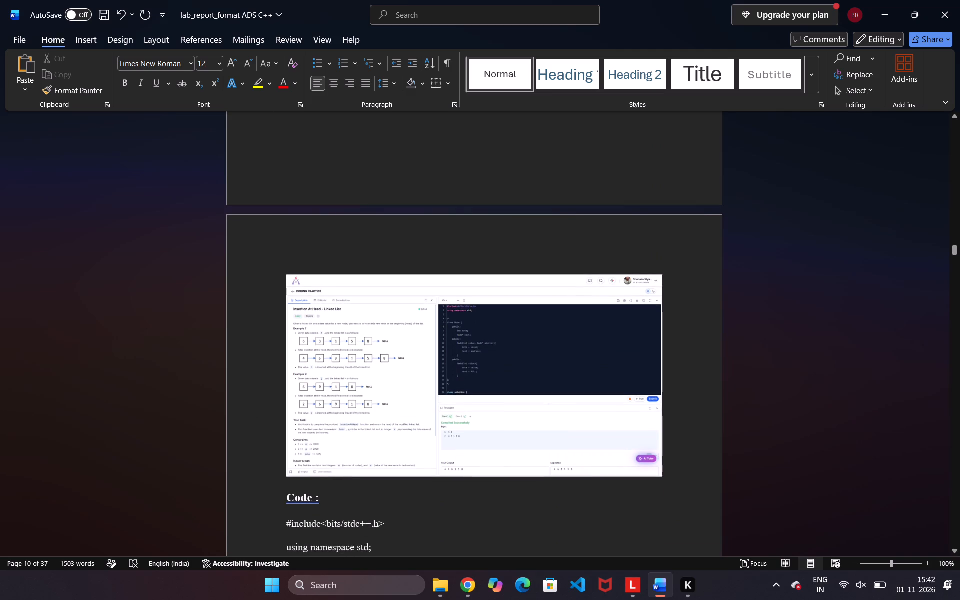
pyautogui.click(285, 271)
pyautogui.click(313, 295)
pyautogui.moveTo(285, 270); pyautogui.dragTo(294, 274)
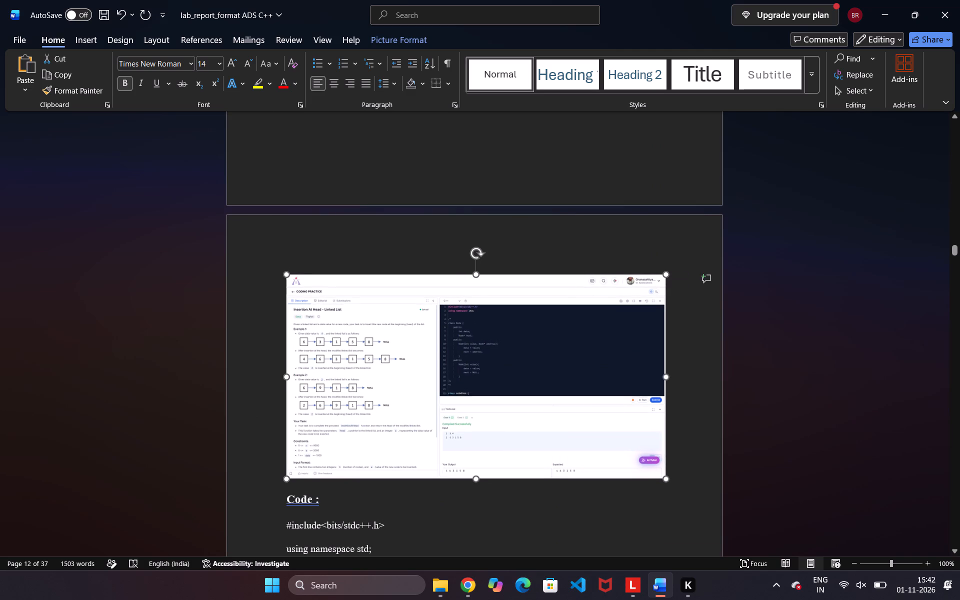
pyautogui.moveTo(294, 274); pyautogui.dragTo(304, 283)
pyautogui.scroll(1, 304, 283)
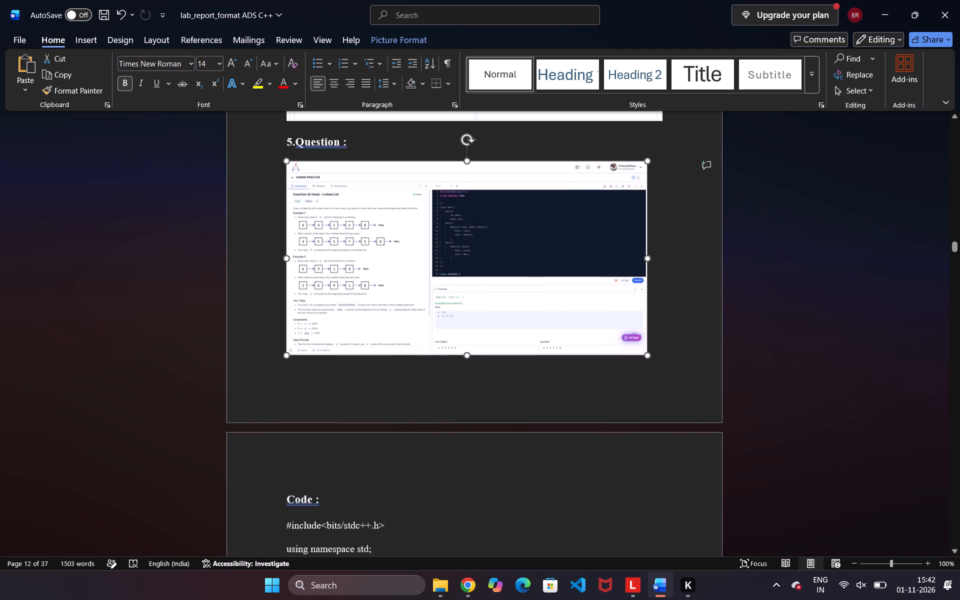
# Remove the blank lines above the opening /* comment and above class solution in Question 5's code.
pyautogui.scroll(-2, 304, 283)
pyautogui.click(292, 302)
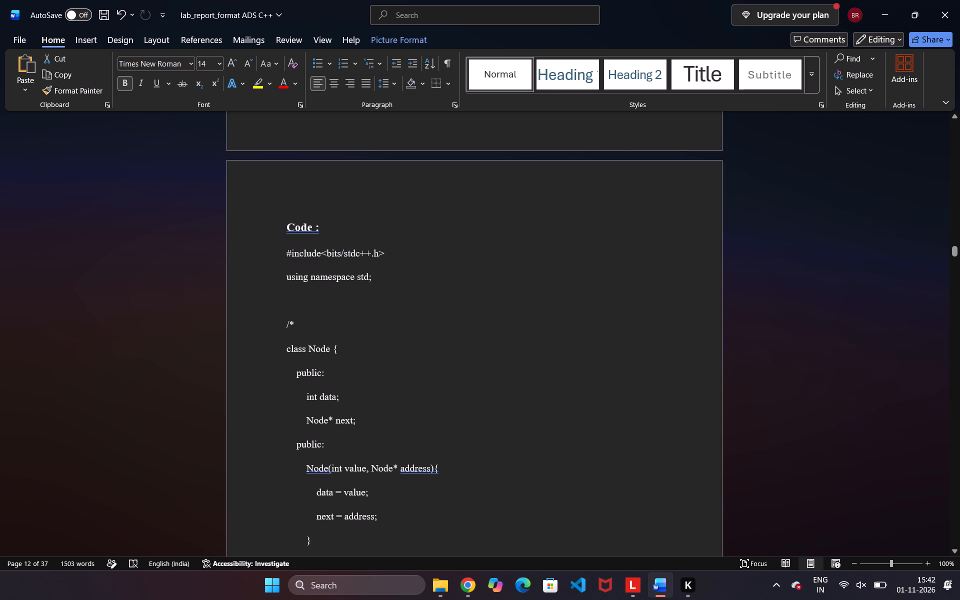
pyautogui.press('BackSpace')
pyautogui.scroll(-3, 292, 302)
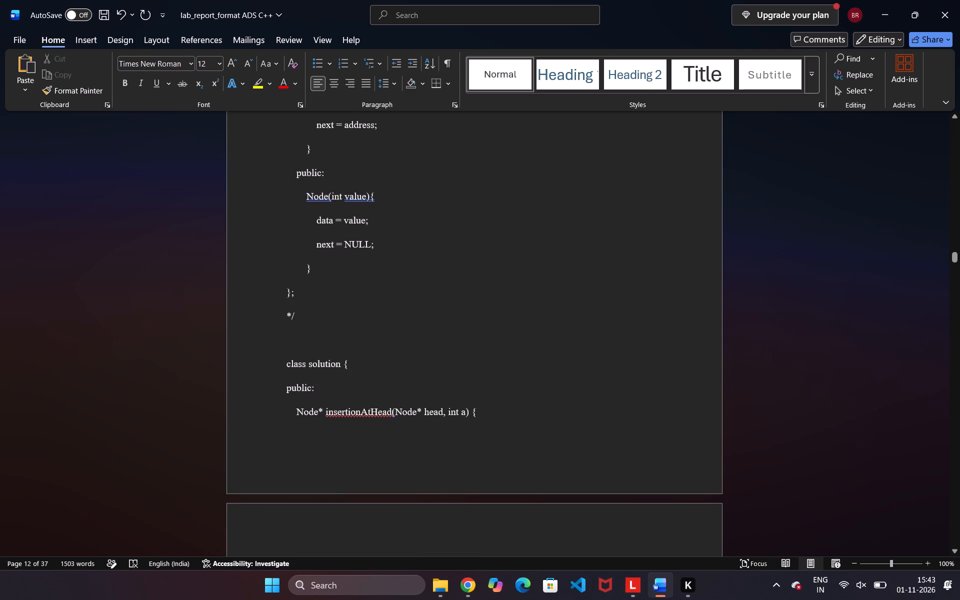
pyautogui.click(296, 346)
pyautogui.press('BackSpace')
# Remove the blank lines between Question 5's output image and the Question 6 heading.
pyautogui.scroll(-2, 296, 346)
pyautogui.click(289, 420)
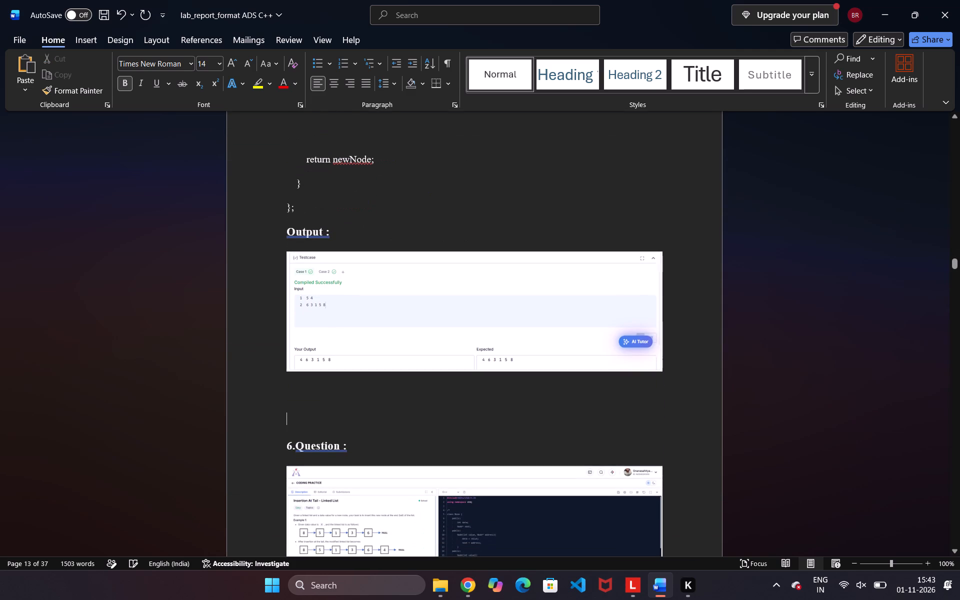
pyautogui.click(284, 438)
pyautogui.press('BackSpace')
pyautogui.press('BackSpace')
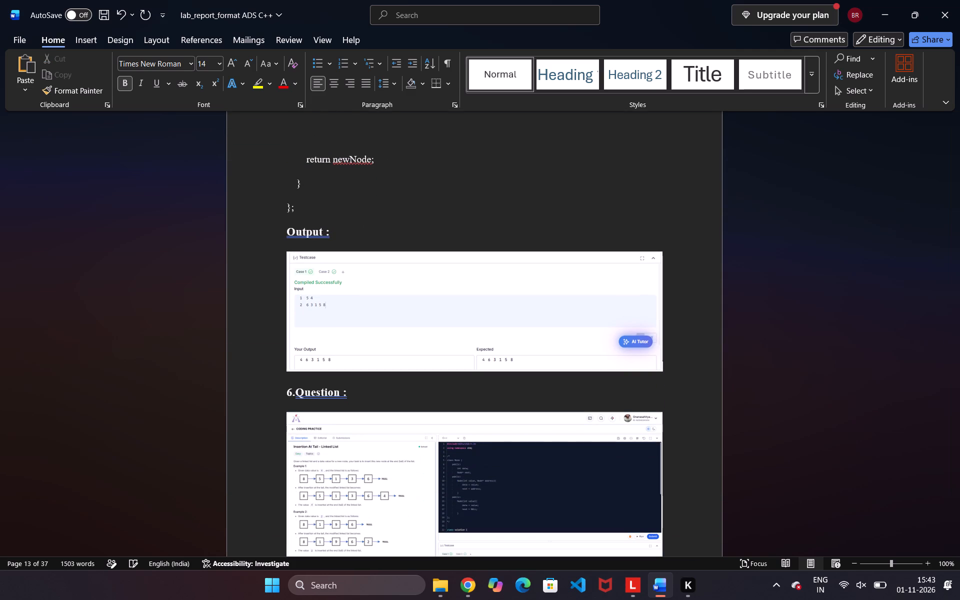
# Remove the blank lines above the opening /* comment and above class solution in Question 6's code.
pyautogui.scroll(-3, 284, 438)
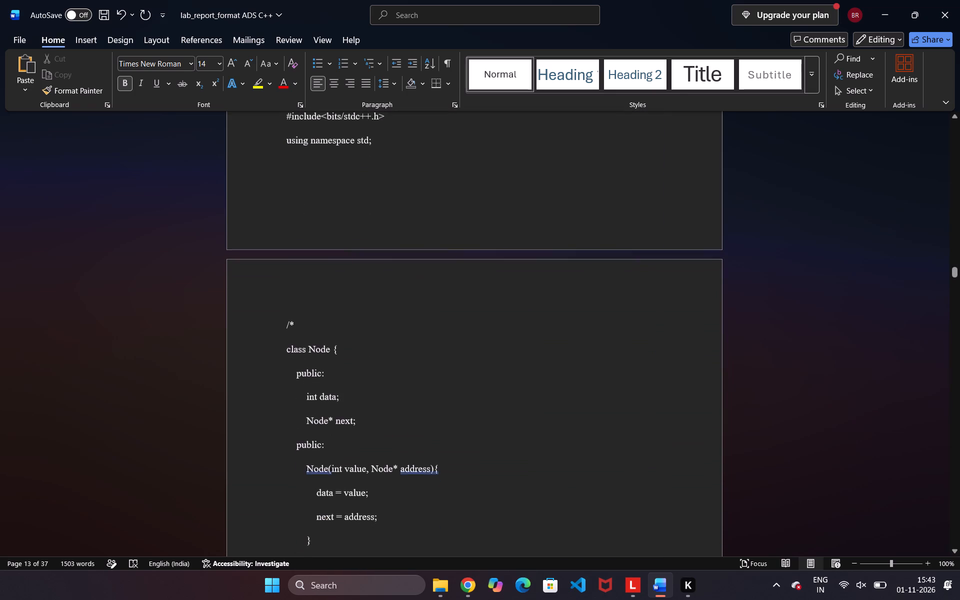
pyautogui.click(288, 303)
pyautogui.press('Left')
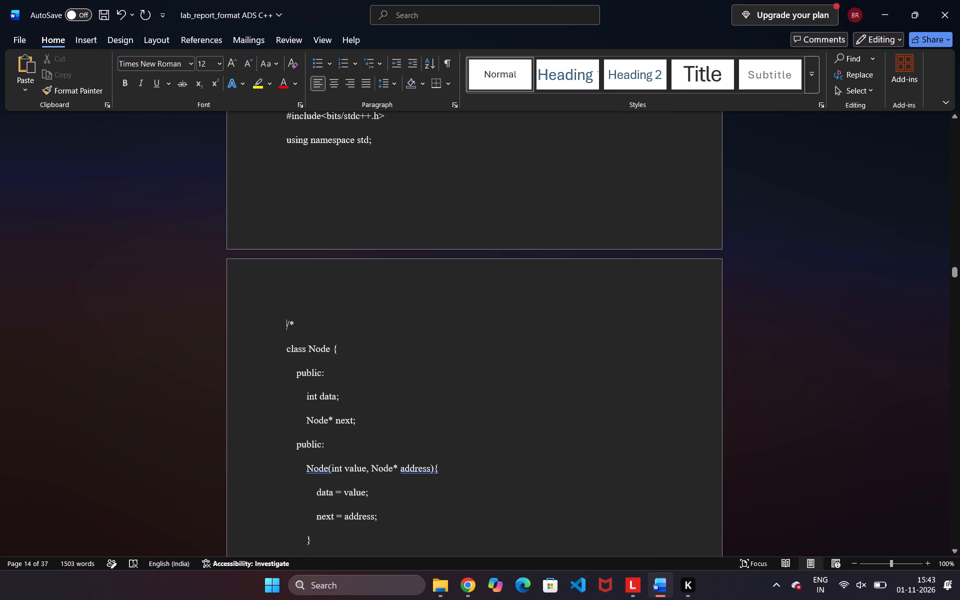
pyautogui.press('BackSpace')
pyautogui.scroll(-1, 288, 303)
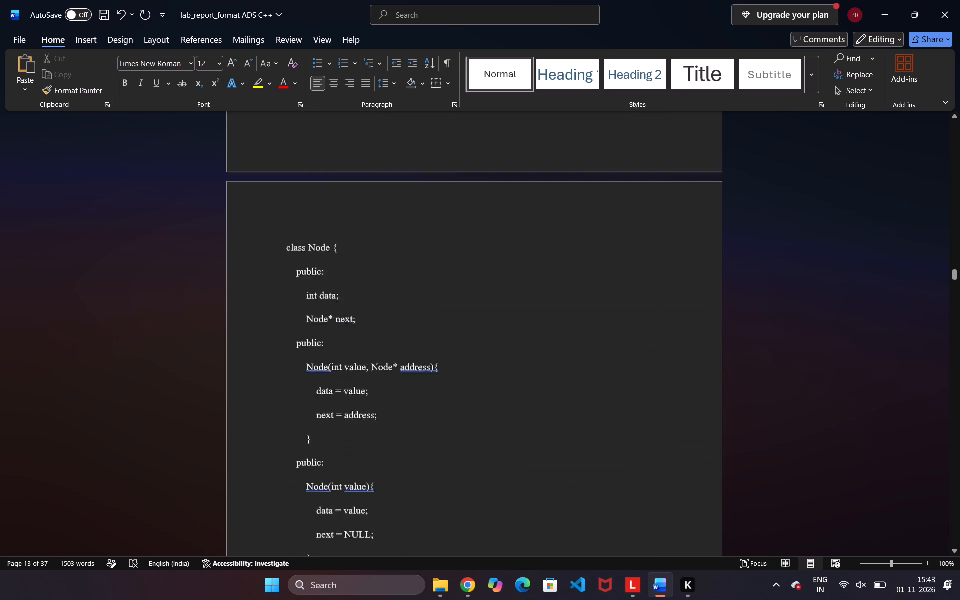
pyautogui.scroll(-2, 288, 303)
pyautogui.click(291, 318)
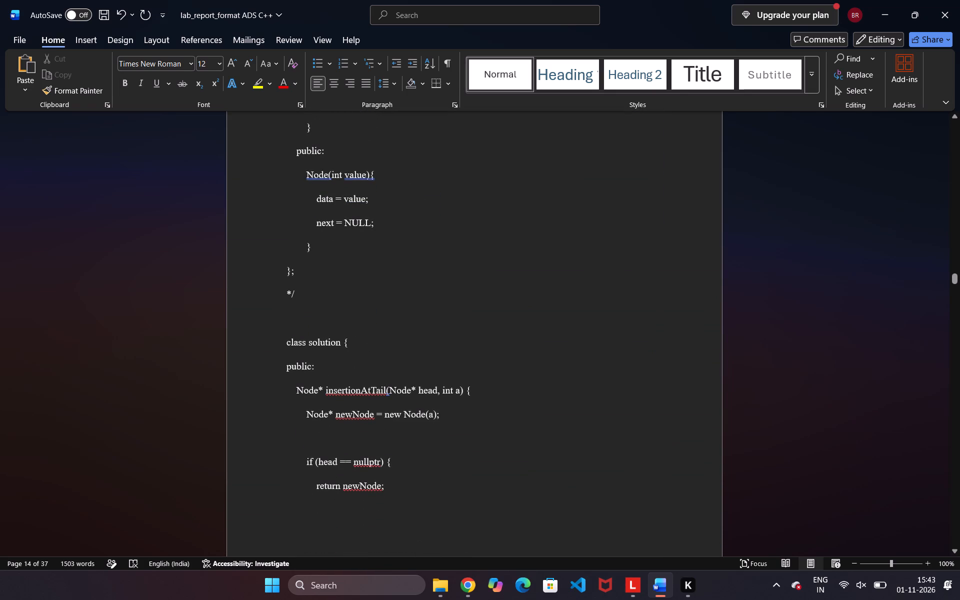
pyautogui.press('BackSpace')
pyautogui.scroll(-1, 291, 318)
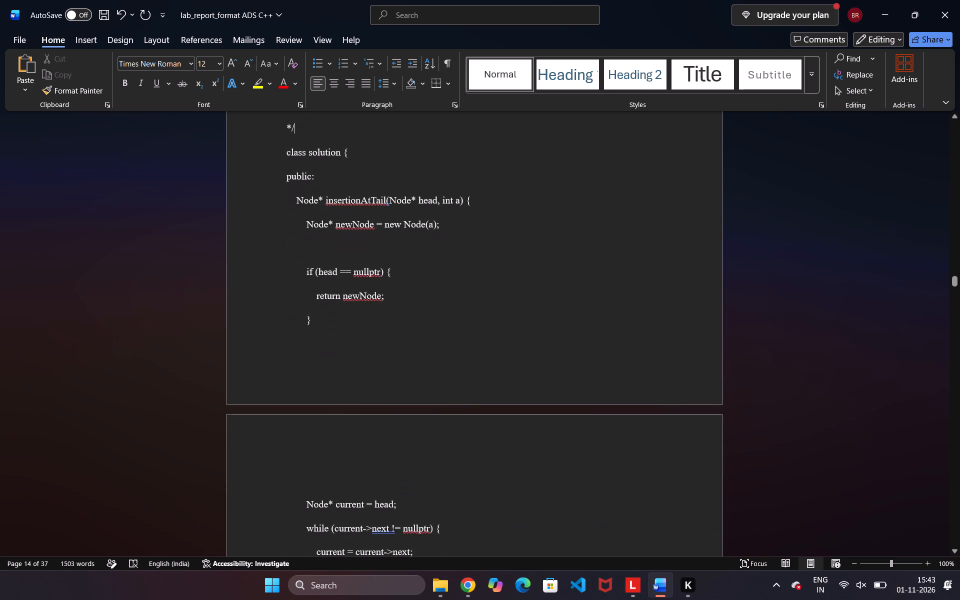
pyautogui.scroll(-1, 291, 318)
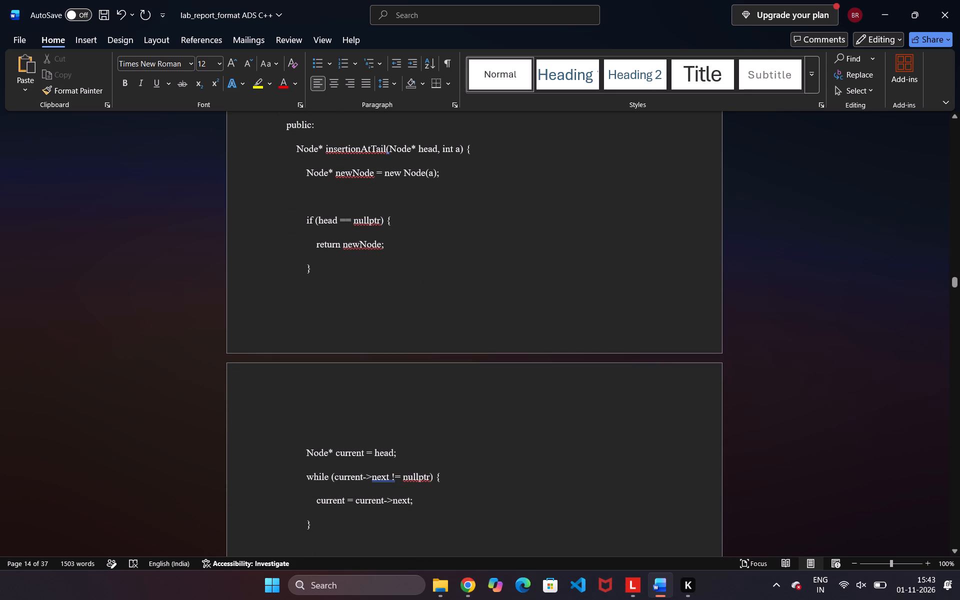
# Remove the blank line above Node* current = head; in Question 6's insertionAtTail code.
pyautogui.click(305, 450)
pyautogui.press('BackSpace')
pyautogui.press('BackSpace')
pyautogui.press('BackSpace')
pyautogui.press('BackSpace')
pyautogui.press('BackSpace')
pyautogui.press('BackSpace')
pyautogui.press('BackSpace')
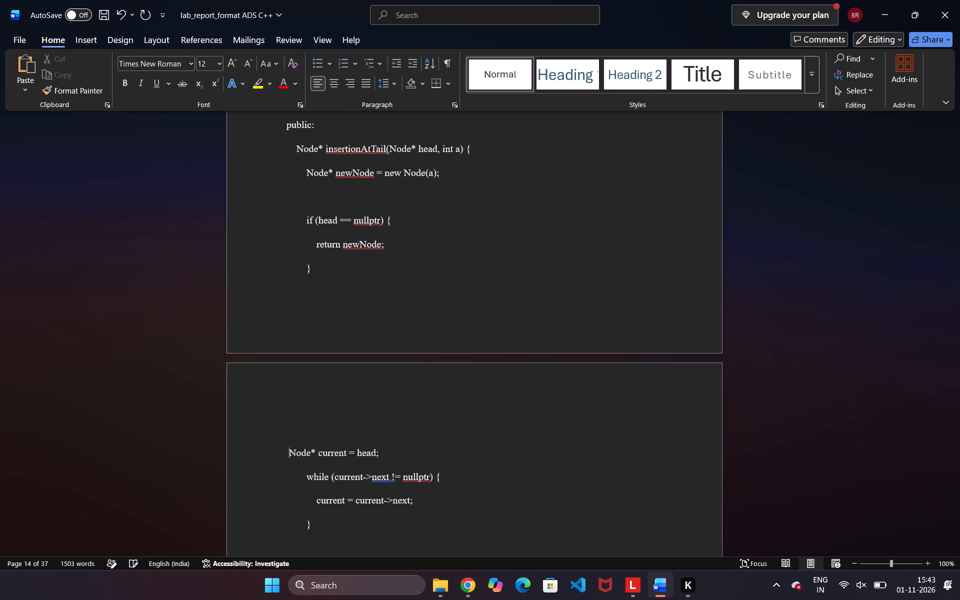
pyautogui.press('BackSpace')
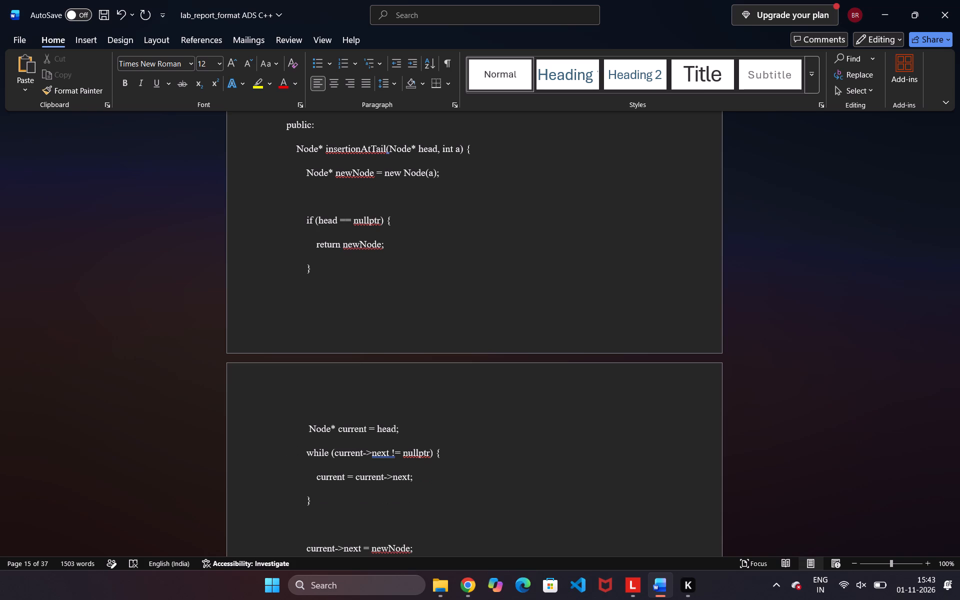
pyautogui.press('BackSpace')
# Remove the blank line above current->next = newNode; in Question 6's code.
pyautogui.scroll(-1, 305, 450)
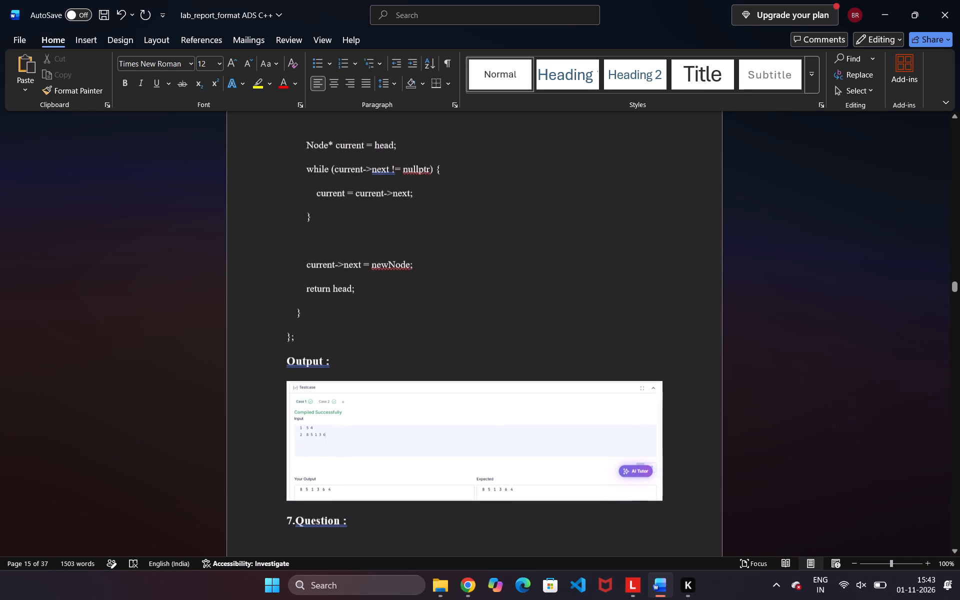
pyautogui.click(307, 241)
pyautogui.press('BackSpace')
pyautogui.press('BackSpace')
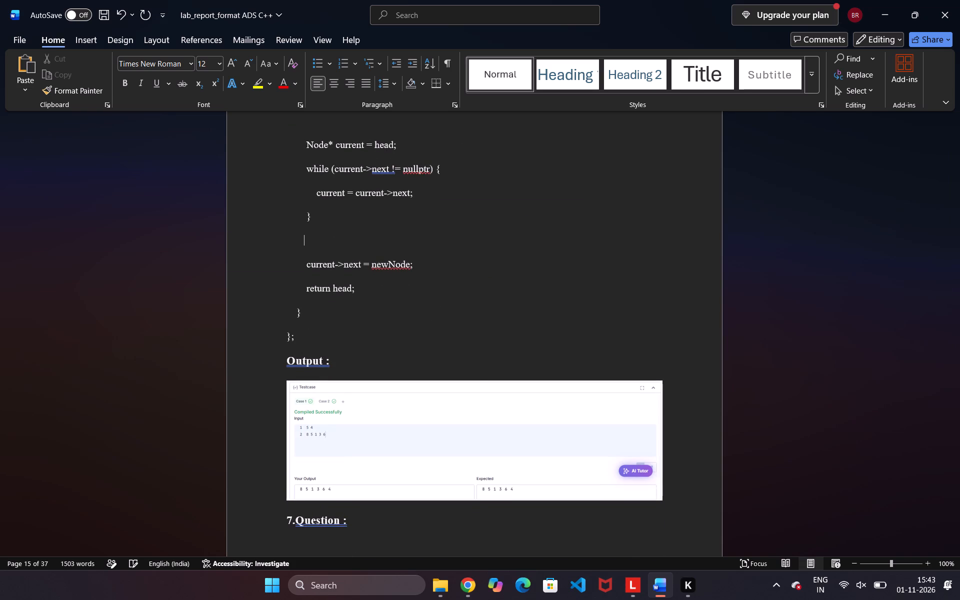
pyautogui.press('BackSpace')
pyautogui.press('BackSpace')
pyautogui.press('BackSpace')
pyautogui.press('BackSpace')
pyautogui.press('BackSpace')
pyautogui.press('BackSpace')
pyautogui.press('BackSpace')
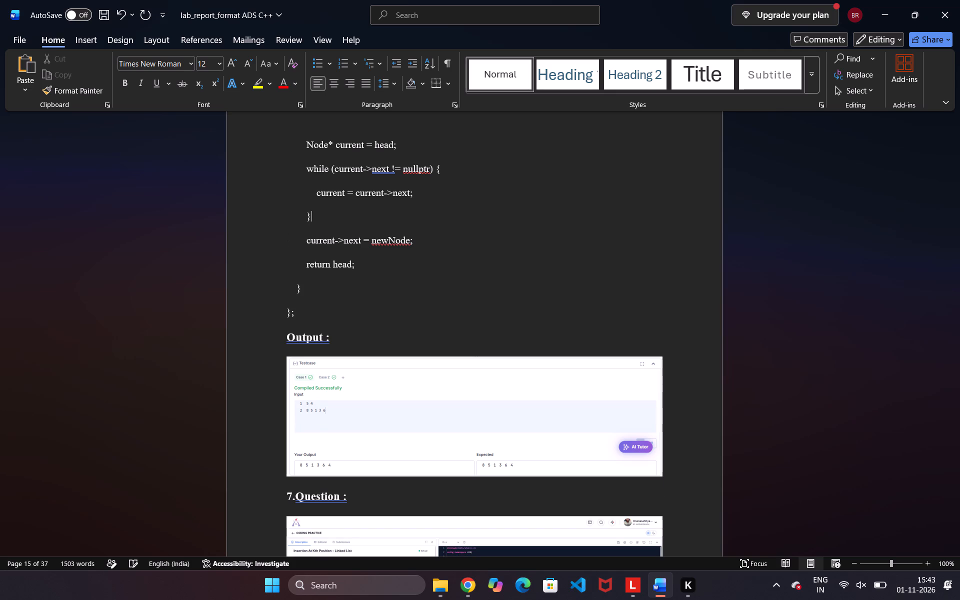
# Remove the blank lines above class solution and above the opening /* comment in Question 7's code.
pyautogui.scroll(-3, 317, 323)
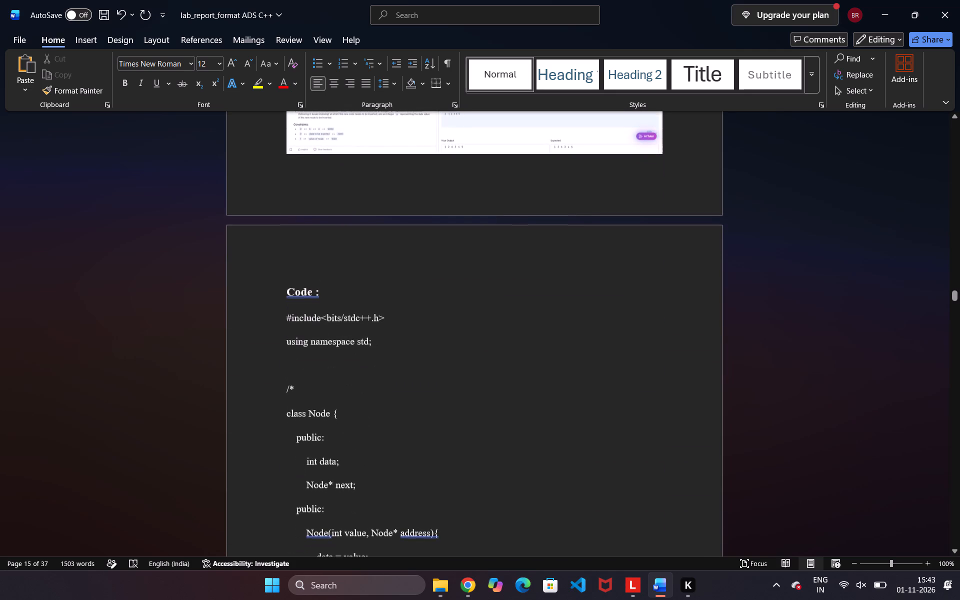
pyautogui.scroll(-5, 317, 323)
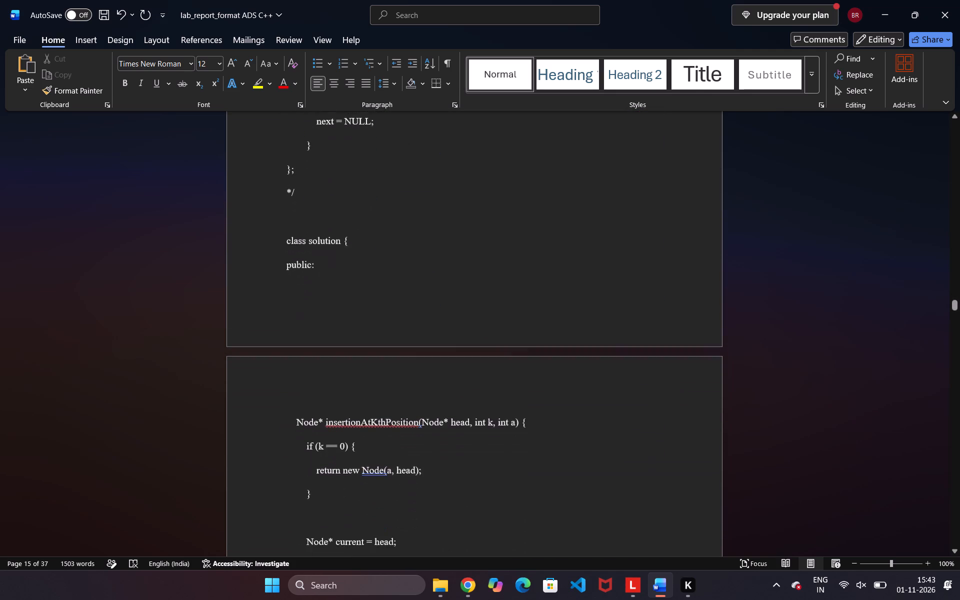
pyautogui.scroll(-1, 317, 323)
pyautogui.click(287, 205)
pyautogui.press('BackSpace')
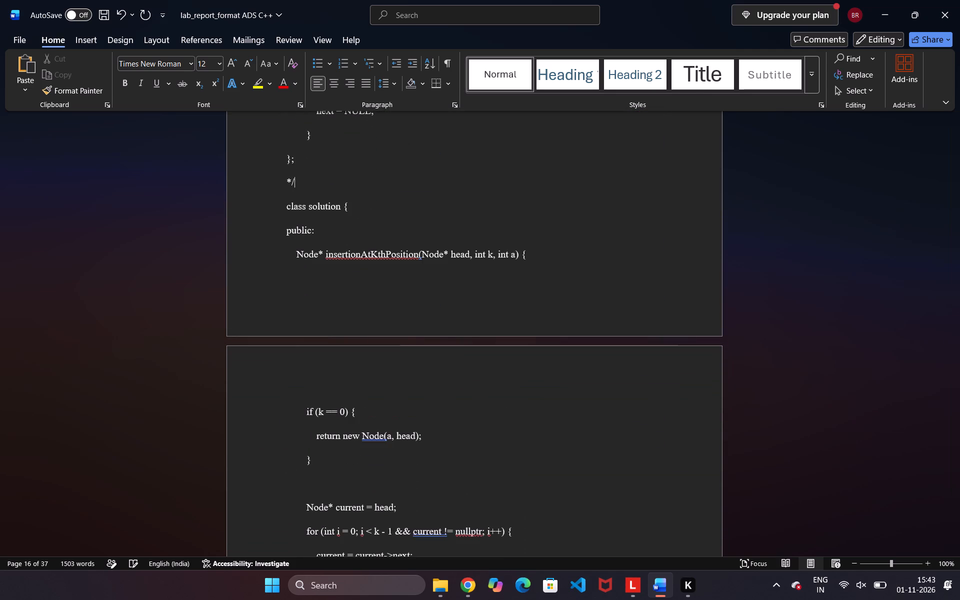
pyautogui.scroll(4, 287, 205)
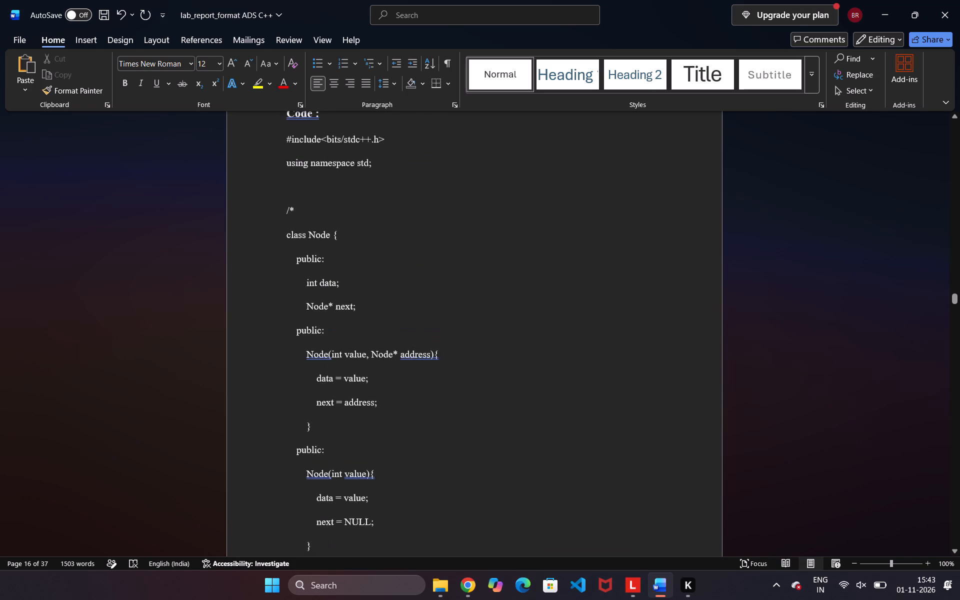
pyautogui.scroll(1, 287, 205)
pyautogui.click(290, 201)
pyautogui.press('BackSpace')
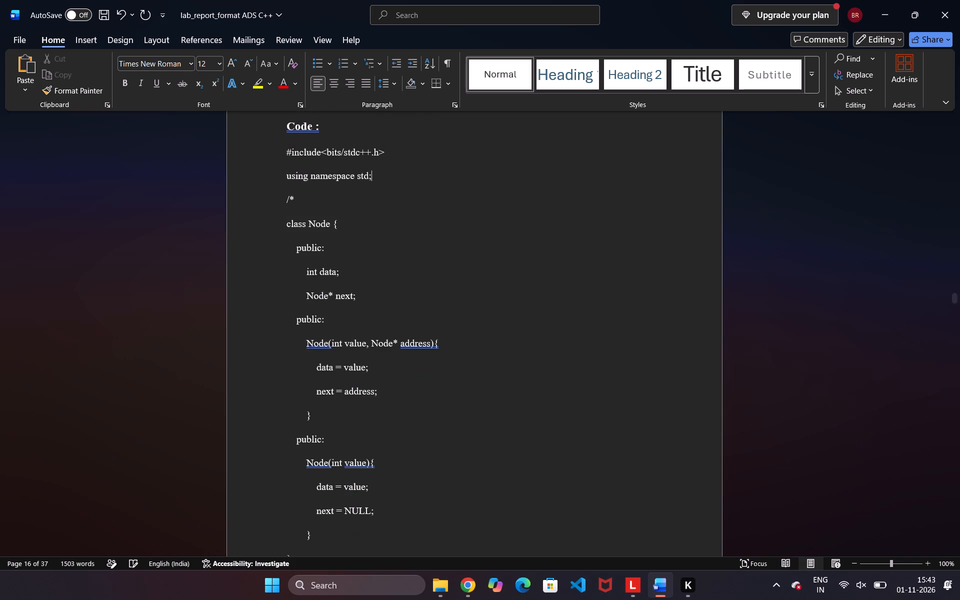
# Remove the blank line above if (current != nullptr) in Question 7's insertionAtKthPosition code.
pyautogui.scroll(-4, 290, 201)
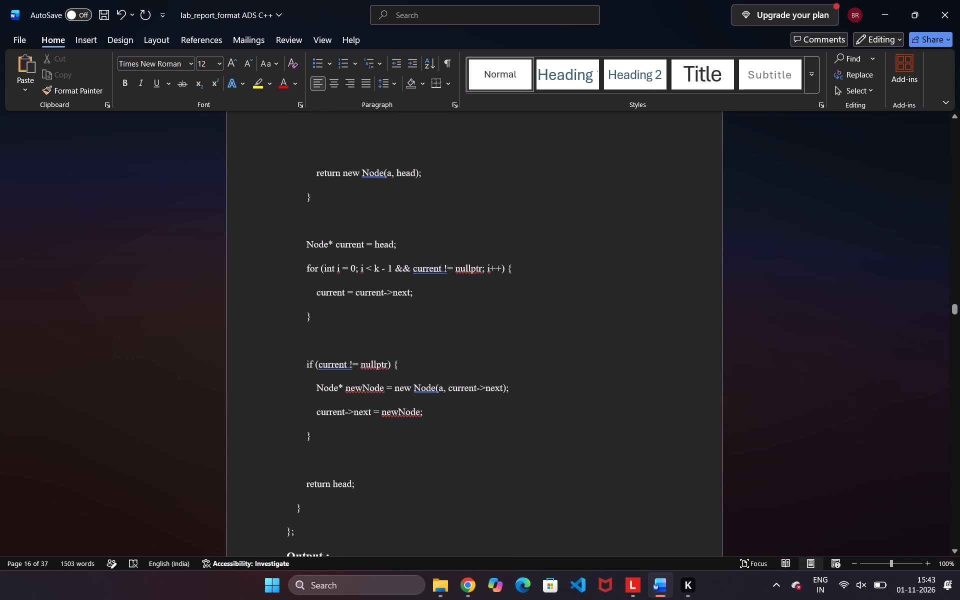
pyautogui.click(309, 325)
pyautogui.press('BackSpace')
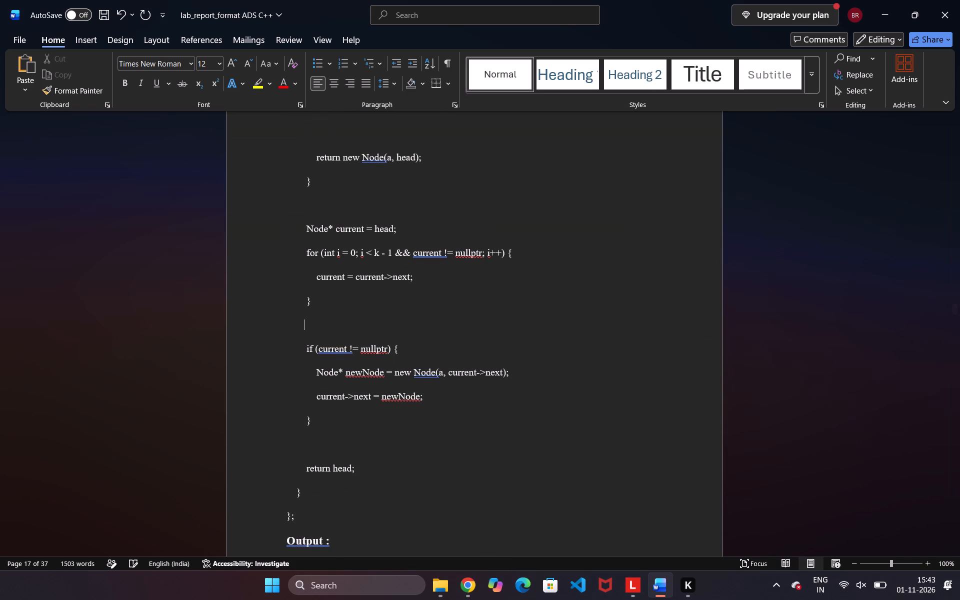
pyautogui.press('BackSpace')
pyautogui.press('BackSpace')
pyautogui.press('BackSpace')
pyautogui.press('BackSpace')
pyautogui.press('BackSpace')
pyautogui.press('BackSpace')
pyautogui.press('BackSpace')
pyautogui.press('BackSpace')
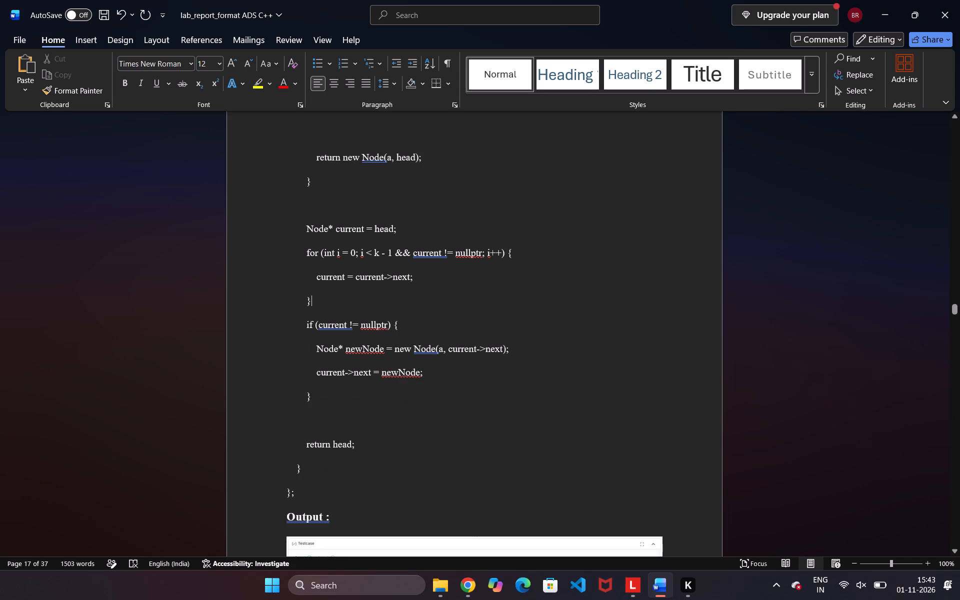
# Remove the blank line above return head; in Question 7's code.
pyautogui.click(309, 423)
pyautogui.press('BackSpace')
pyautogui.press('BackSpace')
pyautogui.press('BackSpace')
pyautogui.press('BackSpace')
pyautogui.press('BackSpace')
pyautogui.press('BackSpace')
pyautogui.press('BackSpace')
pyautogui.press('BackSpace')
pyautogui.press('BackSpace')
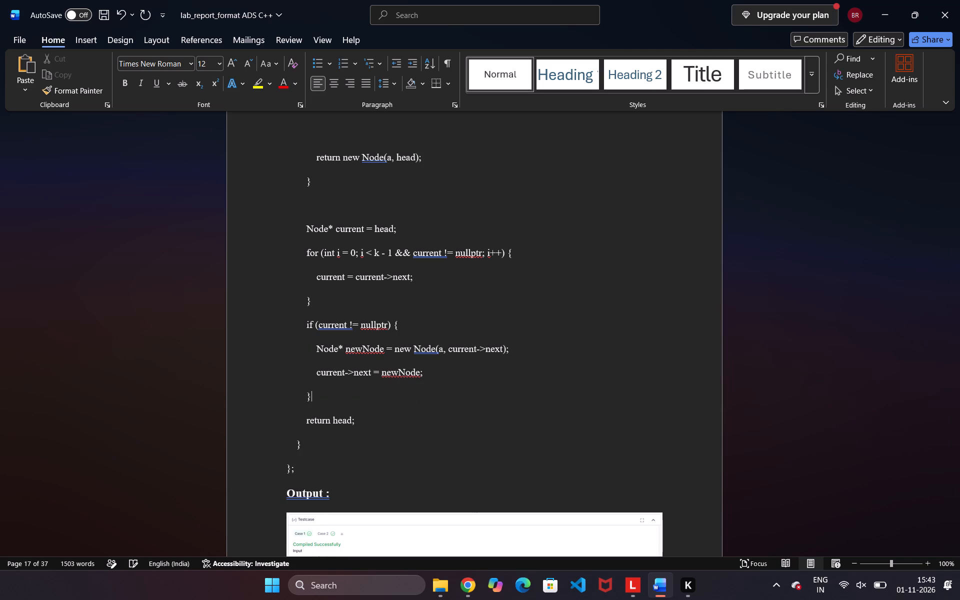
# Remove the blank line above Node* current = head; in Question 7's code.
pyautogui.scroll(1, 309, 423)
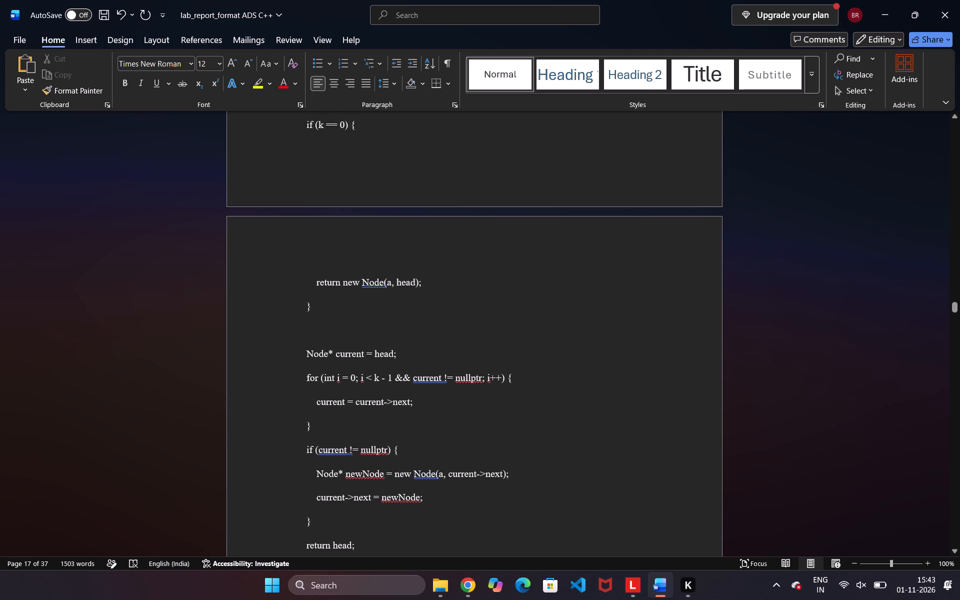
pyautogui.click(309, 329)
pyautogui.press('BackSpace')
pyautogui.press('BackSpace')
pyautogui.press('BackSpace')
pyautogui.press('BackSpace')
pyautogui.press('BackSpace')
pyautogui.press('BackSpace')
pyautogui.press('BackSpace')
pyautogui.press('BackSpace')
pyautogui.press('BackSpace')
# Remove the blank lines above the opening /* comment and above class solution in Question 8's code.
pyautogui.scroll(-1, 309, 329)
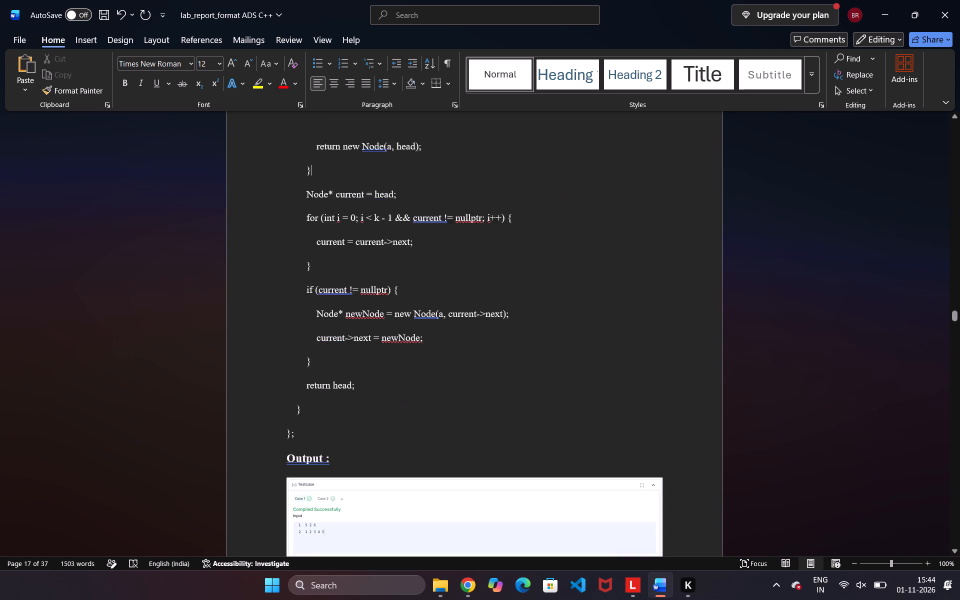
pyautogui.scroll(-5, 309, 329)
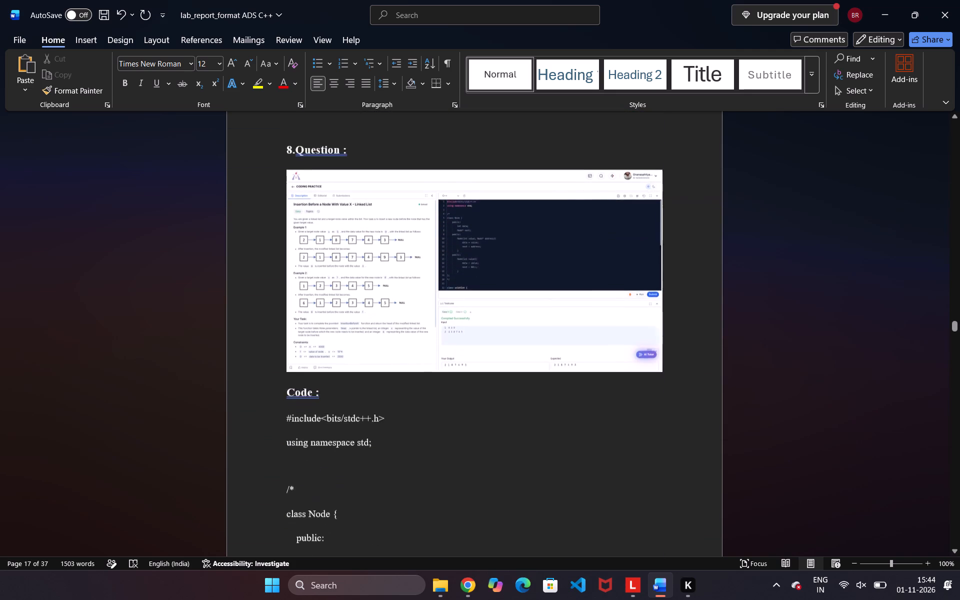
pyautogui.scroll(-2, 309, 329)
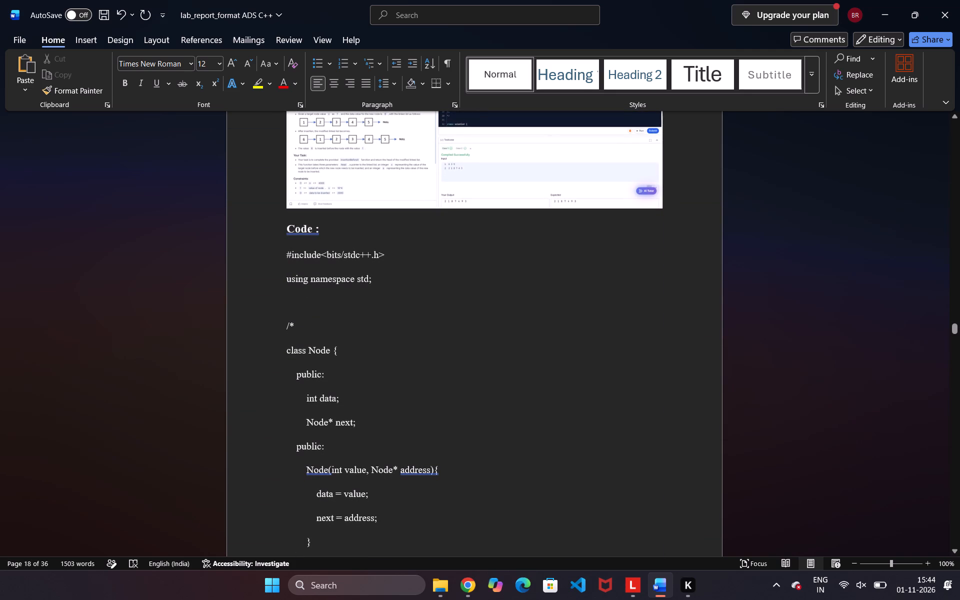
pyautogui.click(289, 307)
pyautogui.press('BackSpace')
pyautogui.scroll(-2, 289, 307)
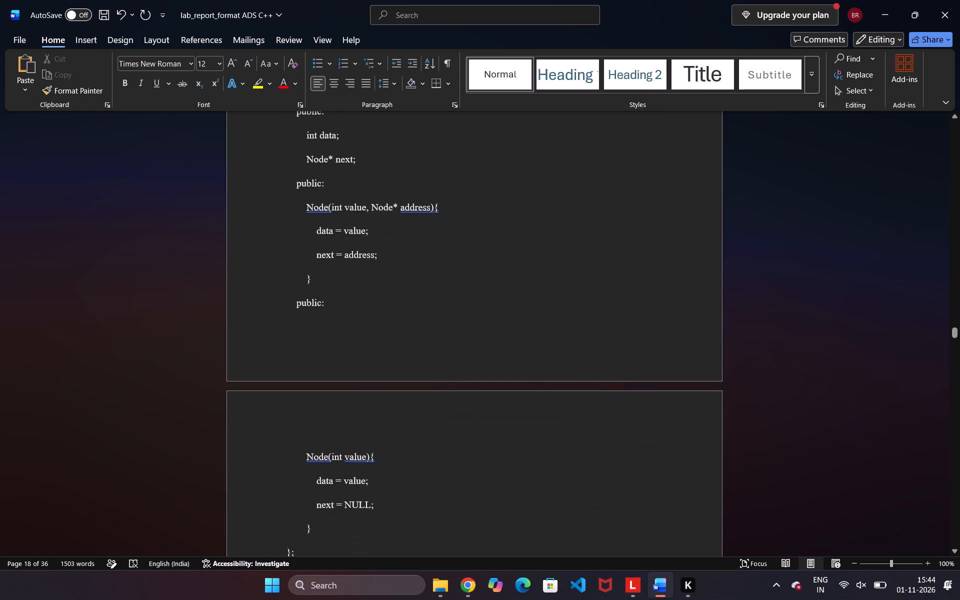
pyautogui.scroll(-2, 295, 356)
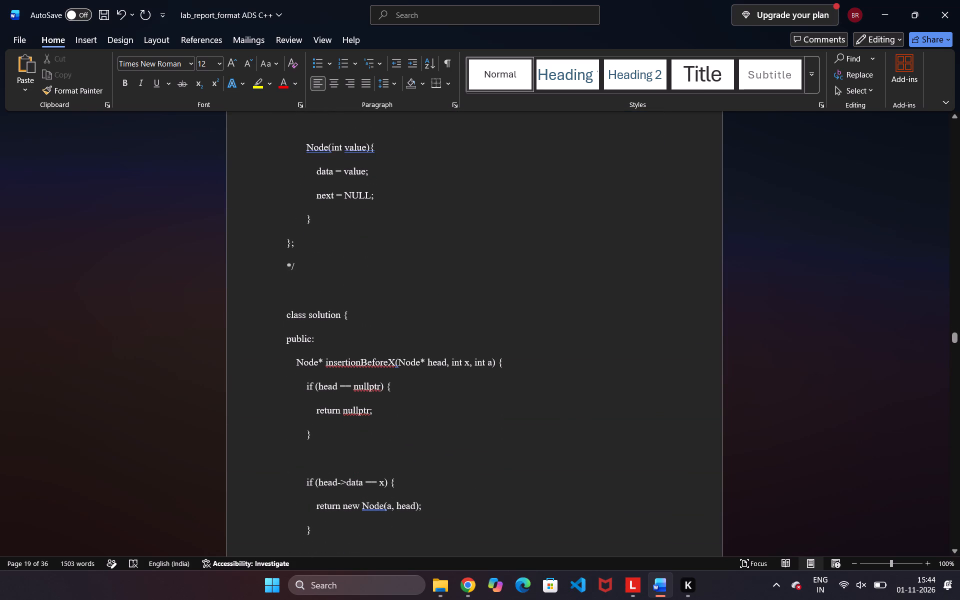
pyautogui.click(287, 293)
pyautogui.press('BackSpace')
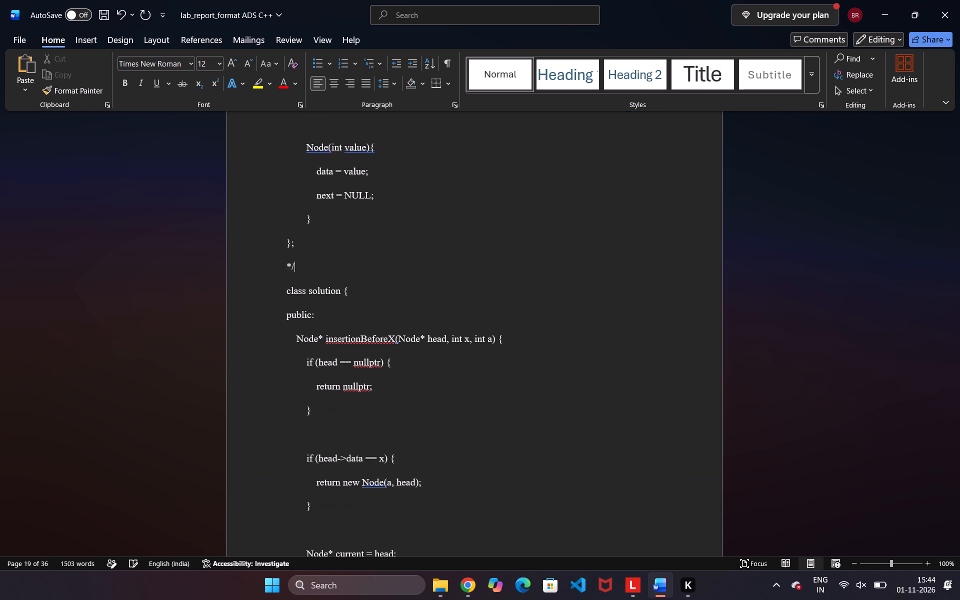
# Insert a blank line above Question 9's Code heading, which is separated from its code by a page break.
pyautogui.scroll(2, 287, 293)
pyautogui.scroll(-2, 287, 293)
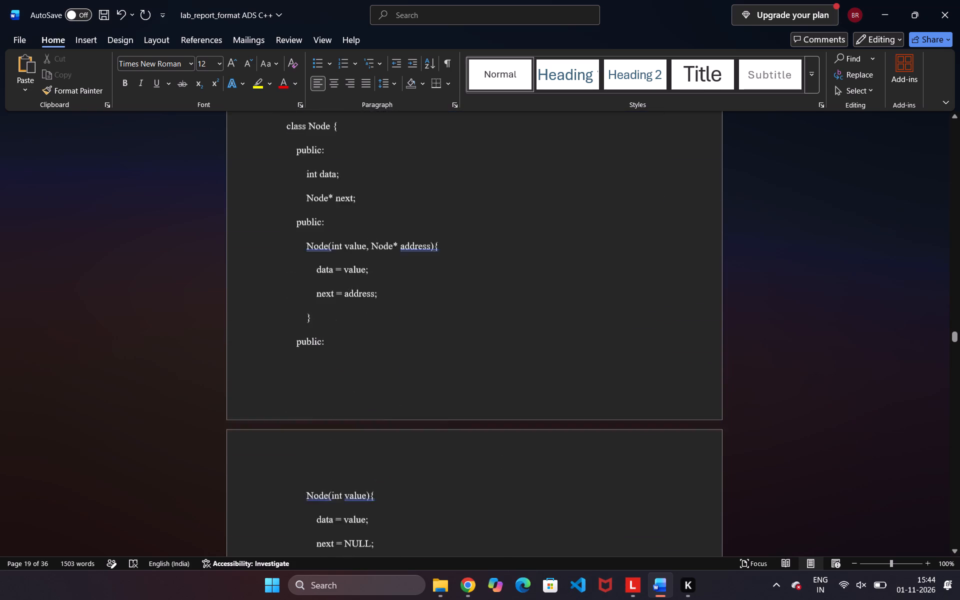
pyautogui.scroll(-5, 287, 293)
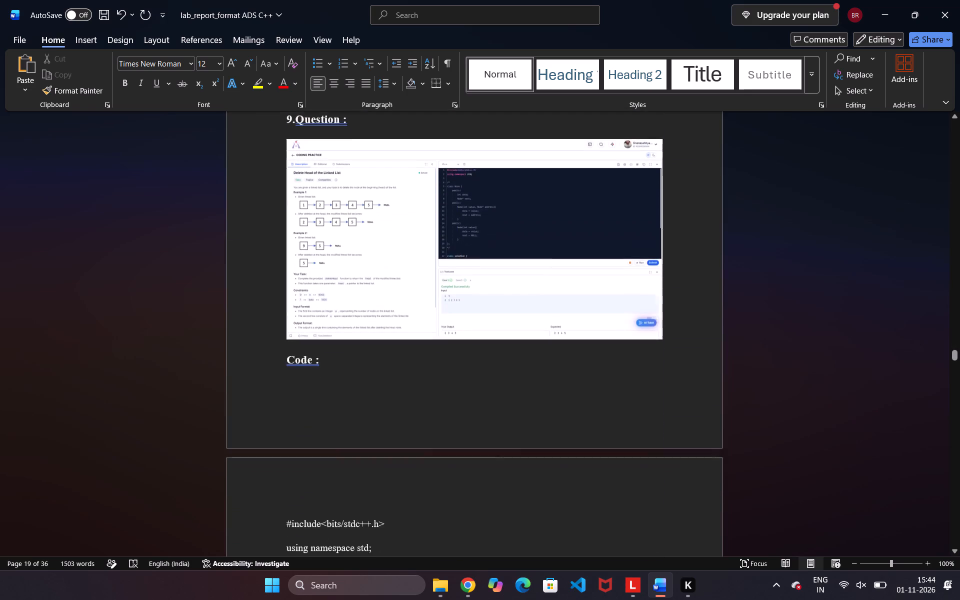
pyautogui.scroll(-1, 287, 293)
pyautogui.click(284, 139)
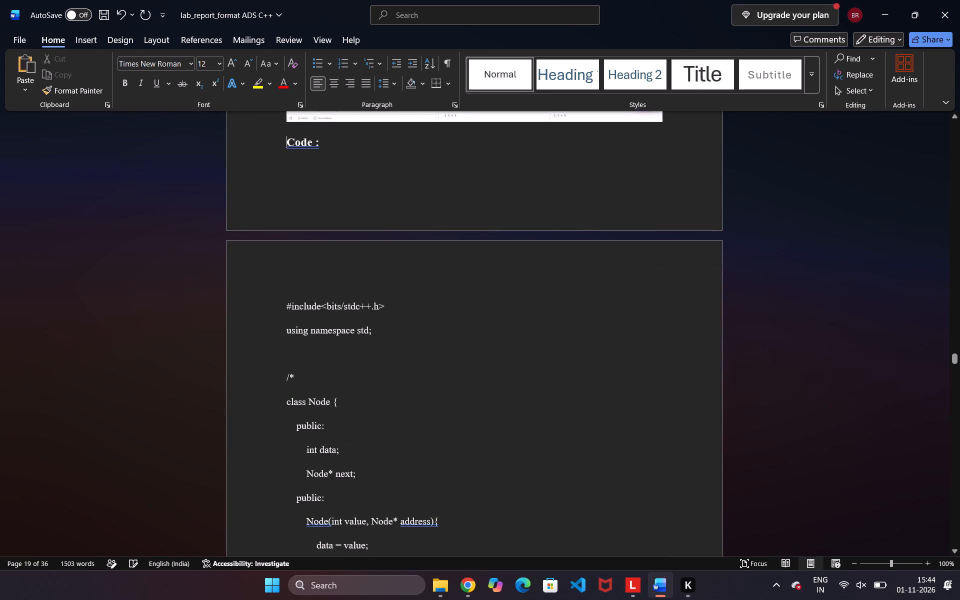
pyautogui.press('\\')
pyautogui.press('BackSpace')
pyautogui.press('Return')
# Review the spacing and page layout of the code, outputs and screenshots from Question 9 through Question 12.
pyautogui.scroll(-6, 284, 139)
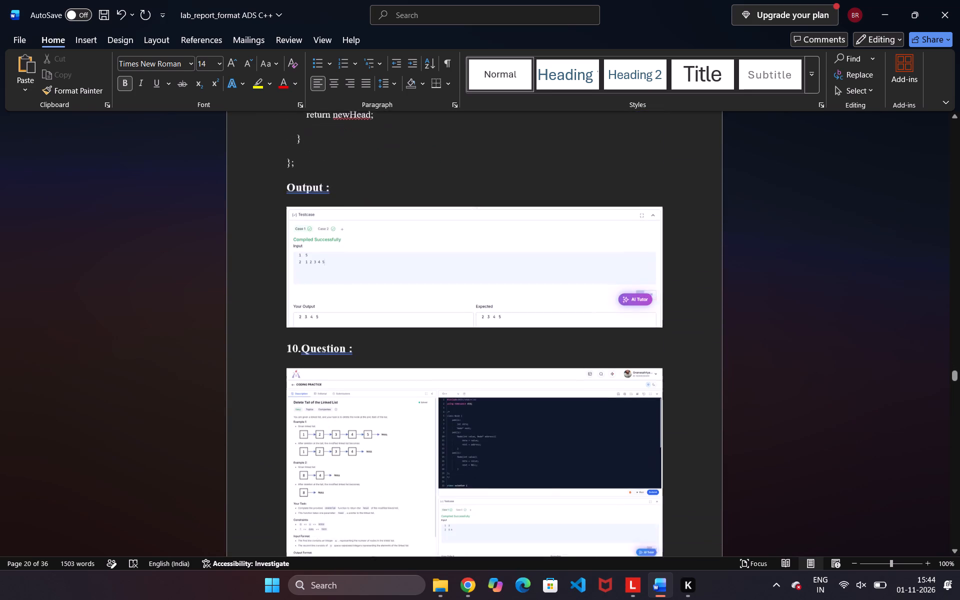
pyautogui.scroll(-8, 284, 139)
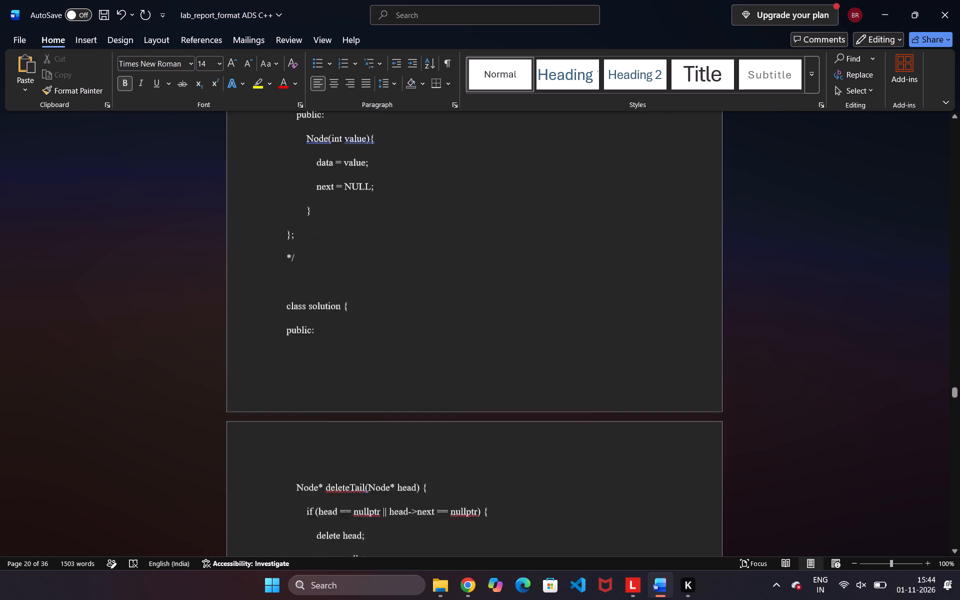
pyautogui.scroll(-5, 284, 139)
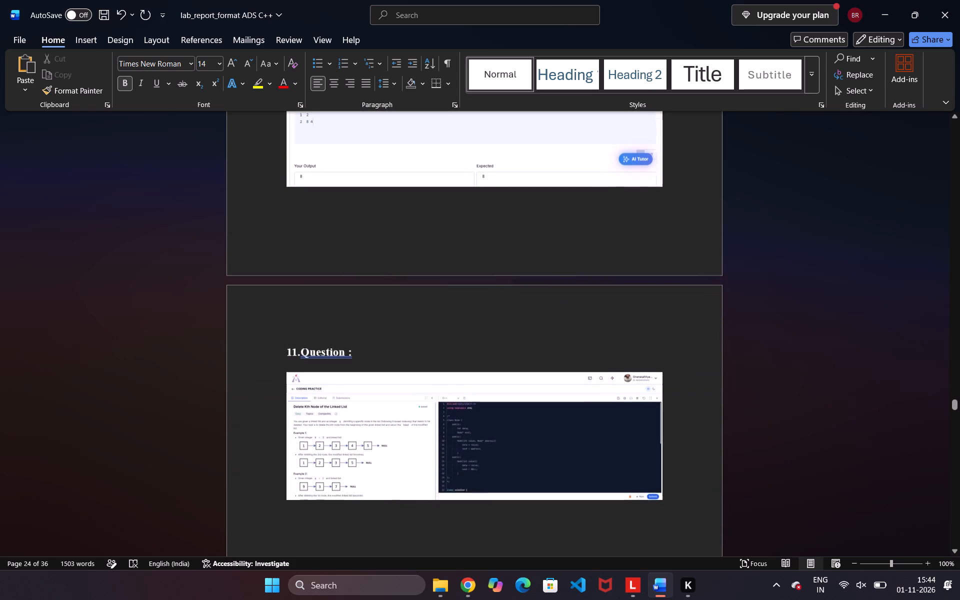
pyautogui.scroll(-8, 284, 139)
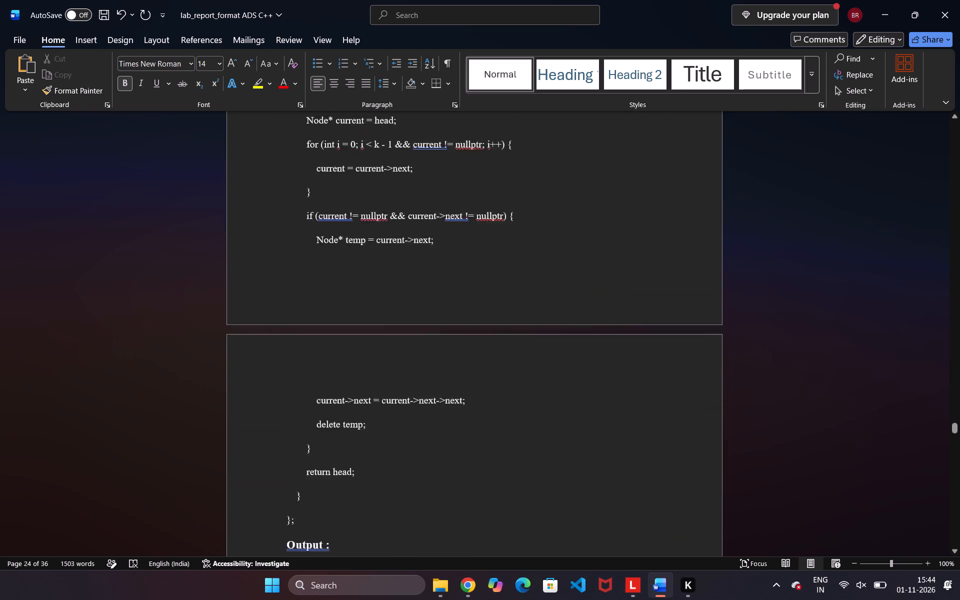
pyautogui.scroll(-3, 284, 139)
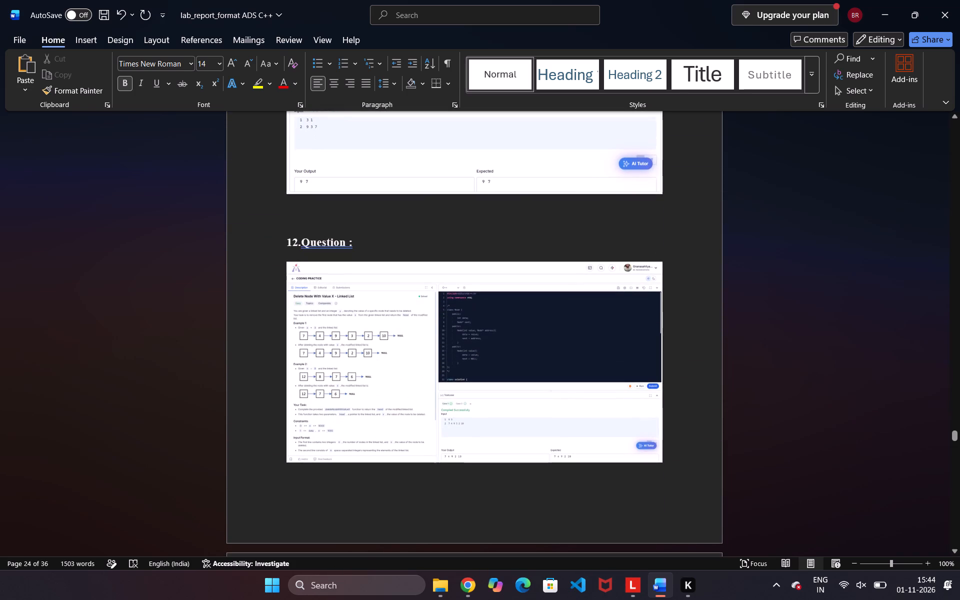
# Remove the blank line above the 12.Question heading.
pyautogui.click(293, 225)
pyautogui.press('BackSpace')
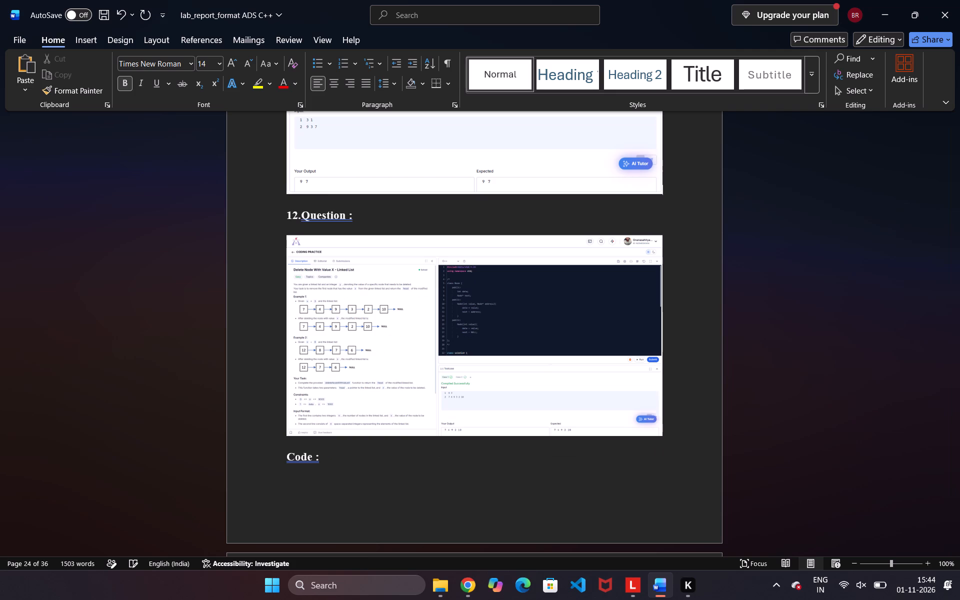
# Insert a blank line above Question 12's Code heading, which is separated from its code by a page break.
pyautogui.scroll(4, 293, 225)
pyautogui.scroll(-3, 293, 225)
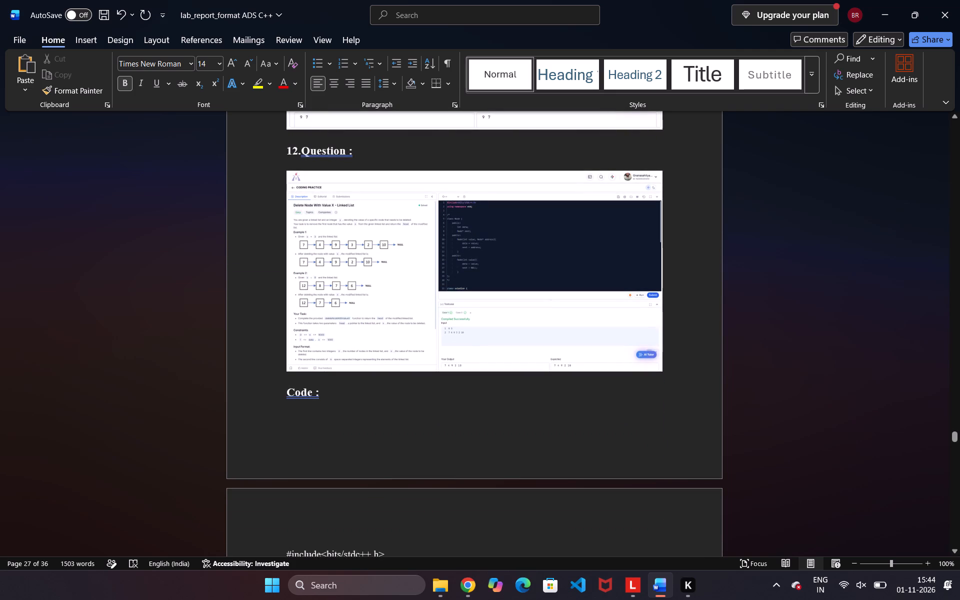
pyautogui.click(285, 395)
pyautogui.press('Return')
# Review the spacing and page layout of the code, outputs and screenshots from Question 12 through the end of Question 15.
pyautogui.scroll(-4, 285, 395)
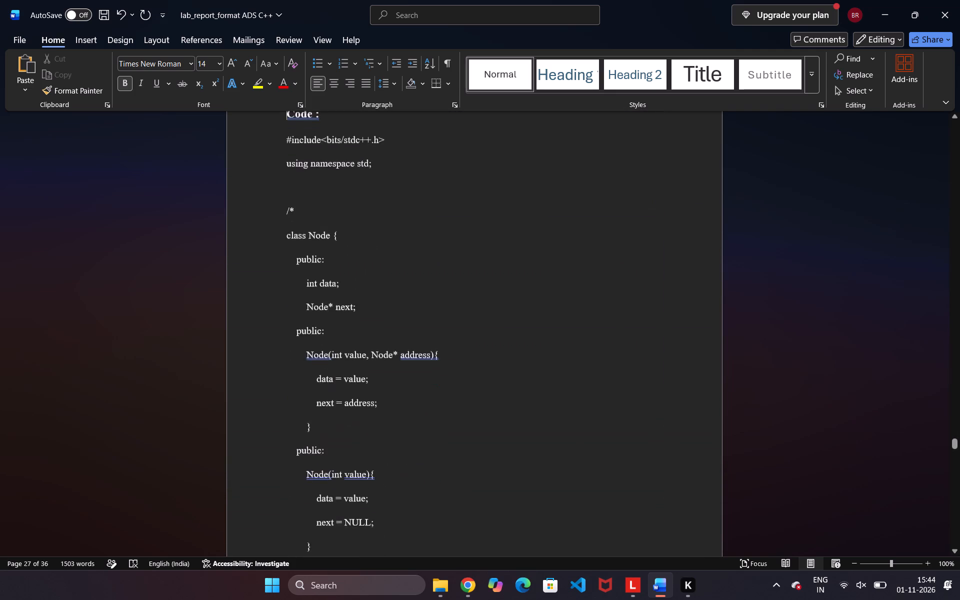
pyautogui.scroll(-7, 285, 395)
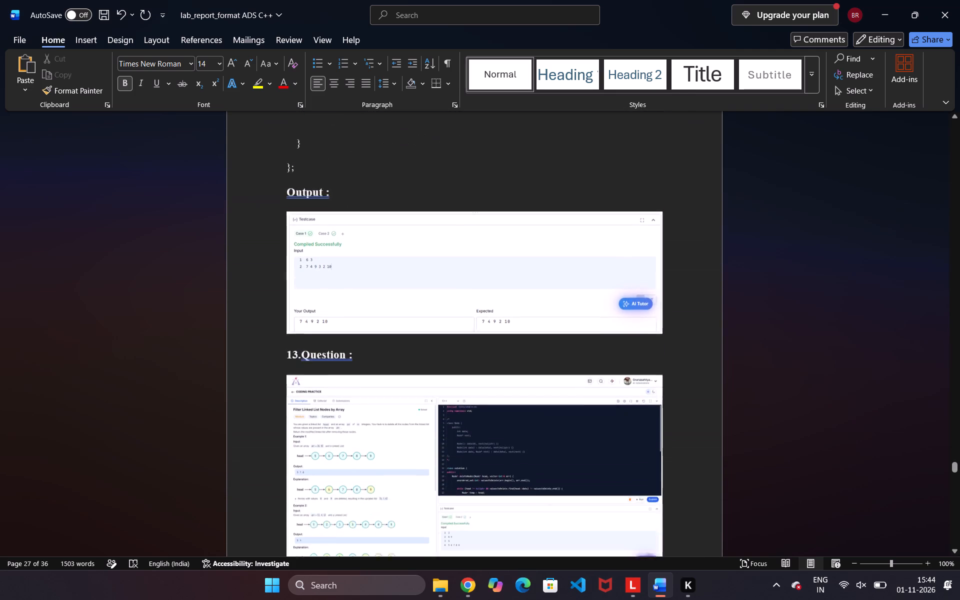
pyautogui.scroll(-8, 285, 395)
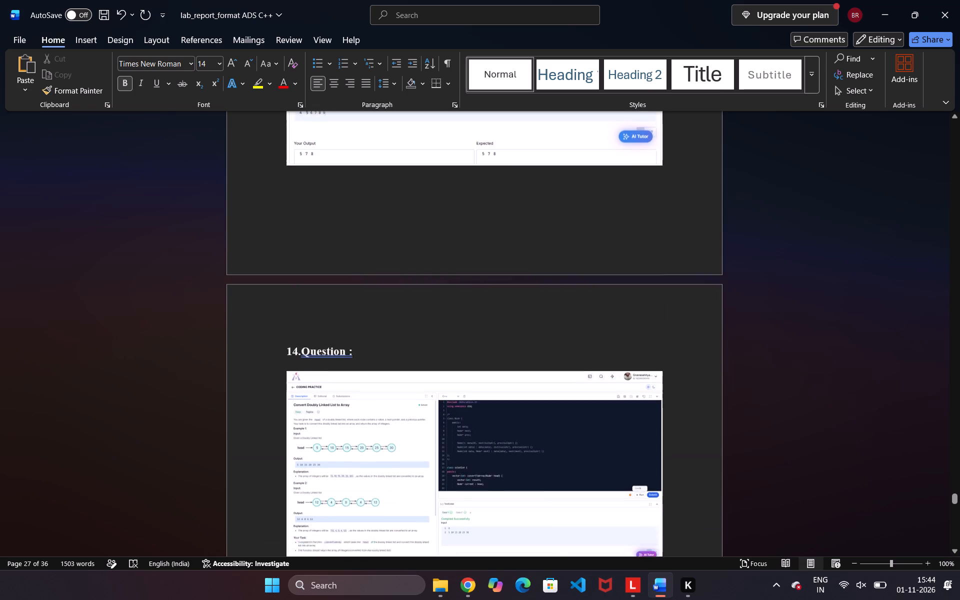
pyautogui.scroll(-11, 285, 395)
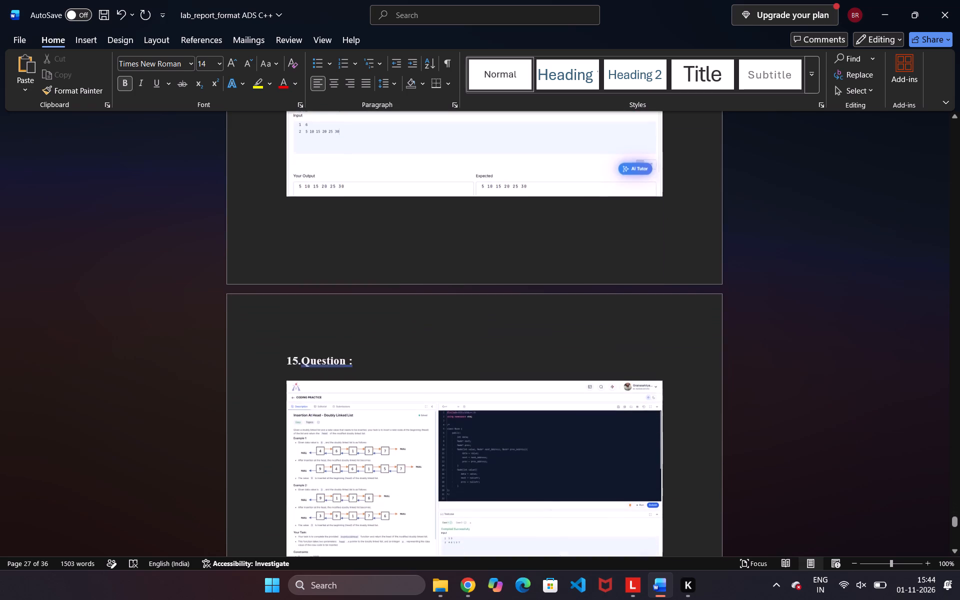
pyautogui.scroll(-20, 285, 395)
pyautogui.scroll(-8, 285, 395)
pyautogui.scroll(-3, 2, 36)
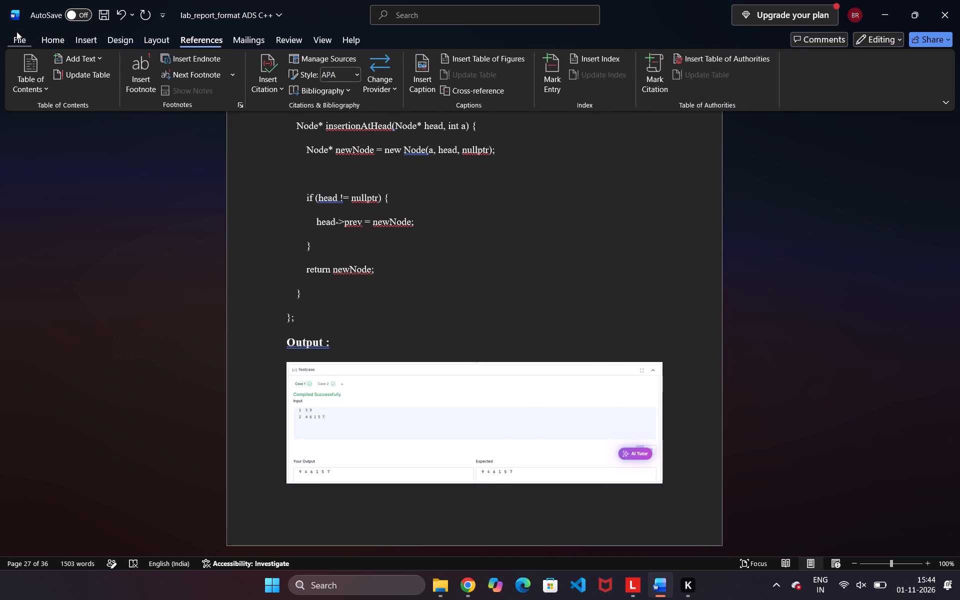
# Export the report as a PDF named DSA C++ Lab Report - 2 in the Downloads folder.
pyautogui.click(16, 31)
pyautogui.click(34, 272)
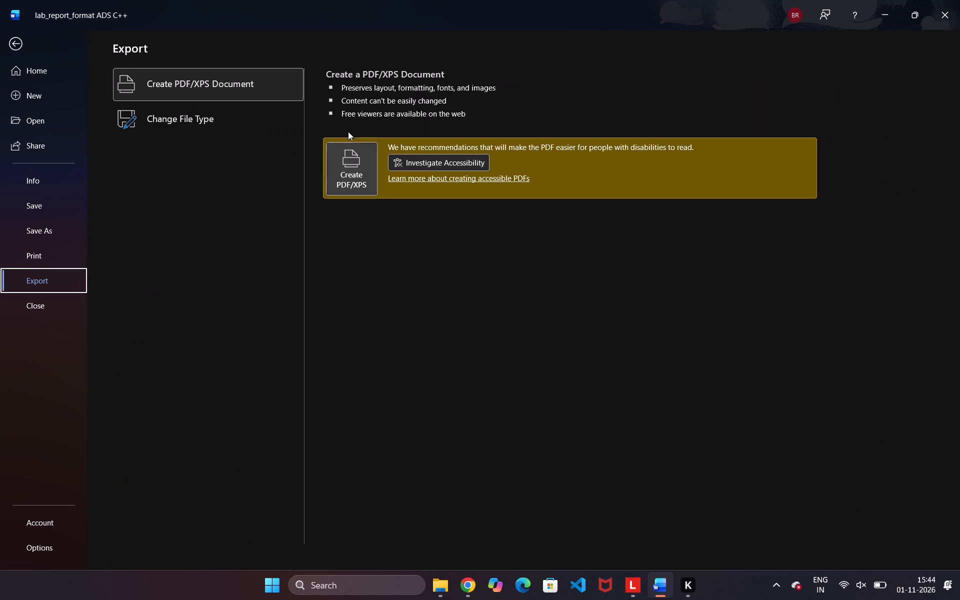
pyautogui.click(341, 168)
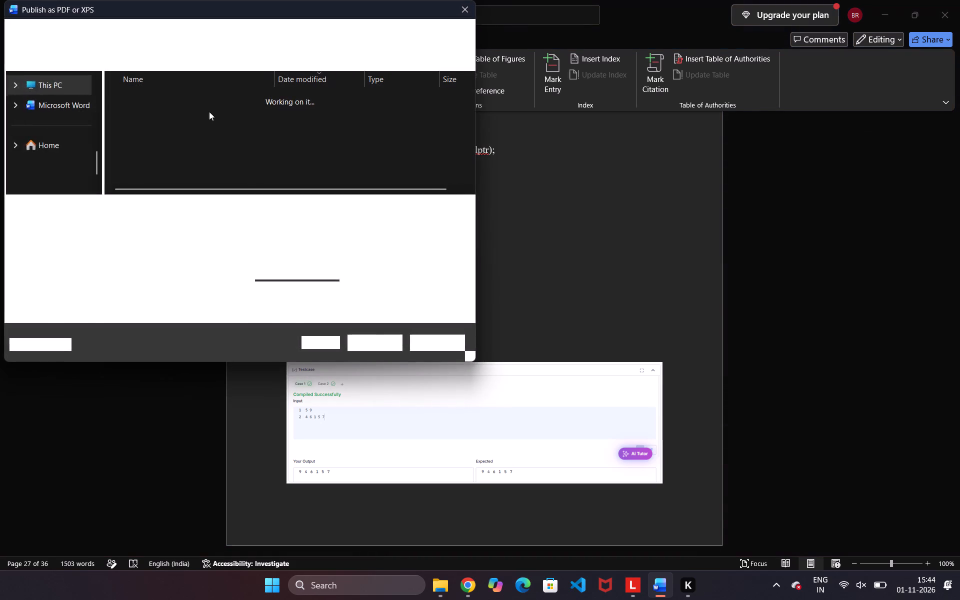
pyautogui.click(191, 112)
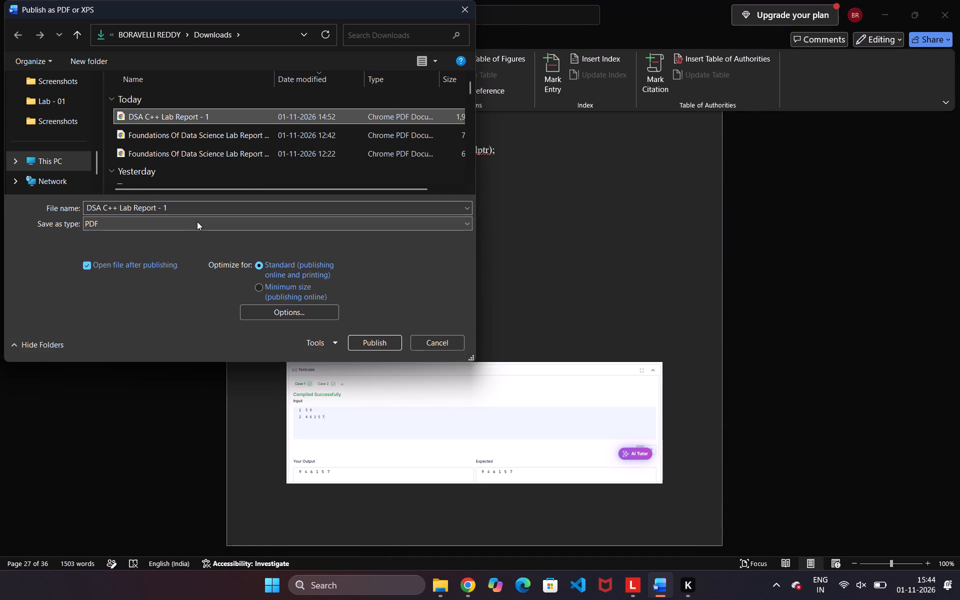
pyautogui.doubleClick(205, 210)
pyautogui.press('BackSpace')
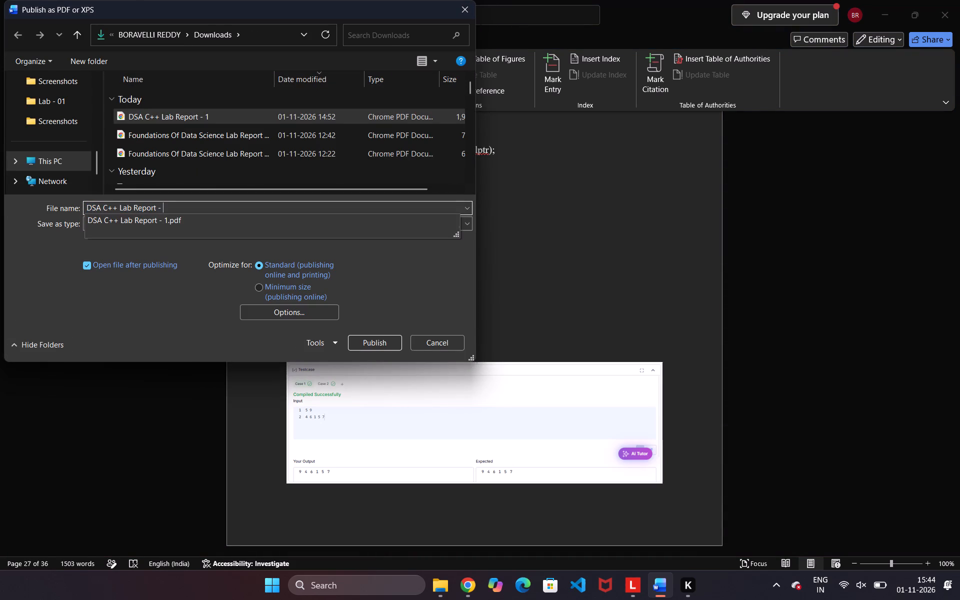
pyautogui.press('2')
pyautogui.scroll(1, 51, 132)
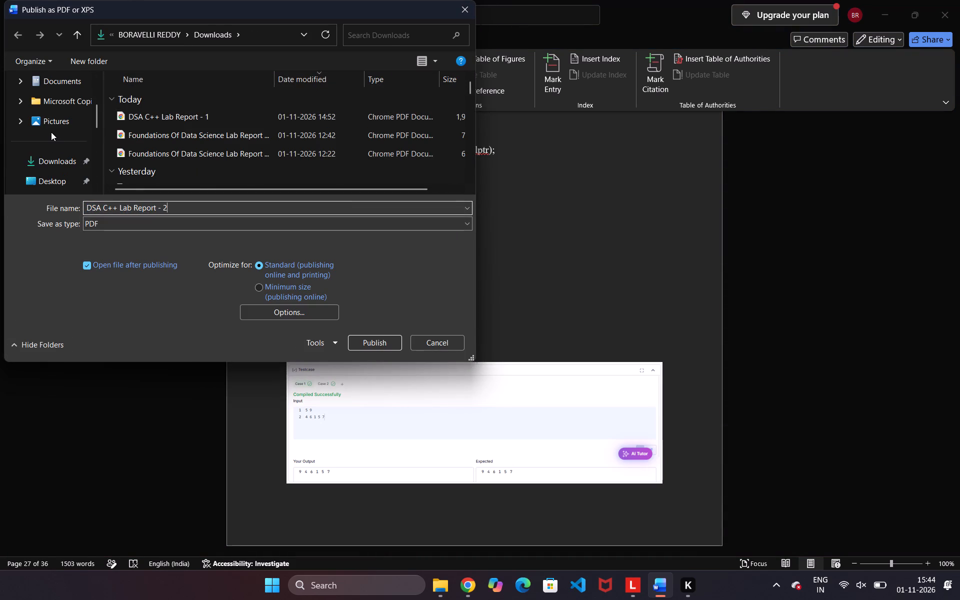
pyautogui.click(47, 153)
pyautogui.click(366, 338)
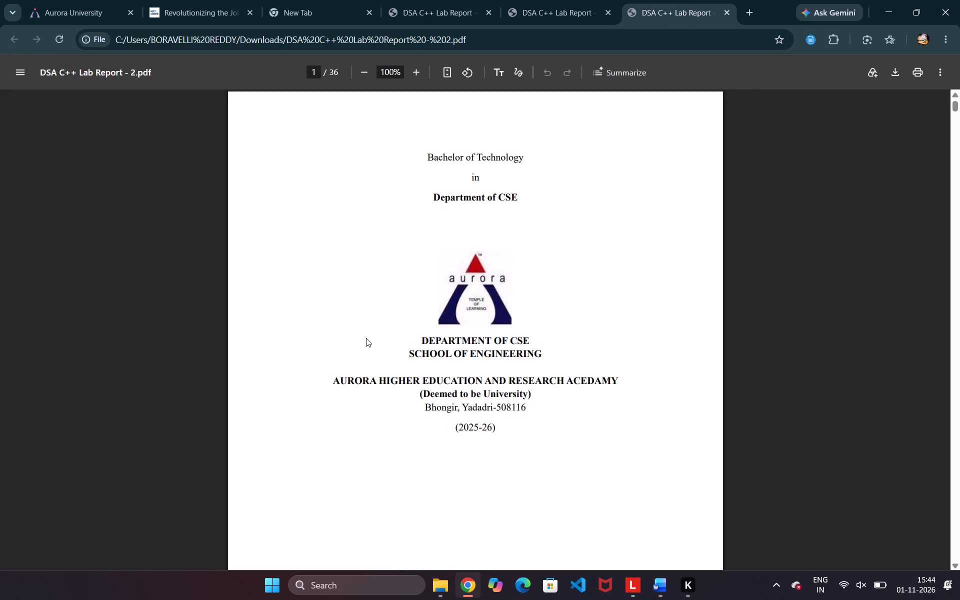
# Review the exported DSA C++ Lab Report - 2 PDF from the cover page through its last page, including the certificate.
pyautogui.scroll(-20, 434, 320)
pyautogui.scroll(-16, 434, 320)
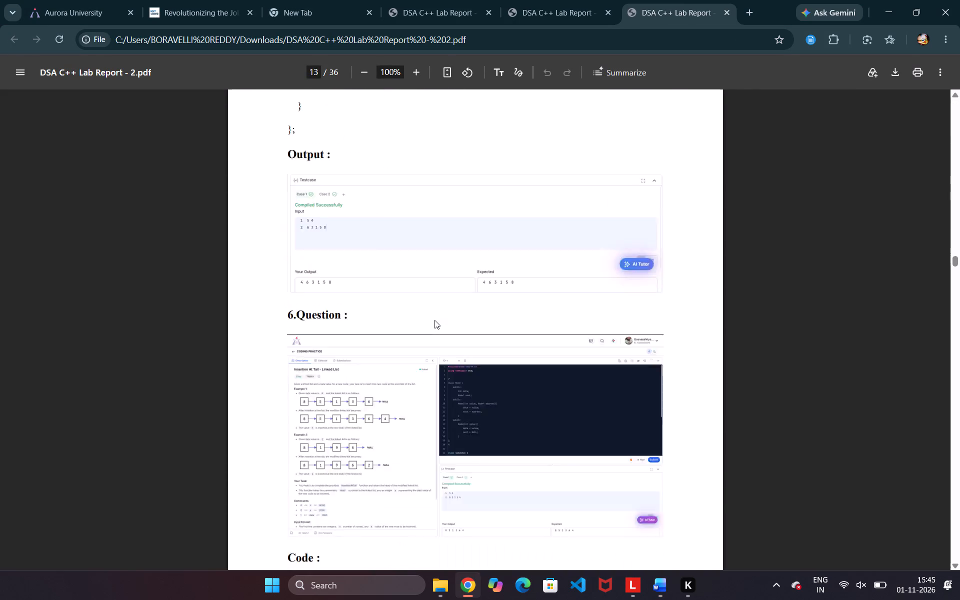
pyautogui.scroll(-15, 434, 320)
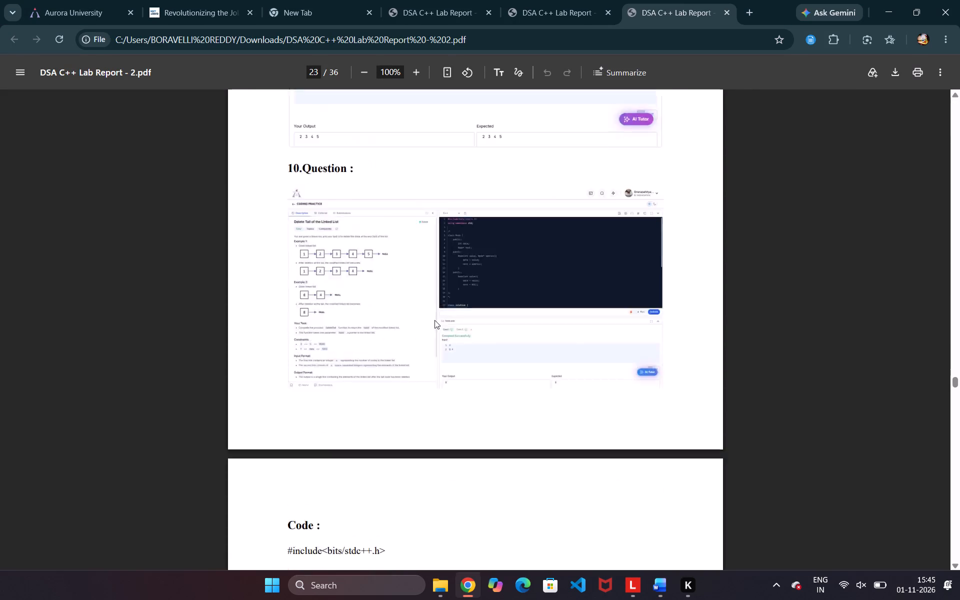
pyautogui.scroll(-11, 434, 320)
pyautogui.scroll(-20, 434, 320)
pyautogui.scroll(-15, 434, 320)
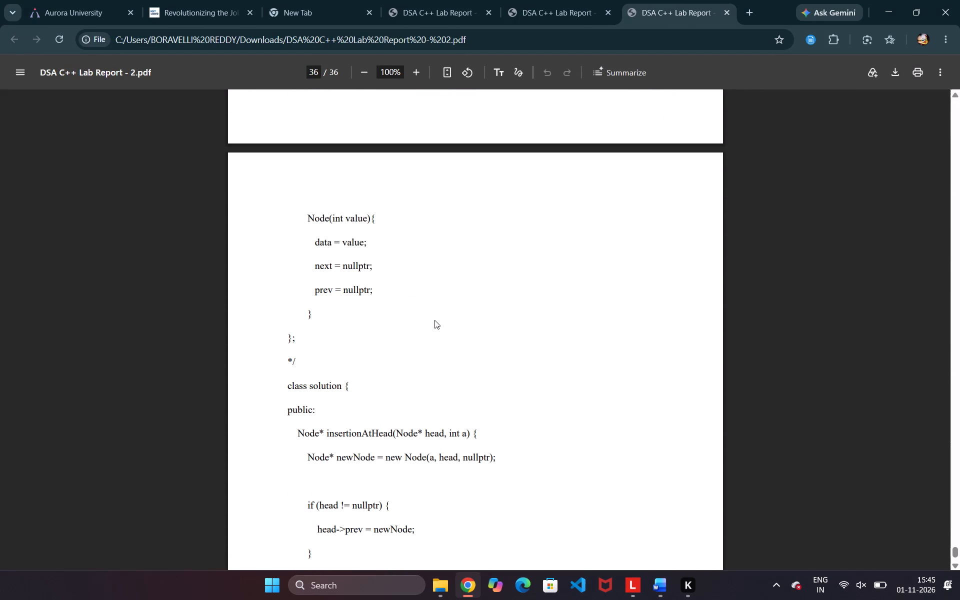
pyautogui.scroll(20, 434, 320)
pyautogui.scroll(20, 434, 320)
pyautogui.scroll(13, 434, 320)
pyautogui.scroll(19, 434, 320)
pyautogui.scroll(11, 434, 320)
pyautogui.scroll(11, 434, 320)
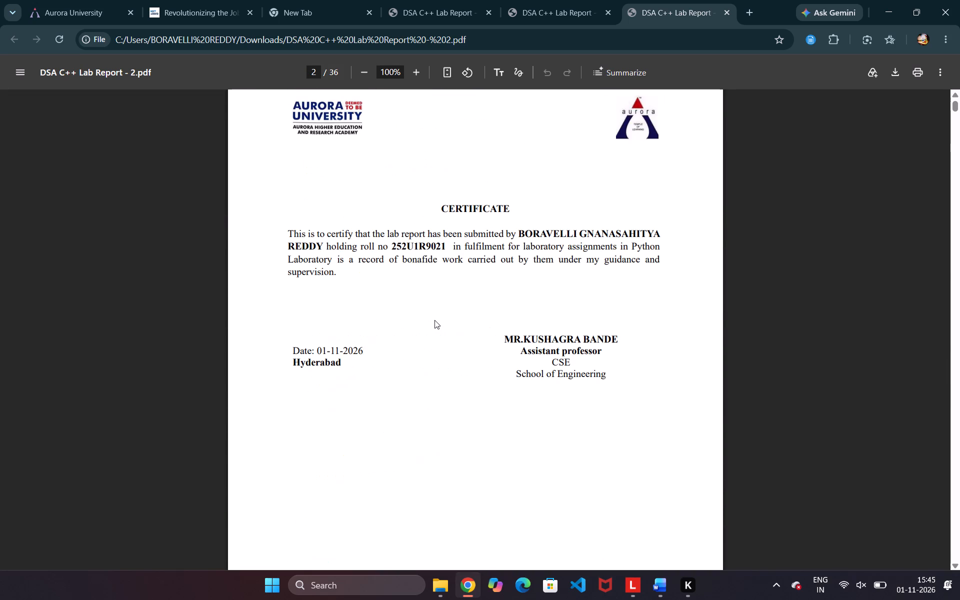
pyautogui.scroll(7, 434, 320)
# Leave the Insertion At Head - Doubly Linked List question and return to the learning portal's home page.
pyautogui.click(558, 0)
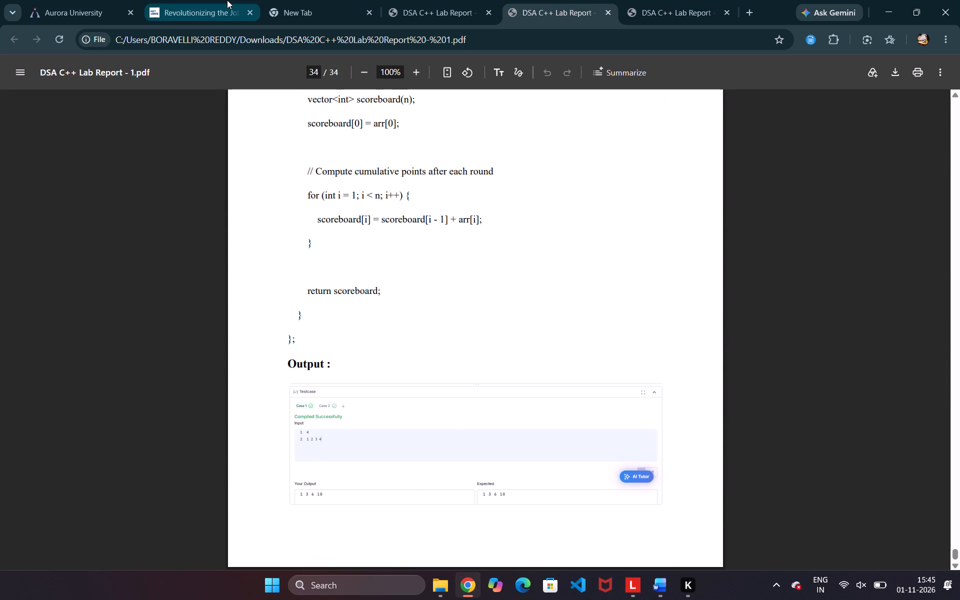
pyautogui.click(227, 0)
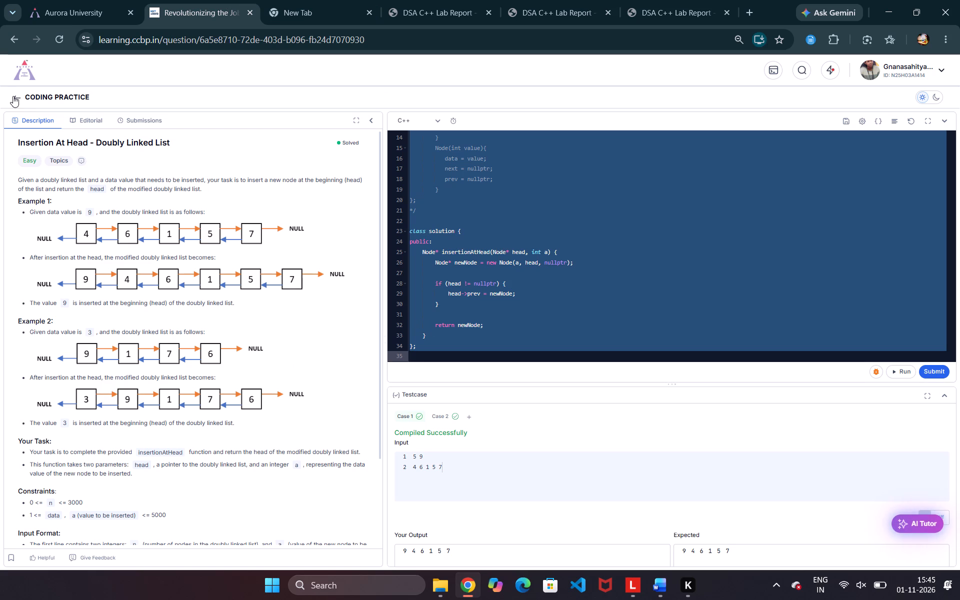
pyautogui.click(13, 96)
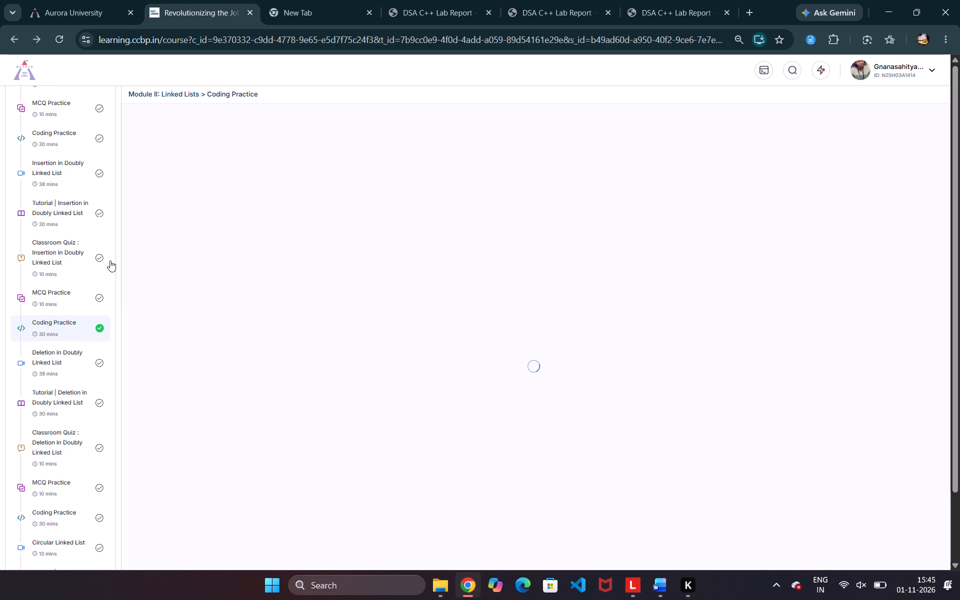
pyautogui.scroll(12, 94, 248)
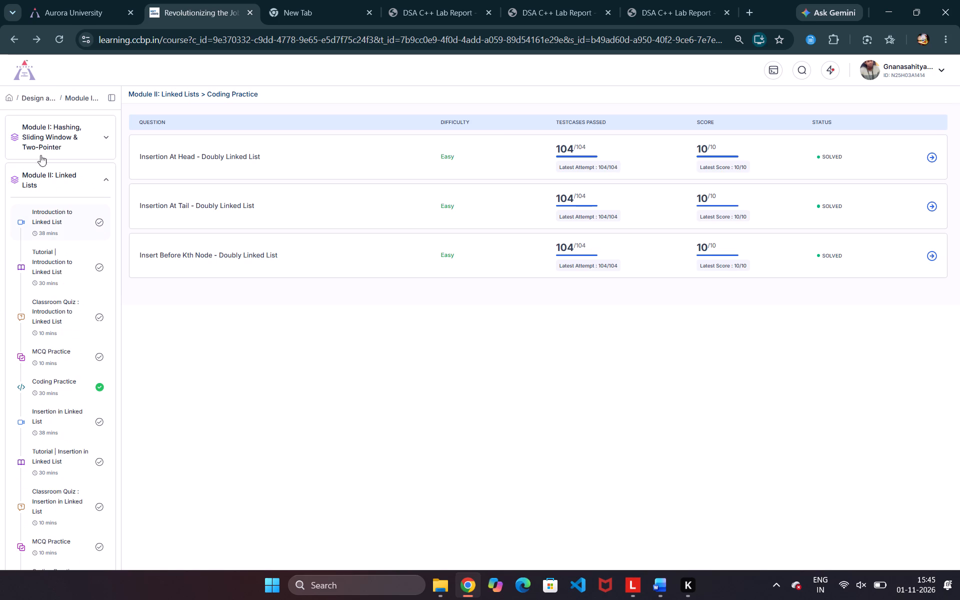
pyautogui.click(11, 98)
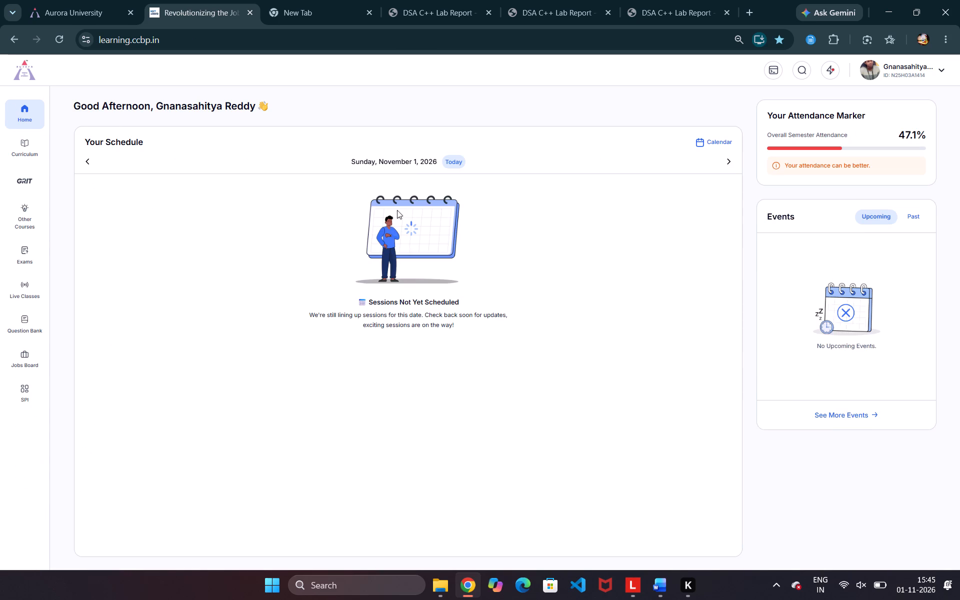
# Switch to the Aurora University assessments page and upload the DSA C++ Lab Report - 2 PDF for Lab Report 2.
pyautogui.click(87, 0)
pyautogui.scroll(-1, 459, 419)
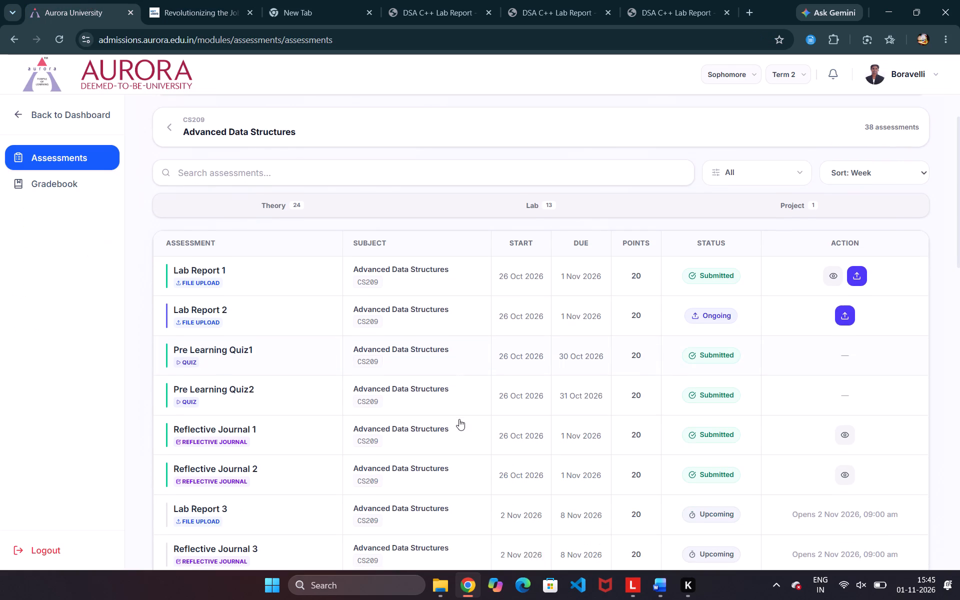
pyautogui.scroll(-1, 459, 419)
pyautogui.click(849, 312)
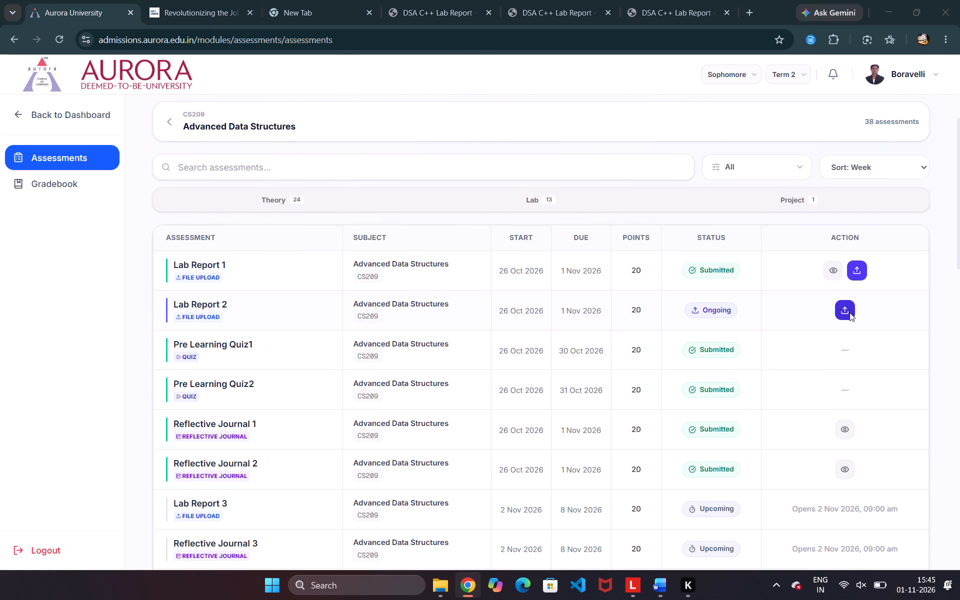
pyautogui.doubleClick(337, 107)
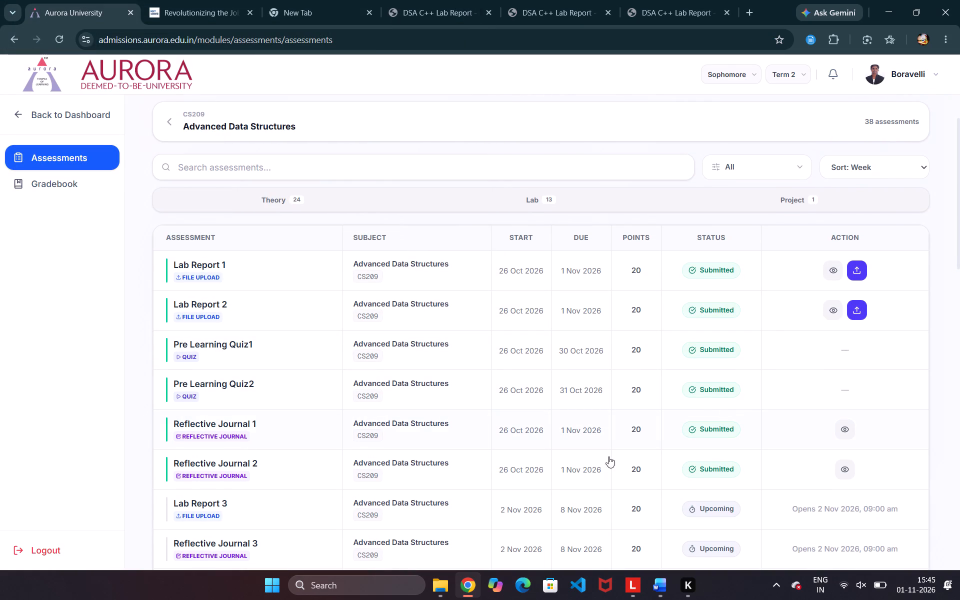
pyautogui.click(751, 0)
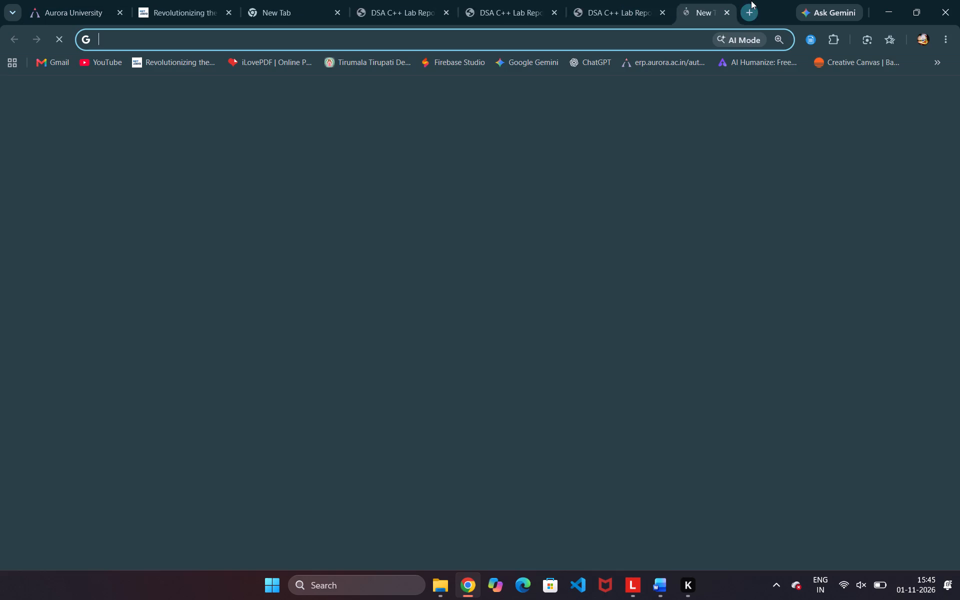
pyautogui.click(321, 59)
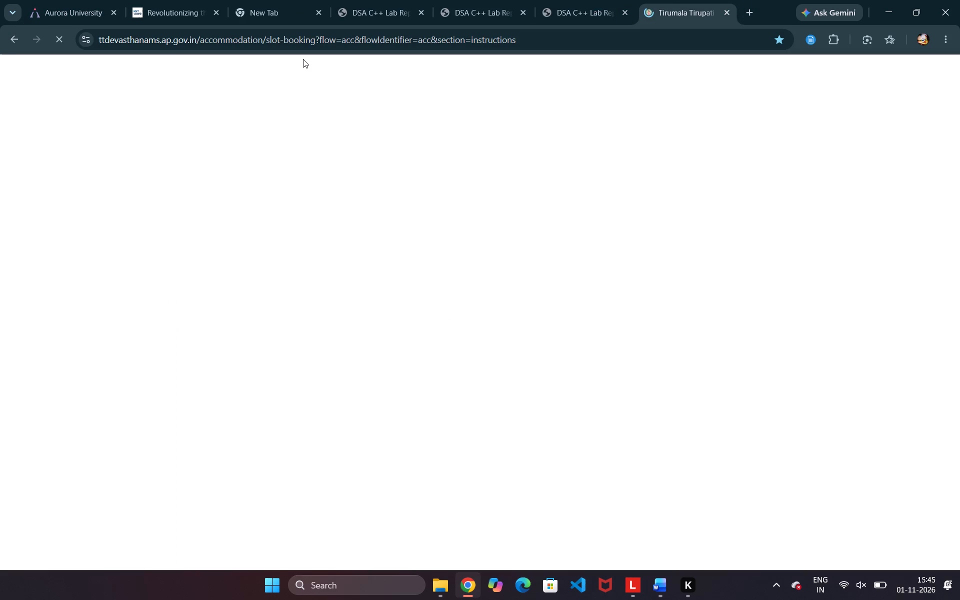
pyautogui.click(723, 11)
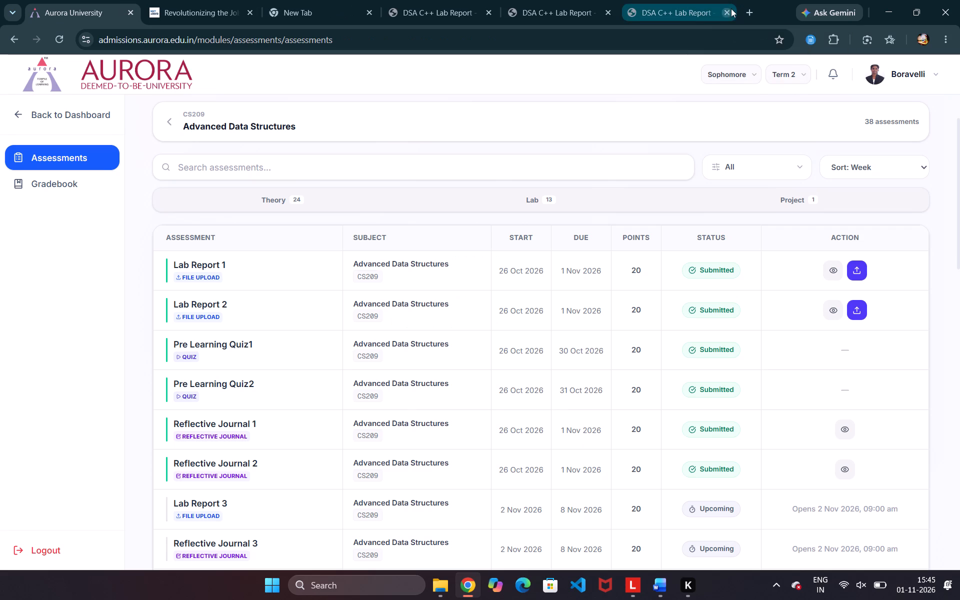
# Convert DSA C++ Lab Report - 1.pdf to Word without OCR on the iLovePDF site and download the converted document.
pyautogui.click(747, 8)
pyautogui.click(286, 65)
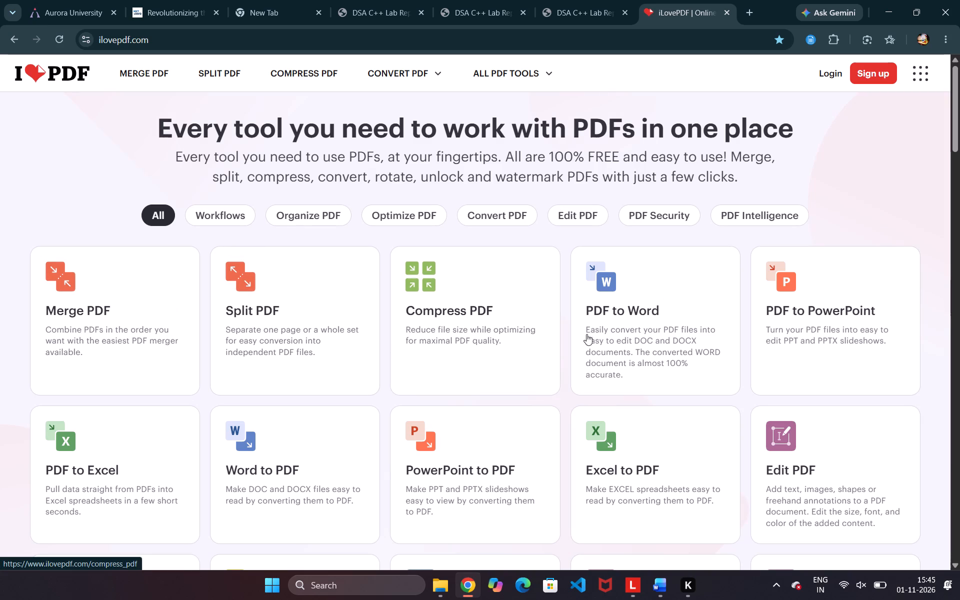
pyautogui.click(592, 333)
pyautogui.click(460, 221)
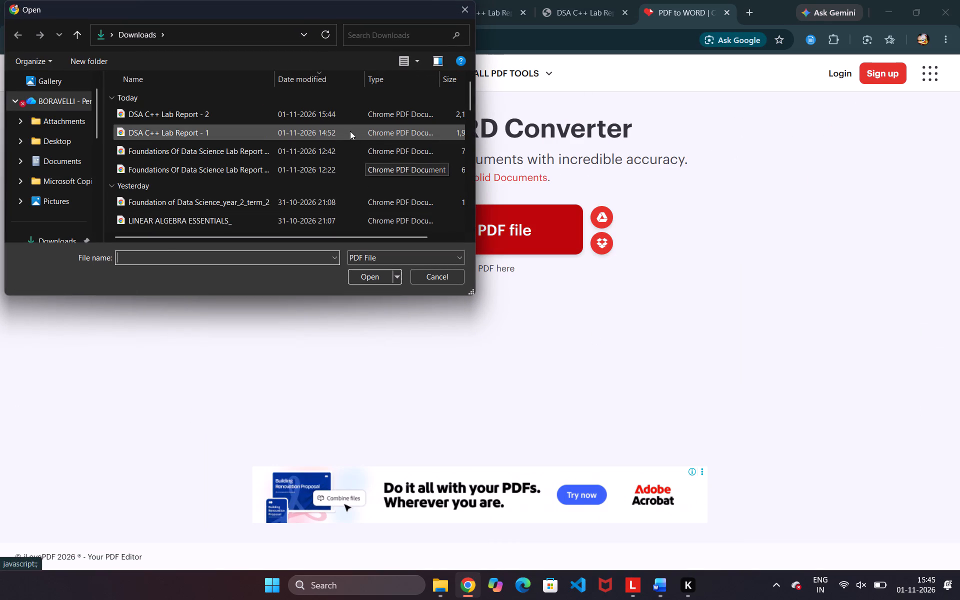
pyautogui.doubleClick(350, 130)
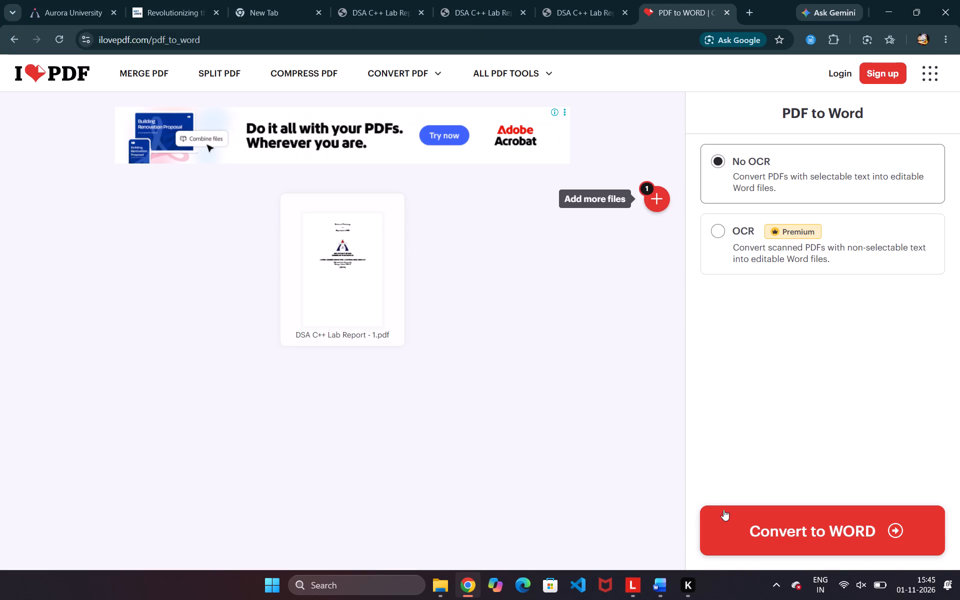
pyautogui.click(749, 541)
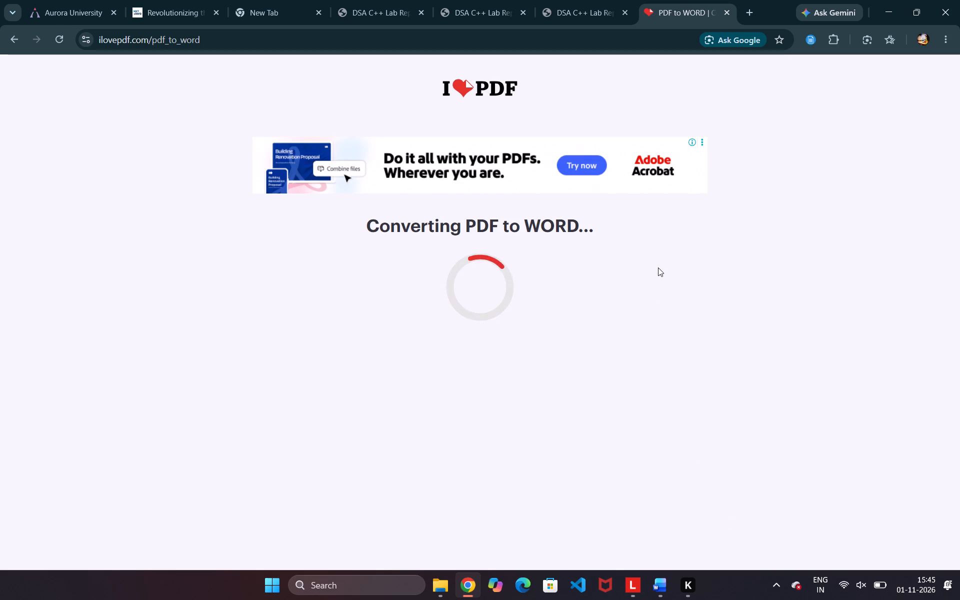
pyautogui.click(516, 177)
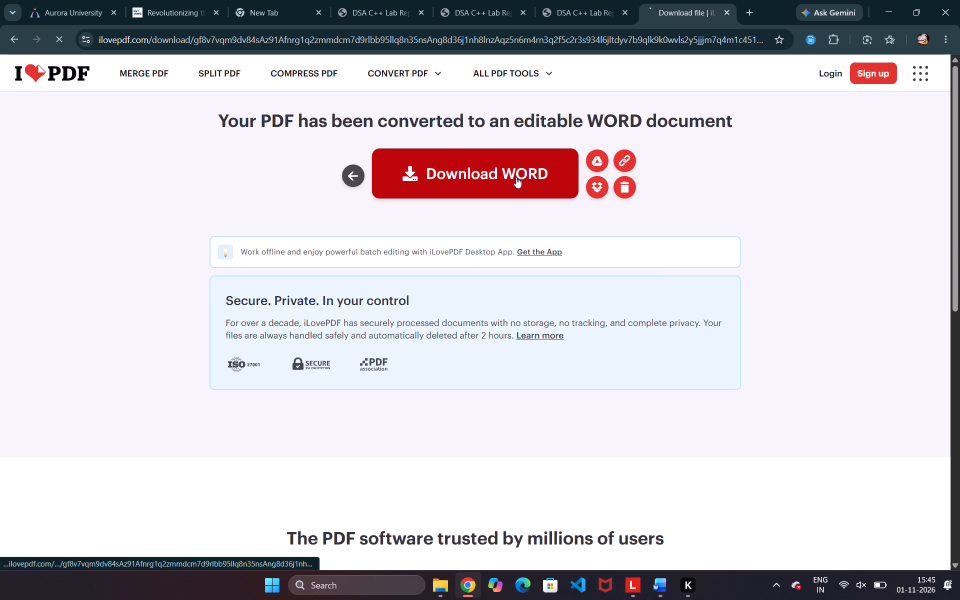